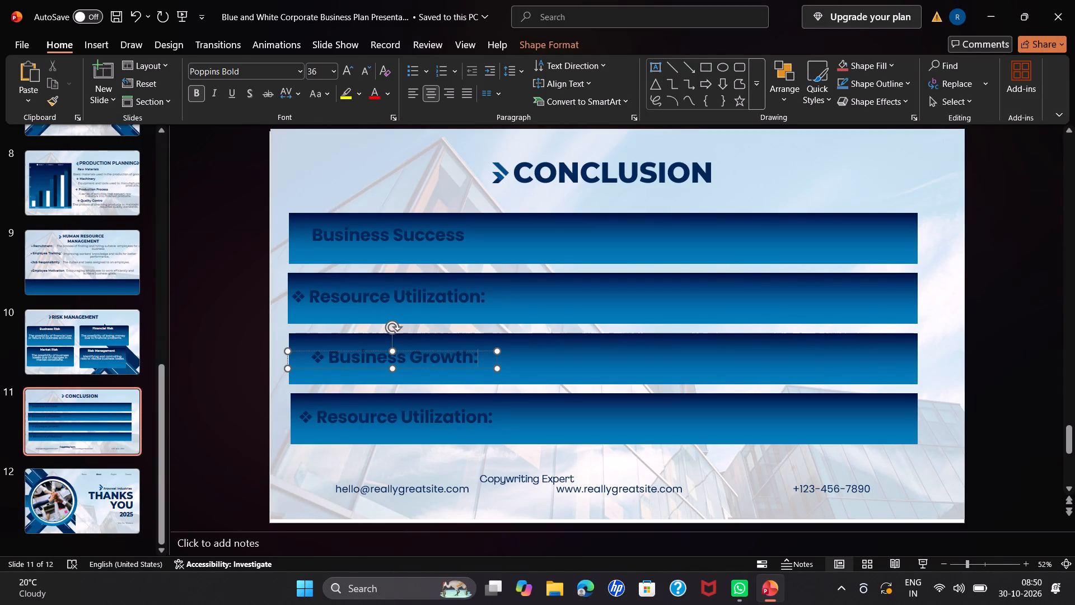
Nudge the "Business Growth:" heading left and slightly up in the third bar to line up with the "Resource Utilization:" heading above.
left_click_drag(306, 369, 296, 369)
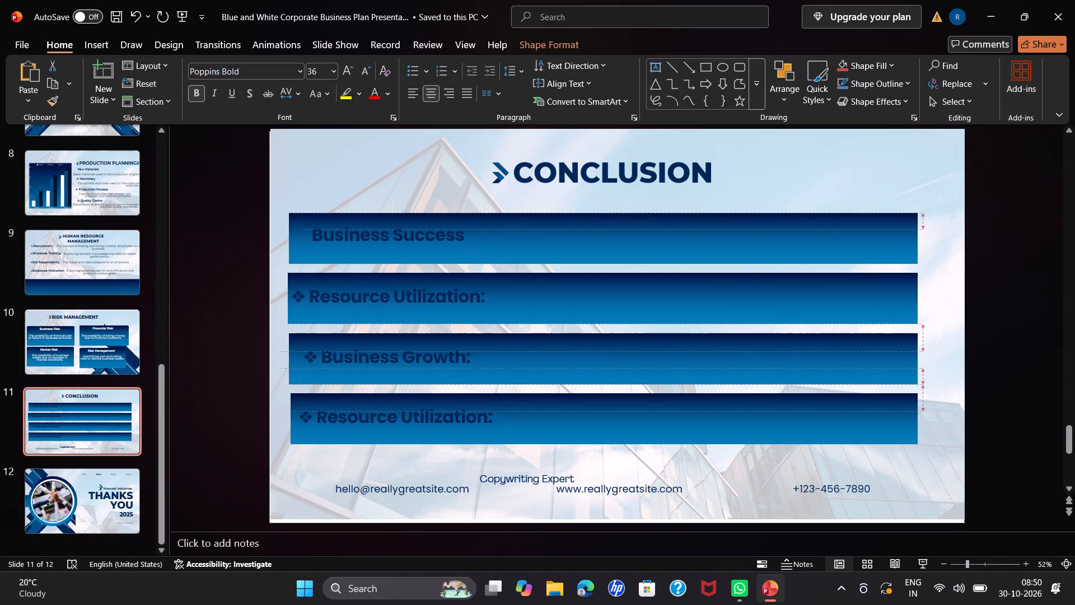
left_click_drag(296, 369, 292, 366)
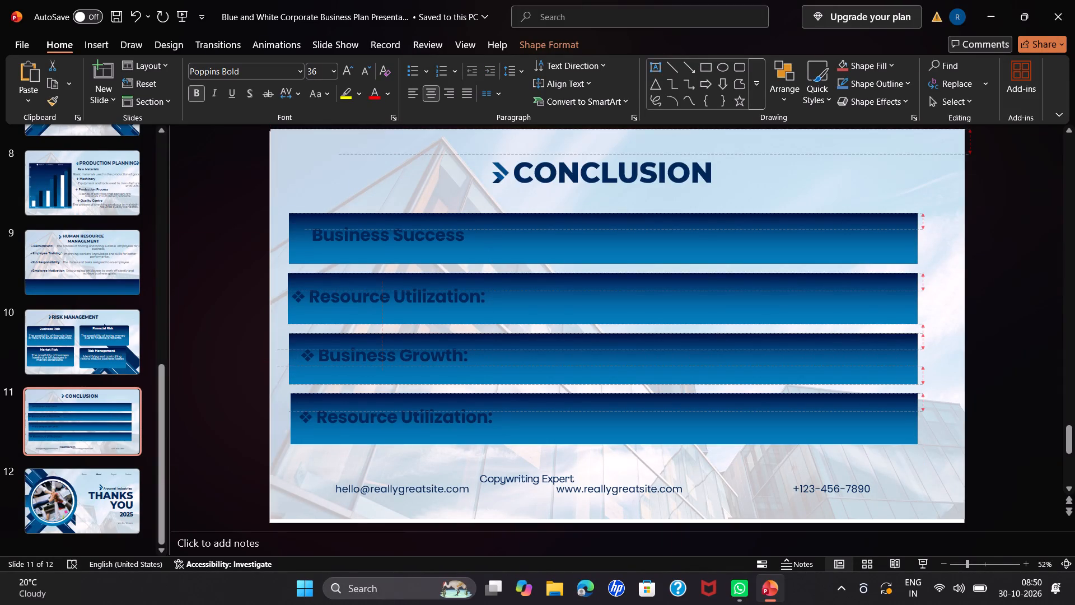
left_click_drag(292, 366, 289, 366)
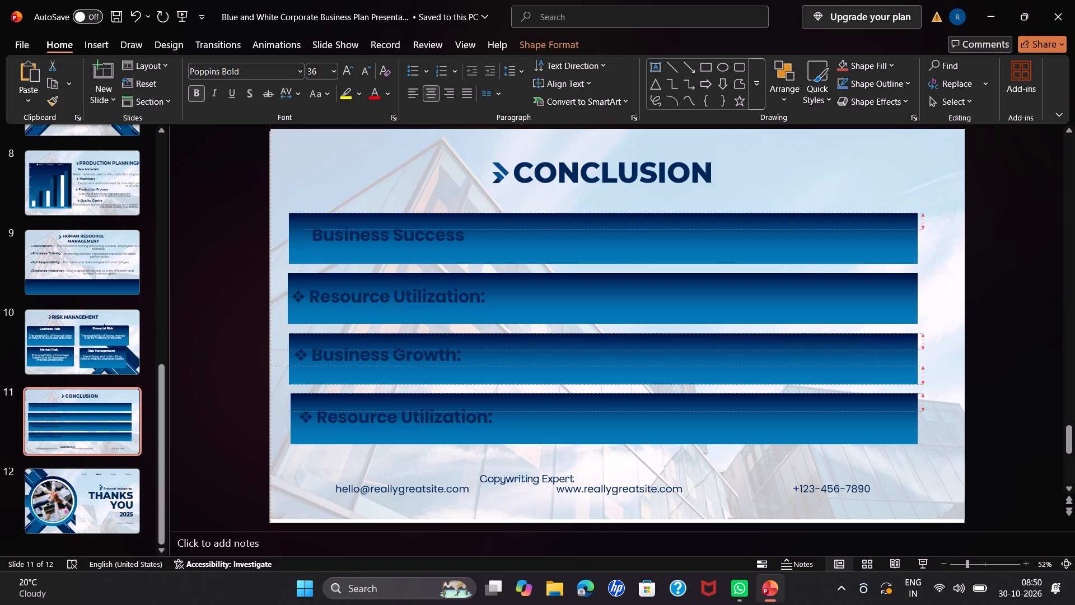
left_click_drag(289, 366, 289, 366)
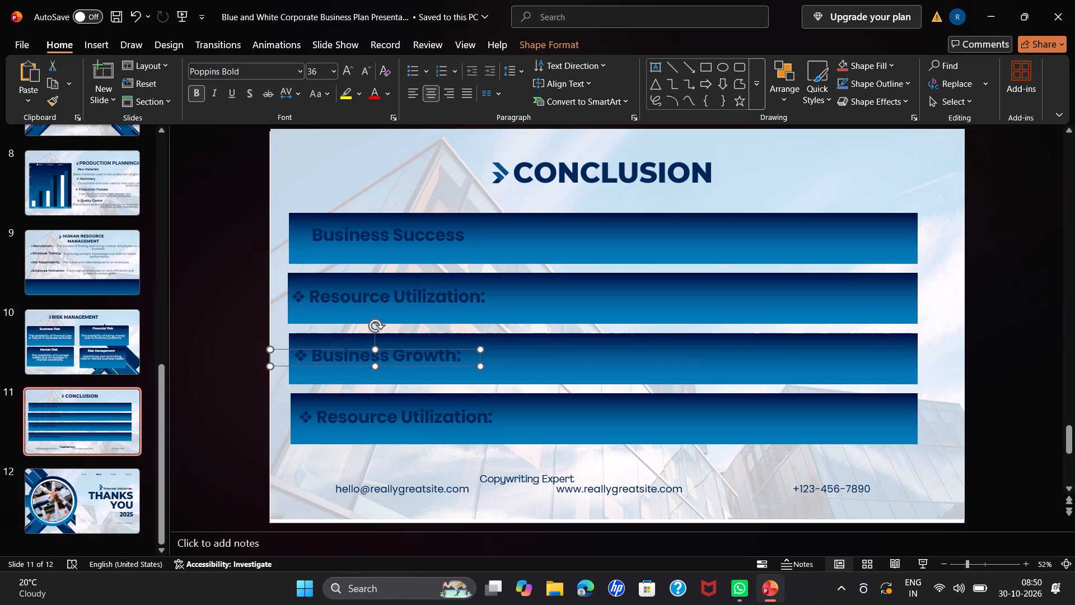
left_click(437, 173)
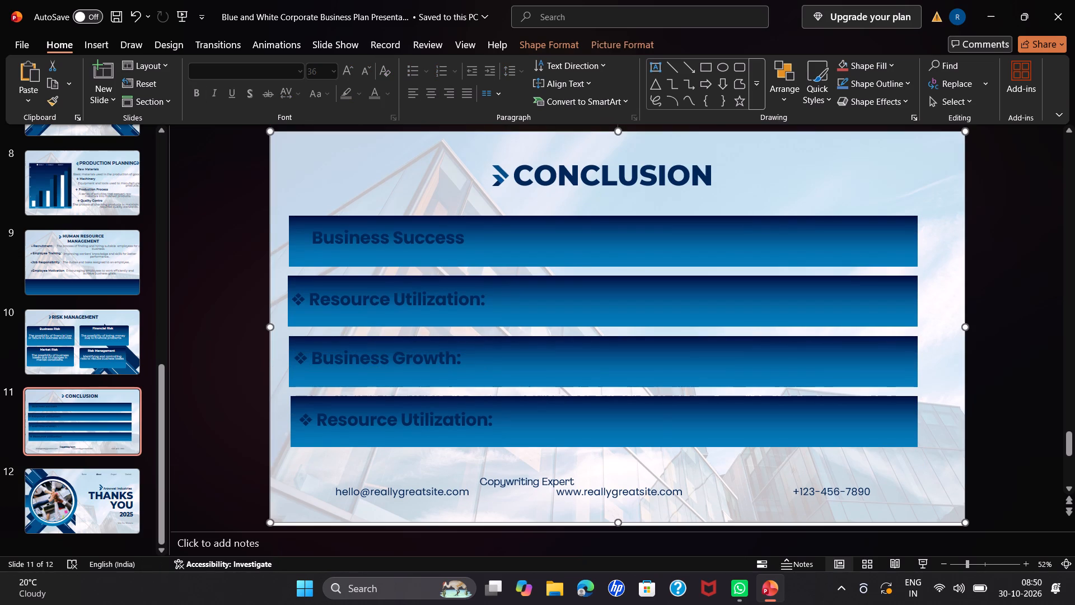
Clear the duplicate "Resource Utilization:" heading text from the fourth bar of the Conclusion slide.
left_click_drag(492, 422, 473, 422)
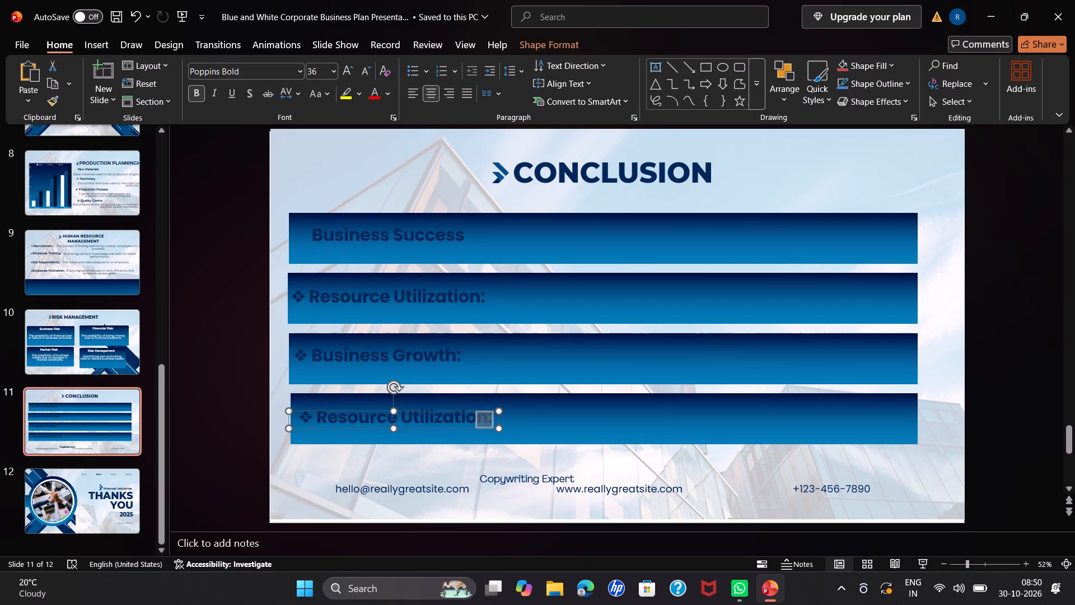
left_click_drag(473, 422, 290, 417)
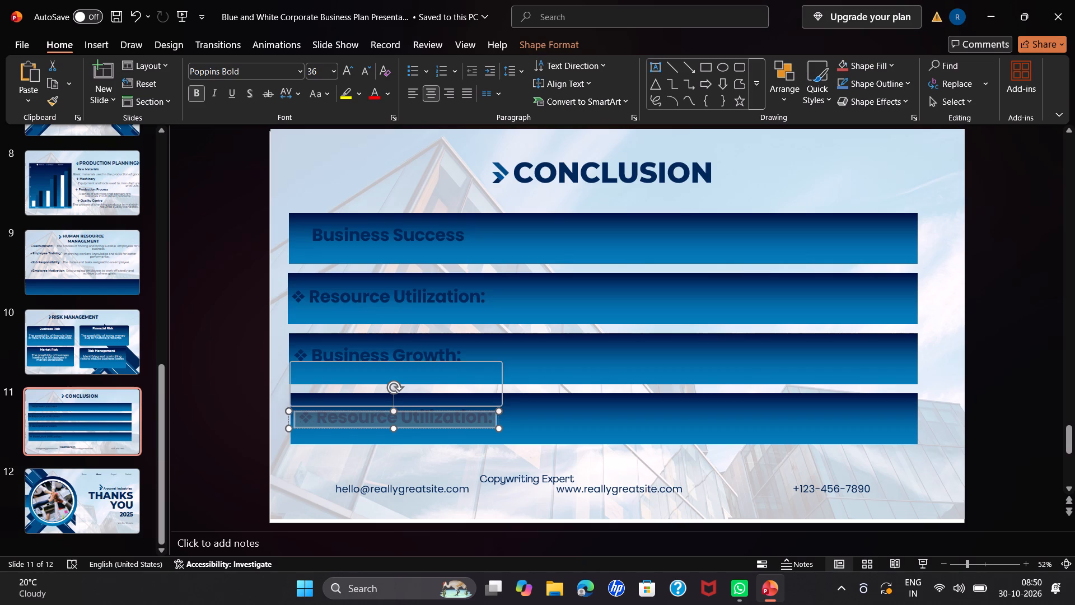
key("BackSpace")
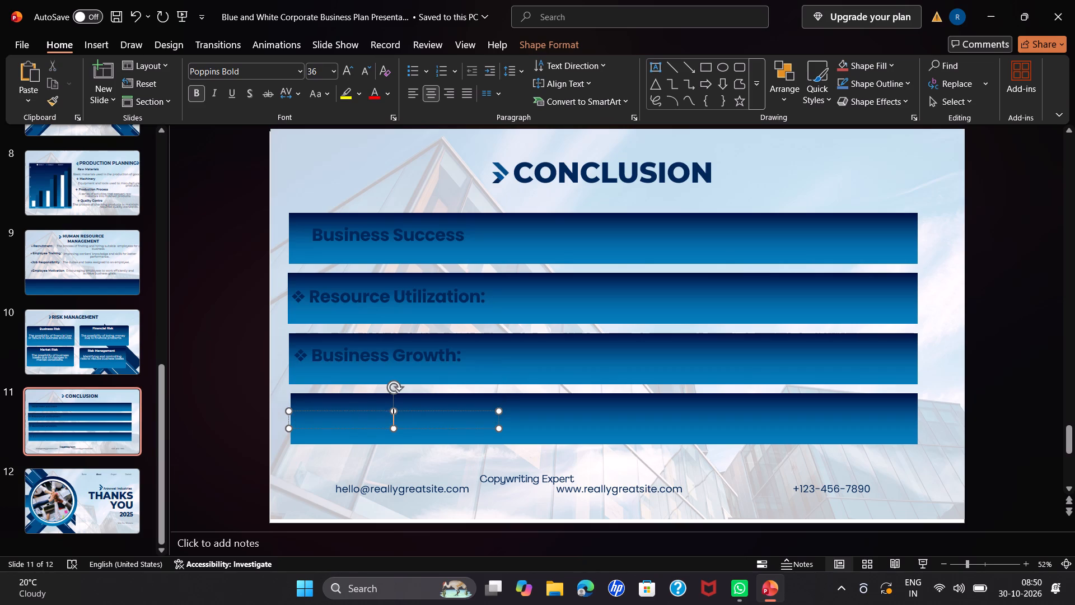
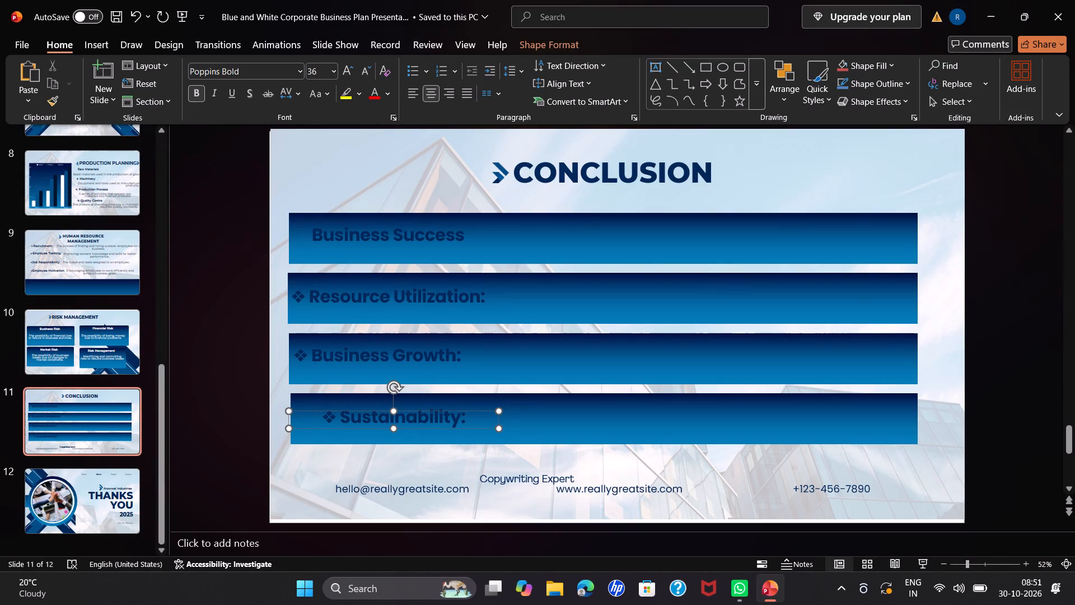
Move the "Sustainability:" heading in the fourth bar so its bullet lines up with the "Business Growth:" heading above.
left_click_drag(319, 428, 310, 428)
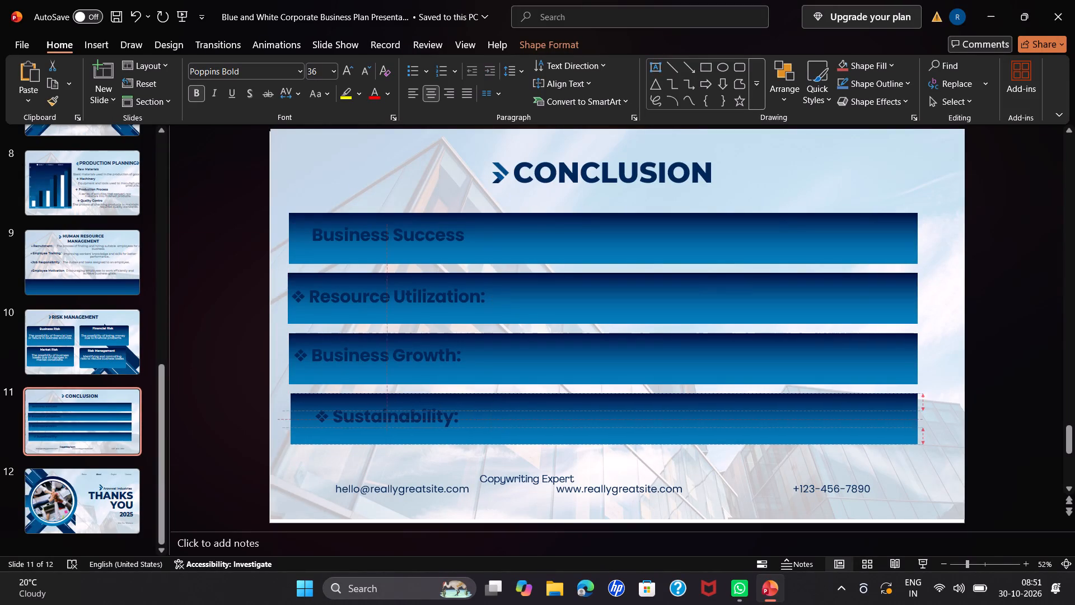
left_click_drag(310, 428, 294, 426)
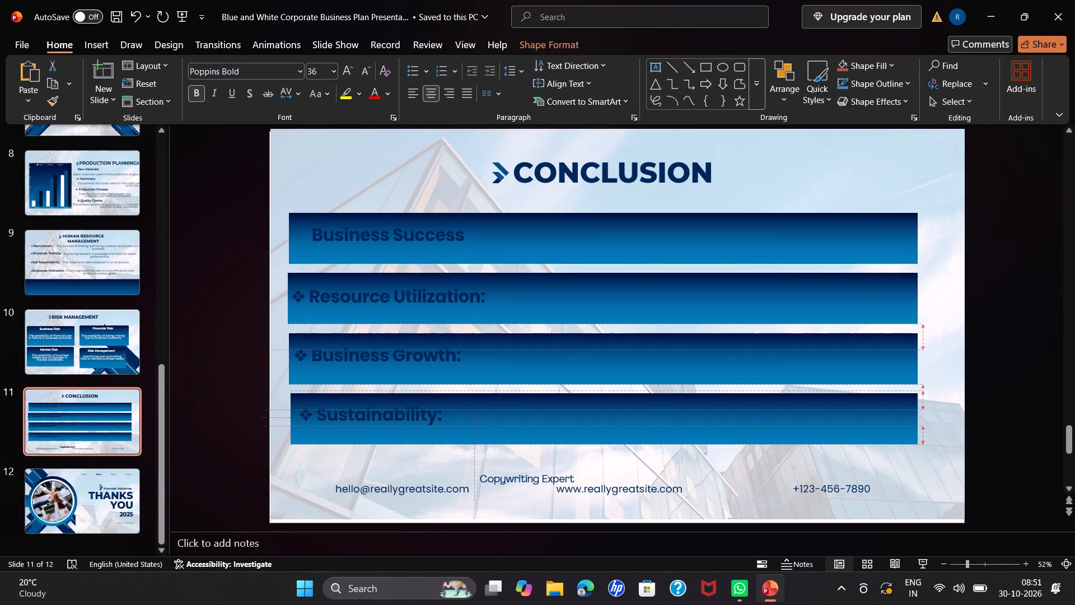
left_click_drag(294, 426, 288, 430)
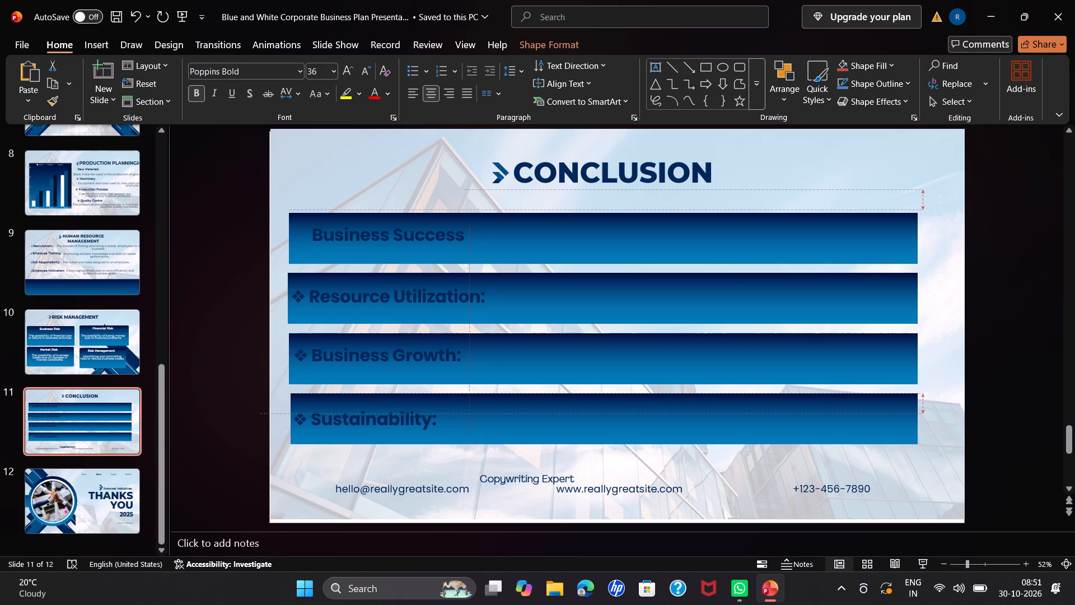
left_click_drag(288, 430, 290, 429)
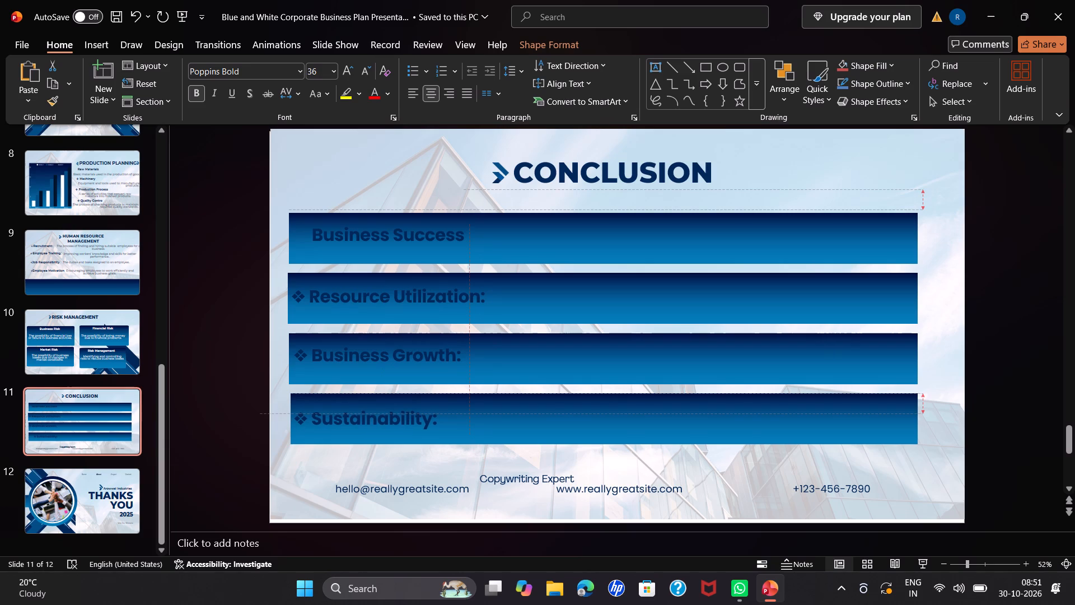
left_click_drag(290, 429, 296, 430)
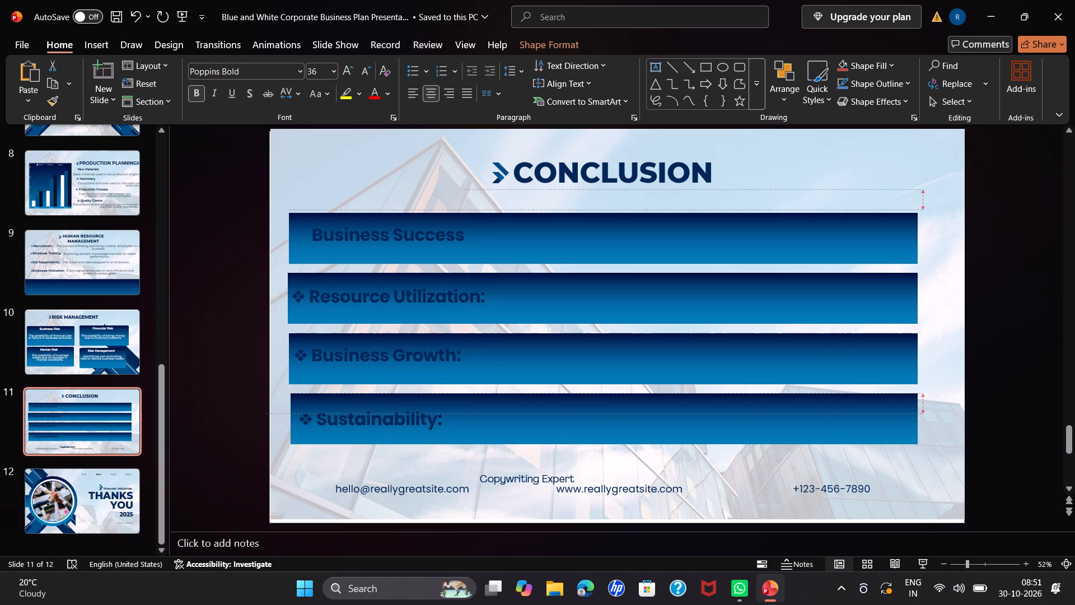
left_click_drag(296, 430, 289, 426)
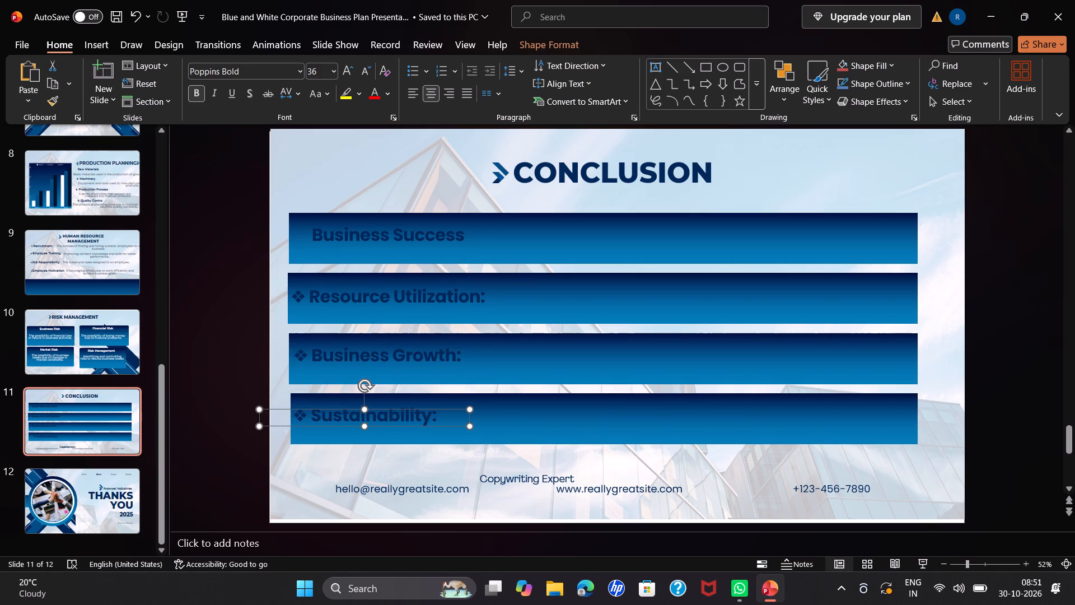
left_click(293, 472)
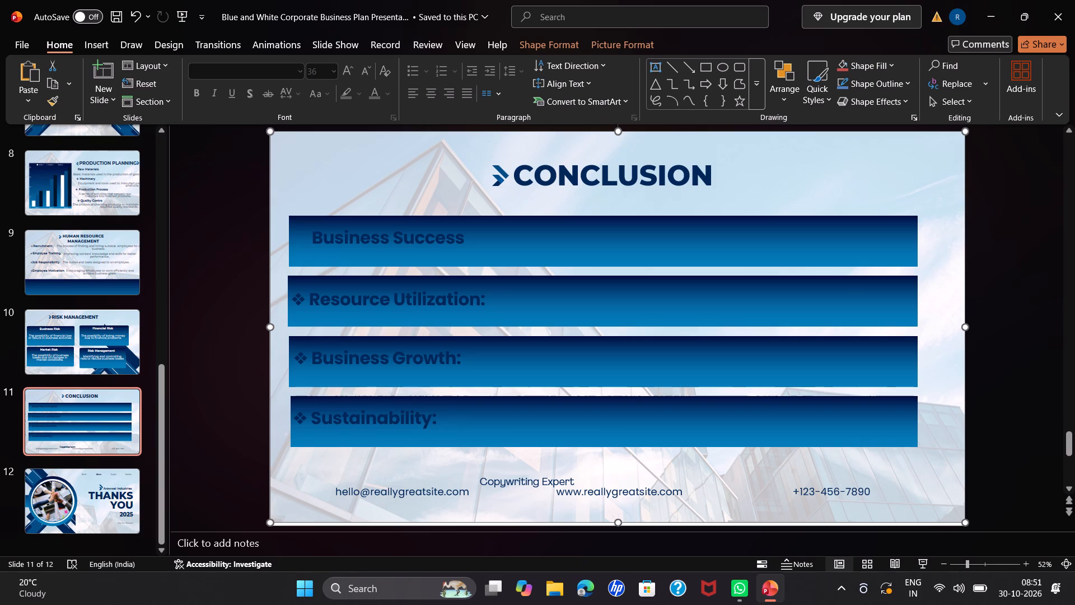
Delete the "Business Success" heading text from the first bar of the Conclusion slide.
left_click(461, 238)
left_click_drag(461, 238, 455, 237)
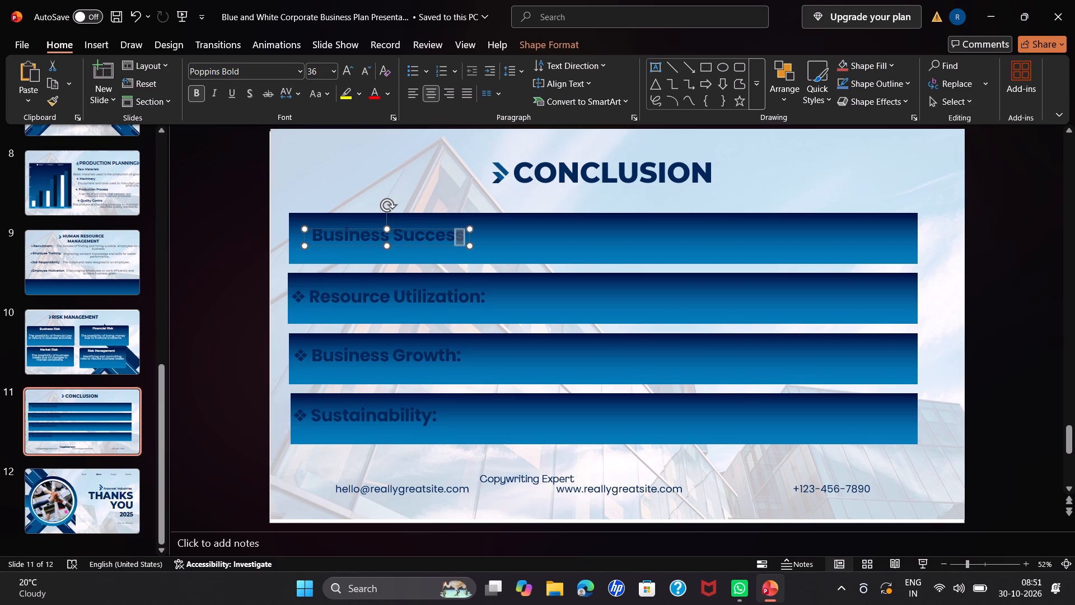
left_click_drag(455, 237, 312, 231)
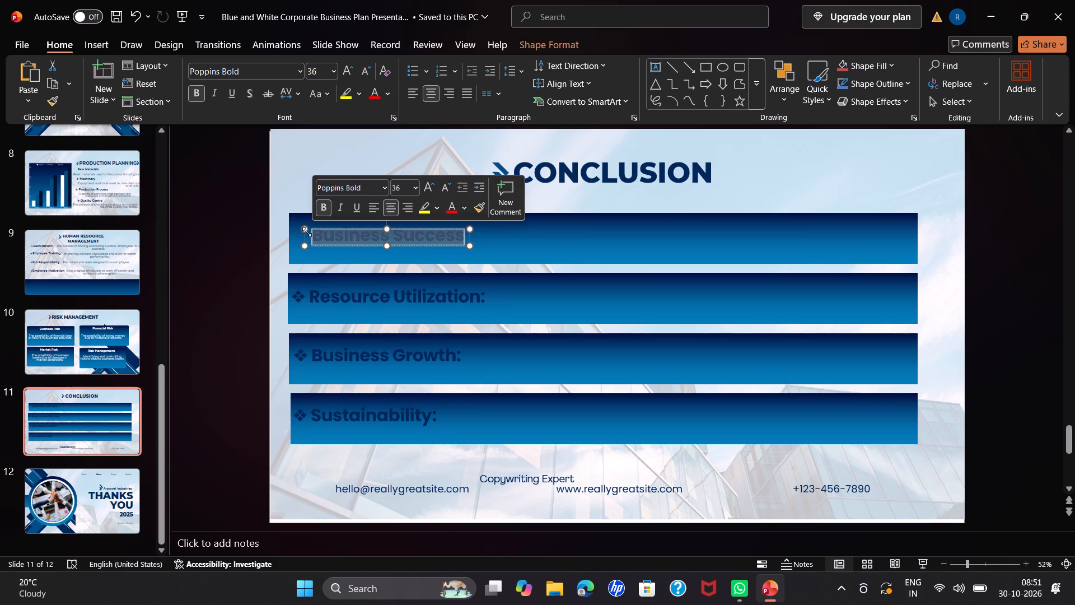
key("BackSpace")
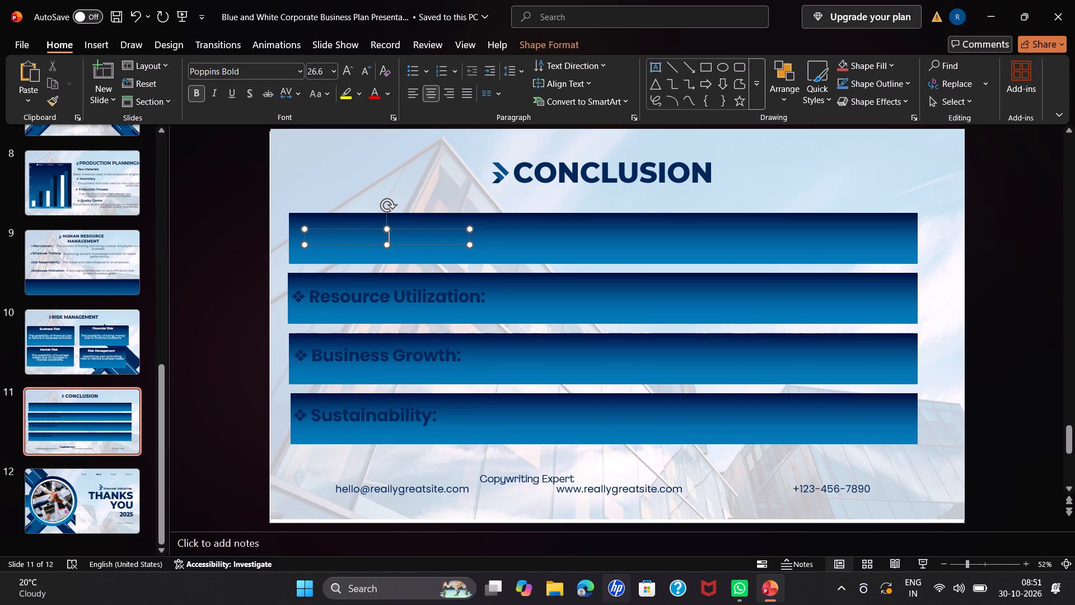
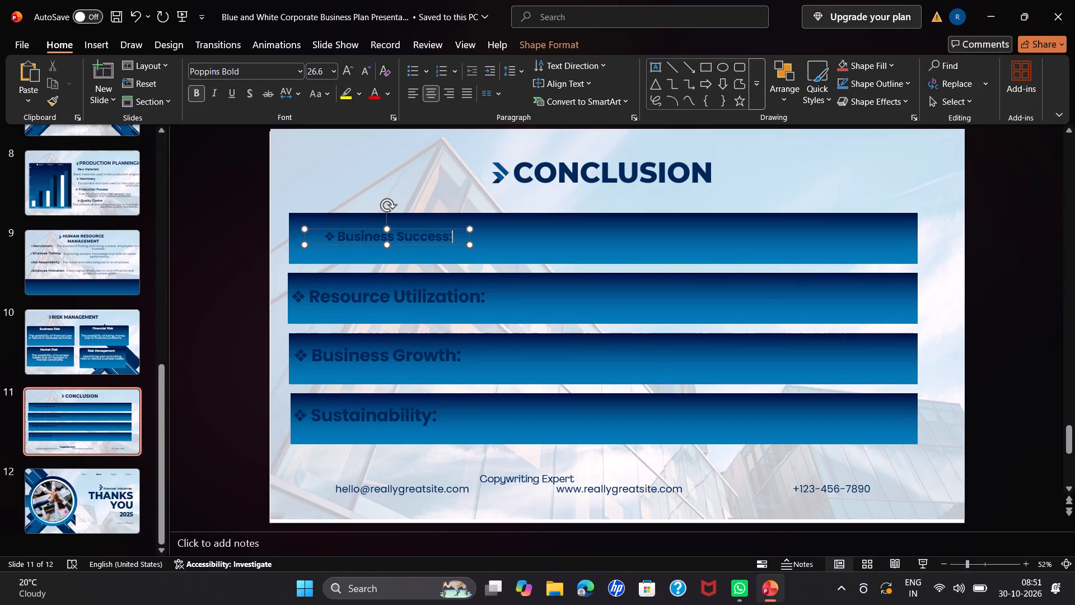
Select the whole "Business Success:" heading text, including its bullet, in the first bar of the Conclusion slide.
left_click_drag(451, 238, 382, 242)
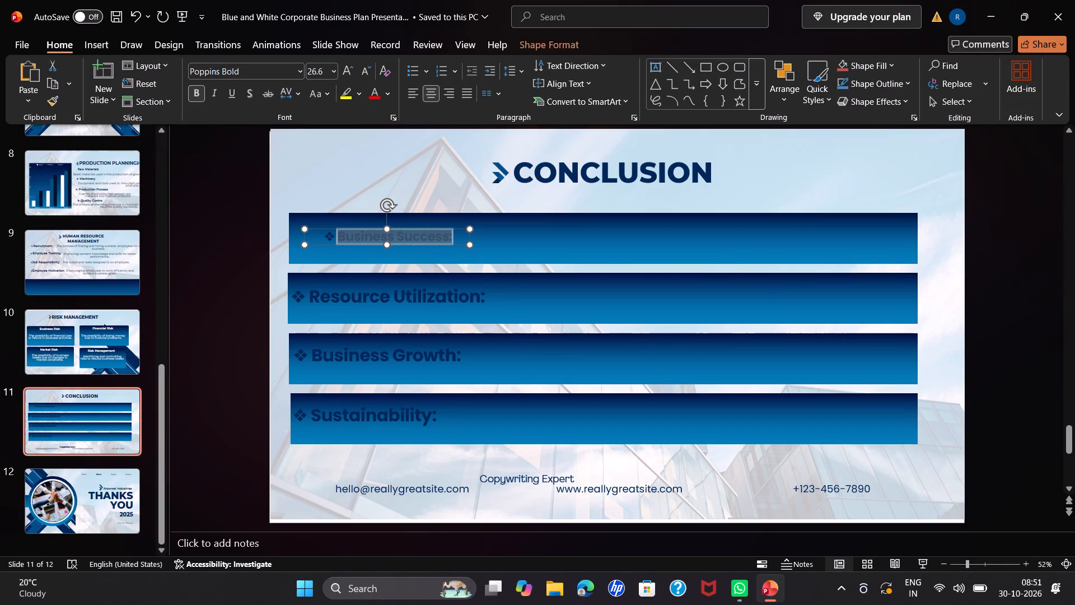
left_click_drag(382, 242, 323, 233)
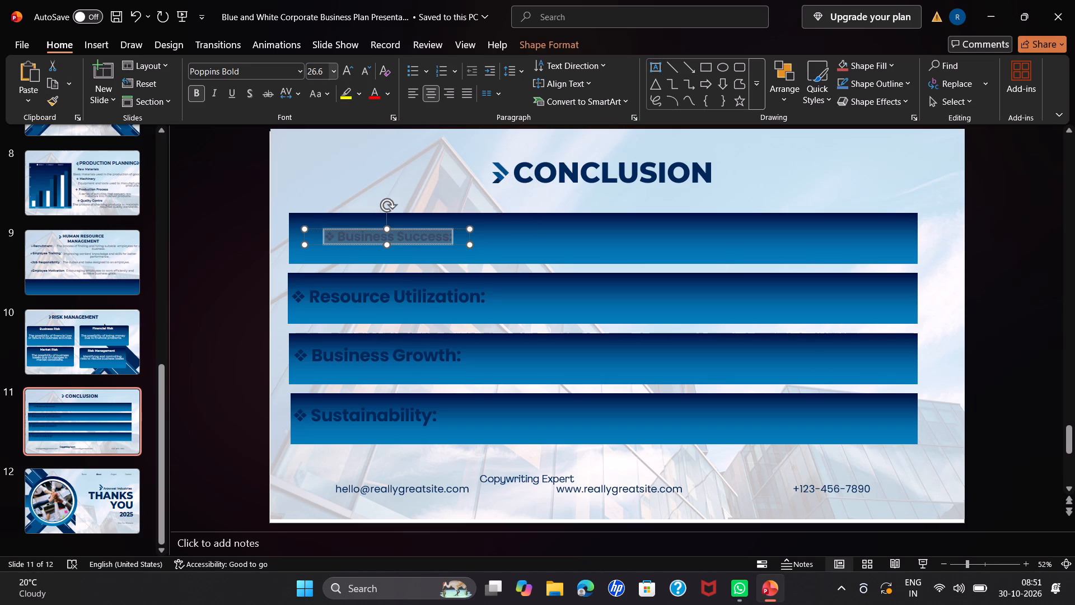
Set the "Business Success:" heading on the Conclusion slide to 36 pt and widen its text box to fit one line.
left_click(335, 72)
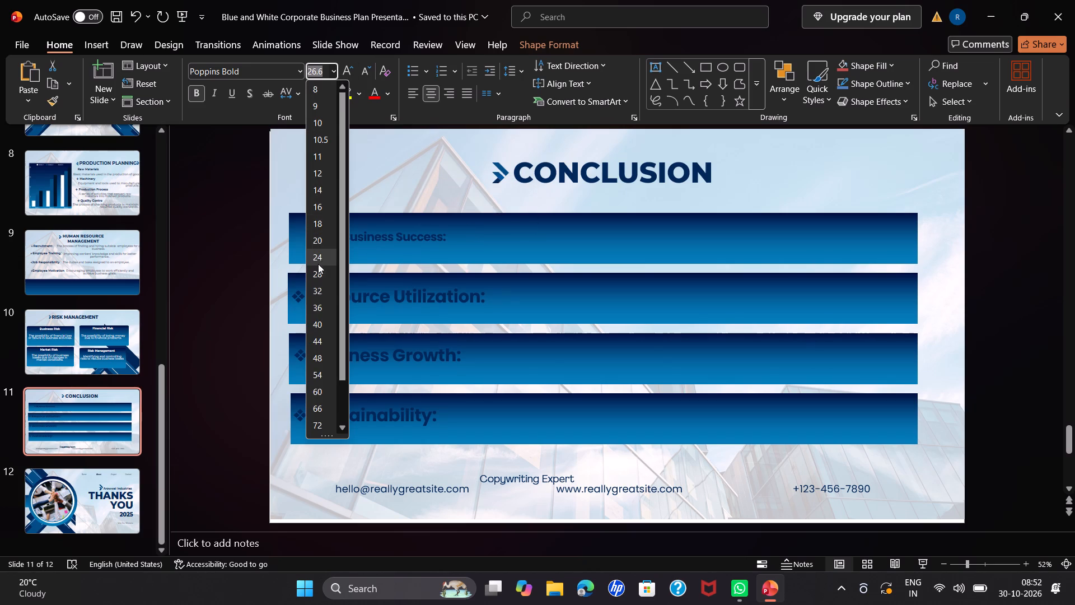
left_click(316, 305)
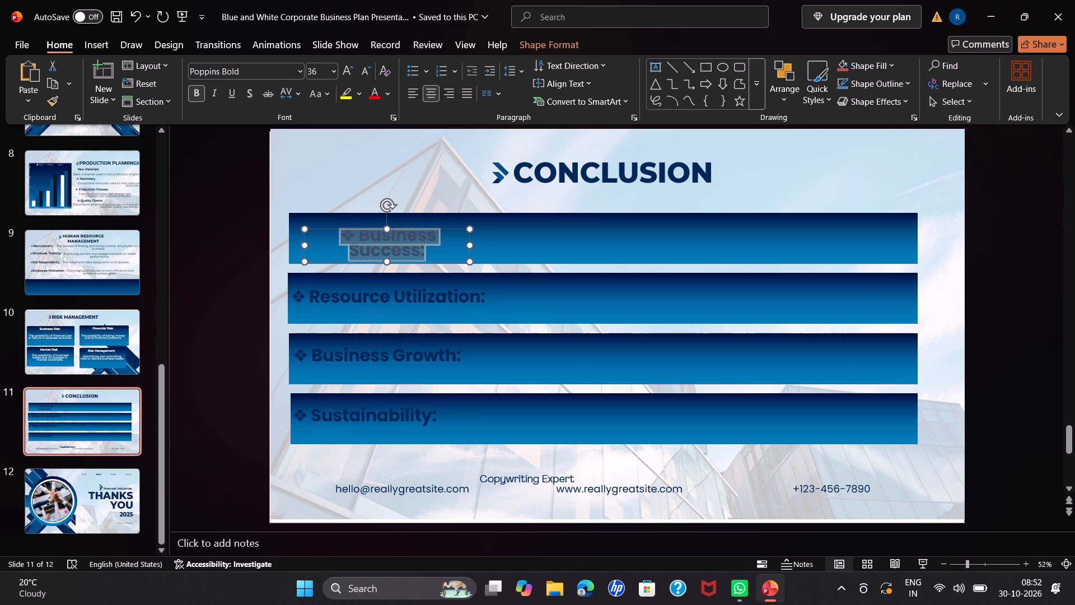
left_click_drag(469, 244, 477, 246)
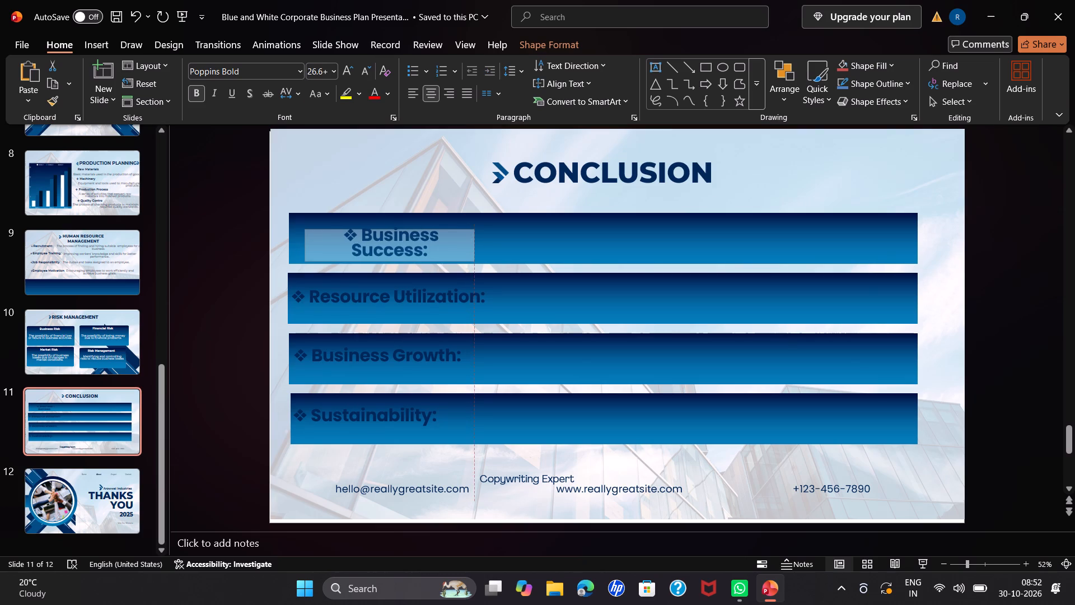
left_click_drag(477, 246, 488, 241)
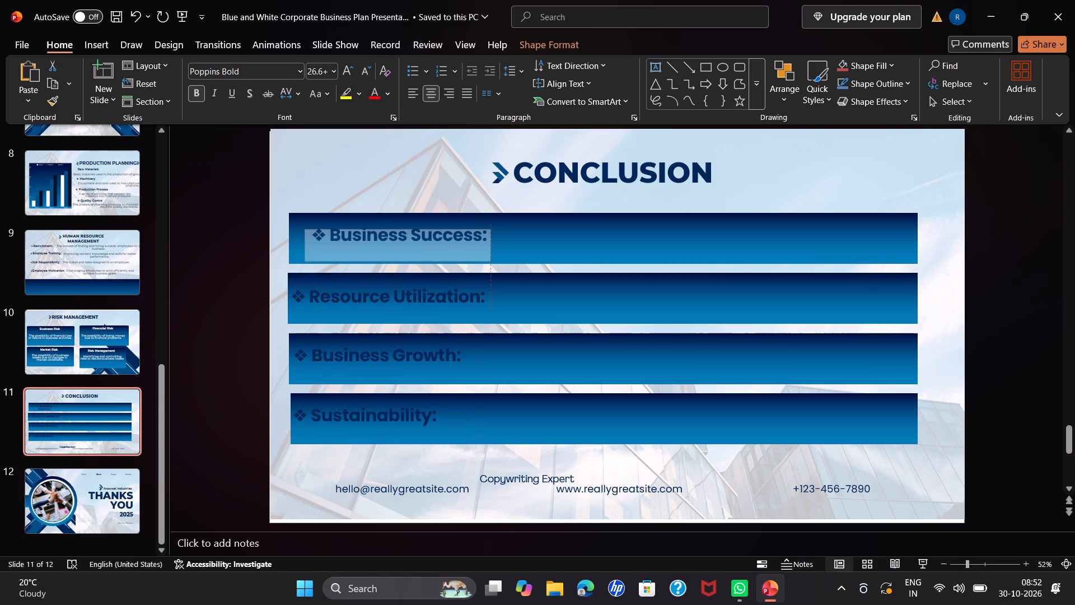
left_click_drag(488, 241, 489, 241)
Move the "Business Success:" heading to the left end of its blue bar, roughly in line with the headings below.
left_click(544, 243)
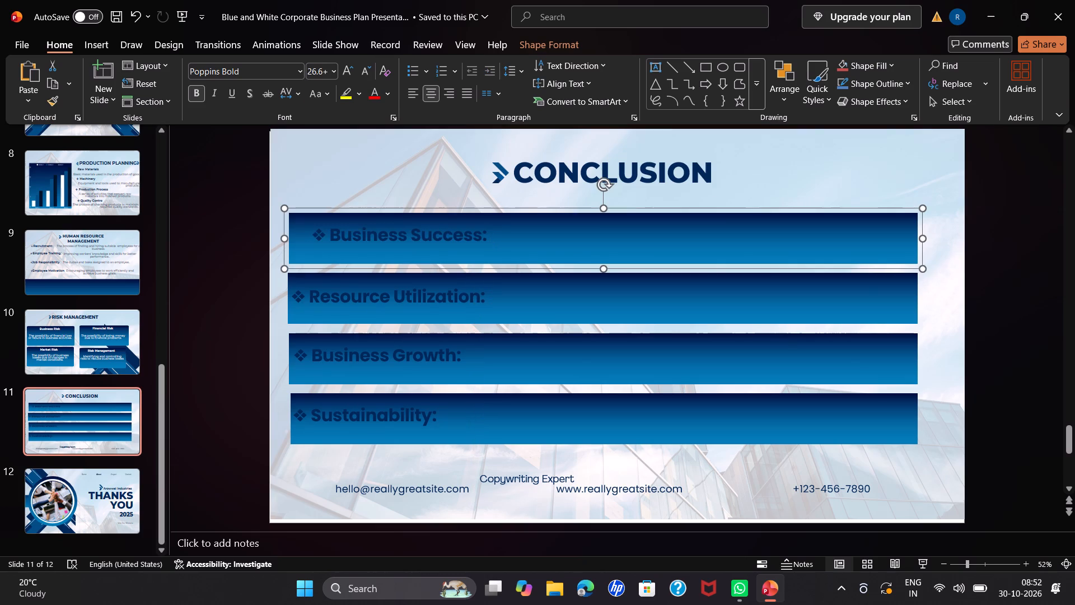
left_click(495, 239)
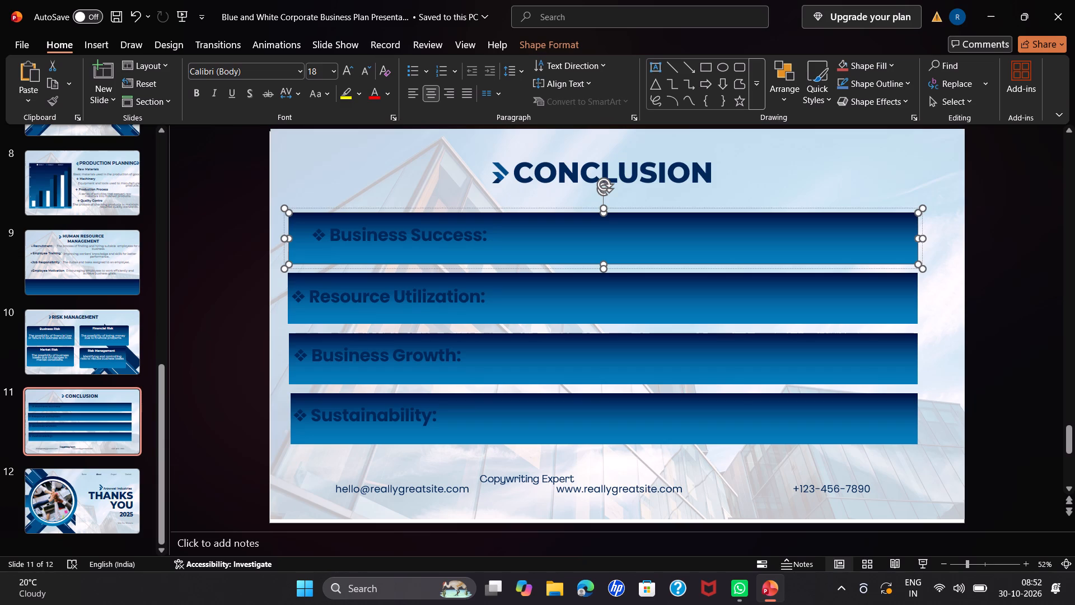
left_click(480, 234)
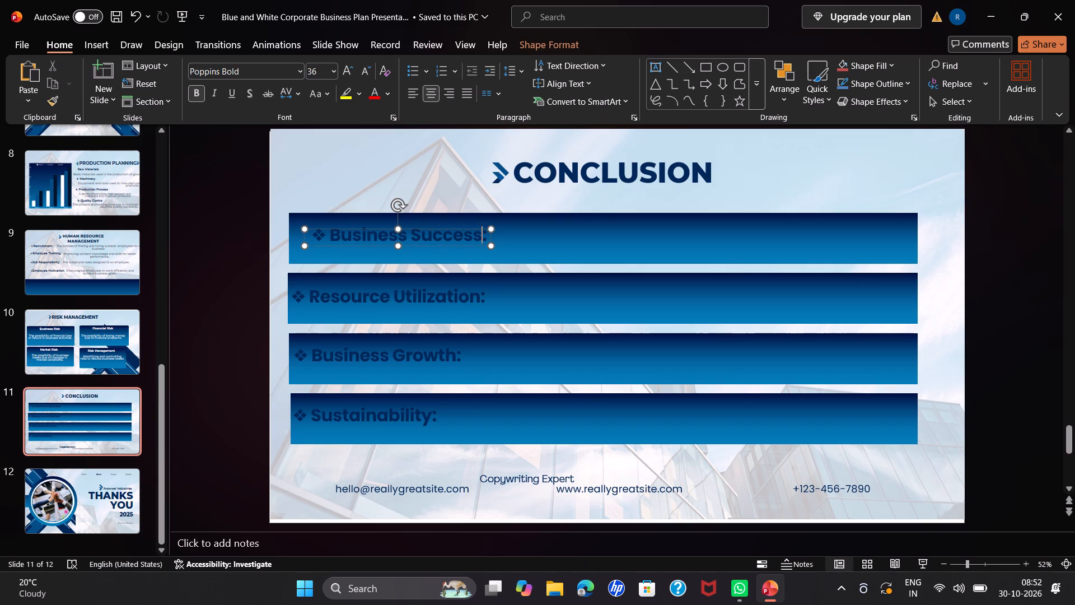
left_click_drag(348, 227, 337, 230)
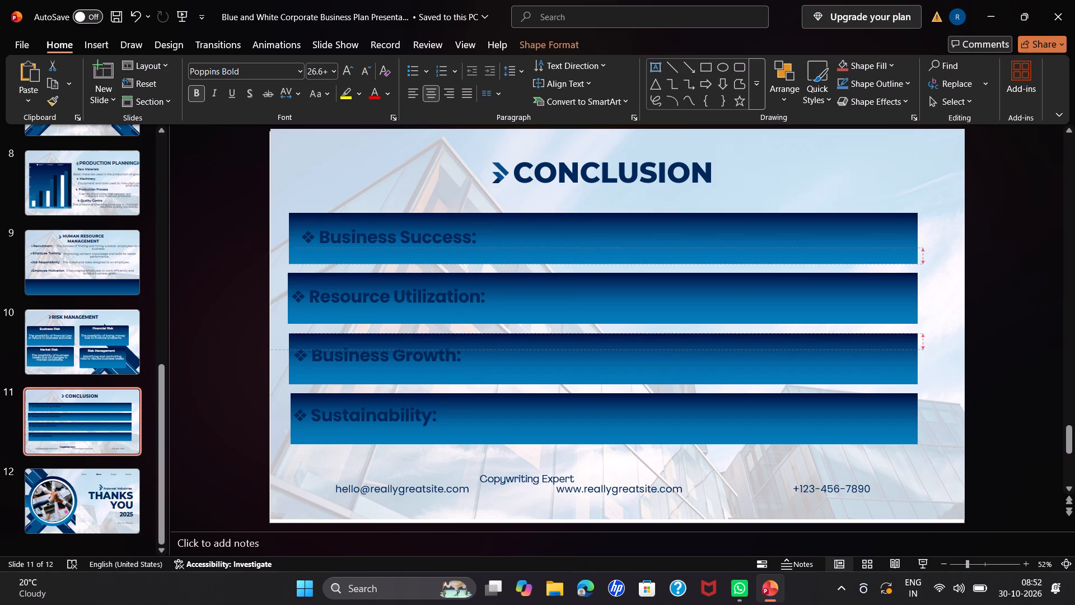
left_click_drag(337, 230, 330, 230)
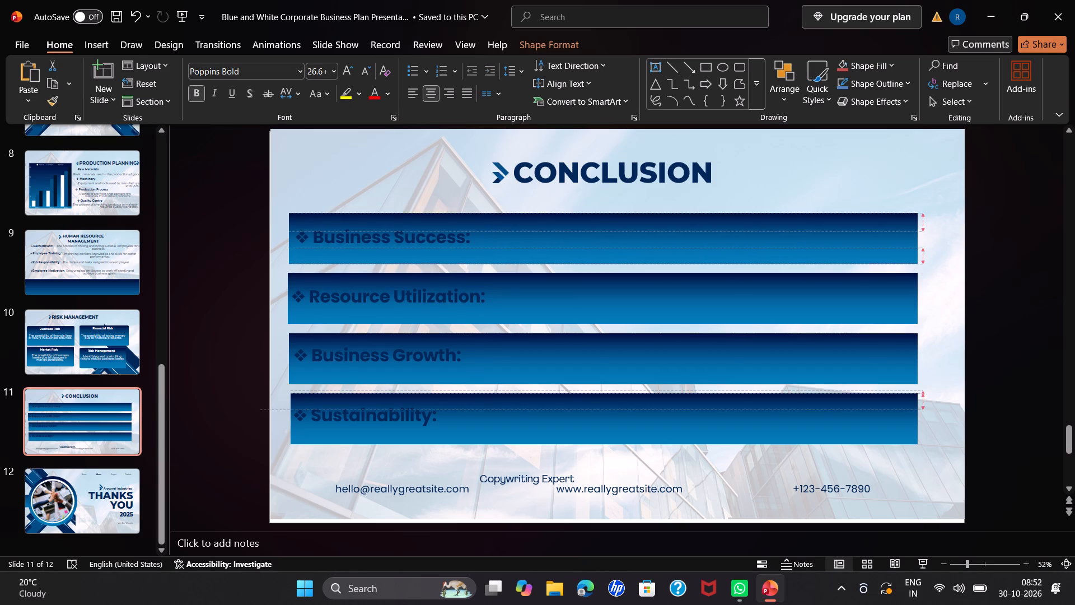
left_click_drag(330, 230, 324, 229)
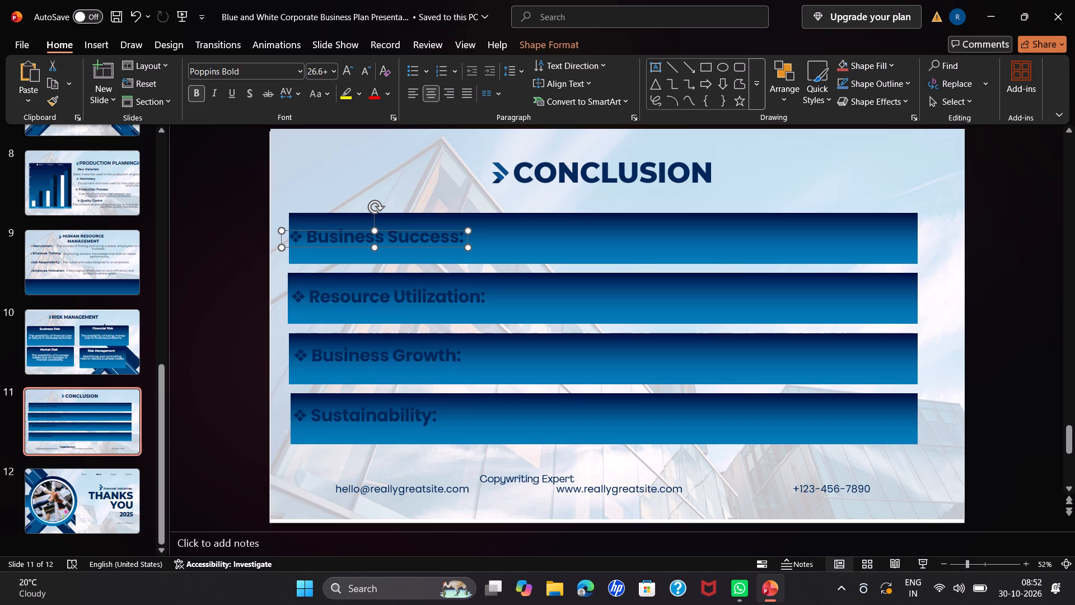
left_click(336, 162)
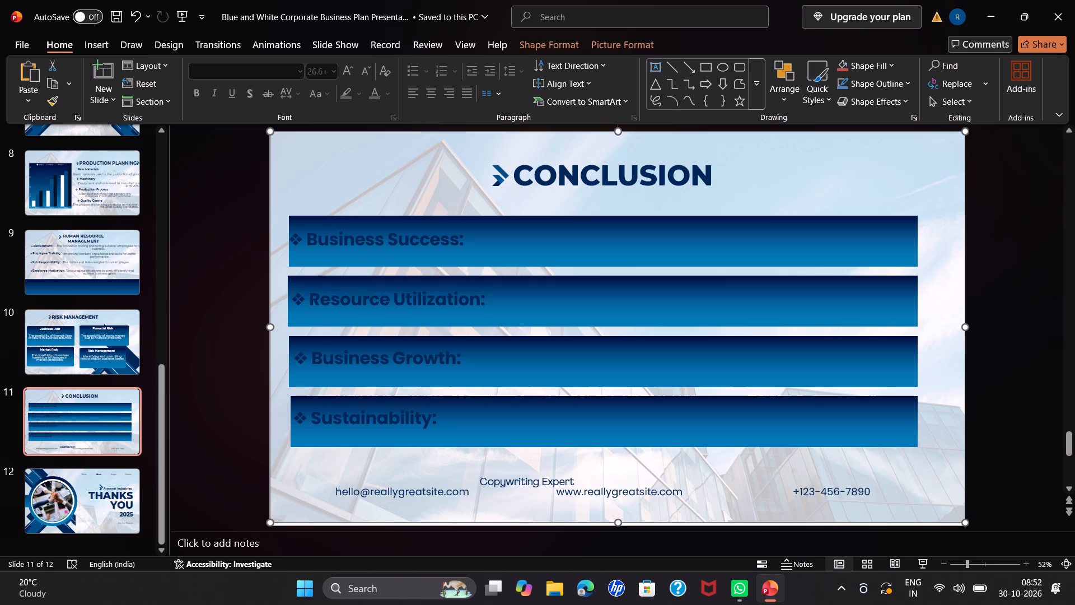
Move the "Copywriting Expert" text box up, clear of the contact details line at the bottom of the slide.
left_click_drag(480, 481, 569, 491)
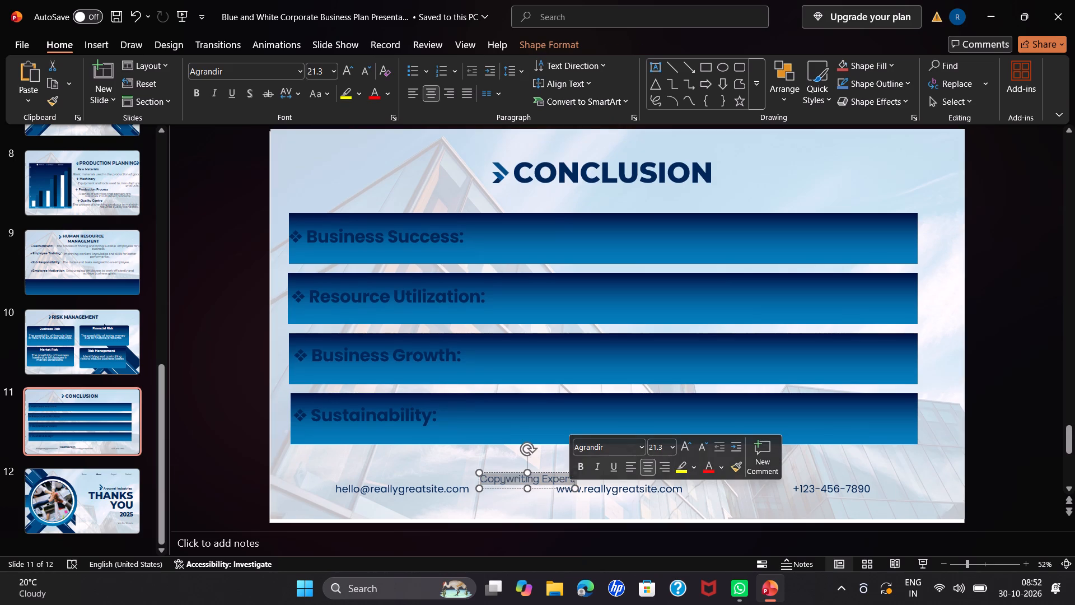
left_click_drag(555, 471, 558, 457)
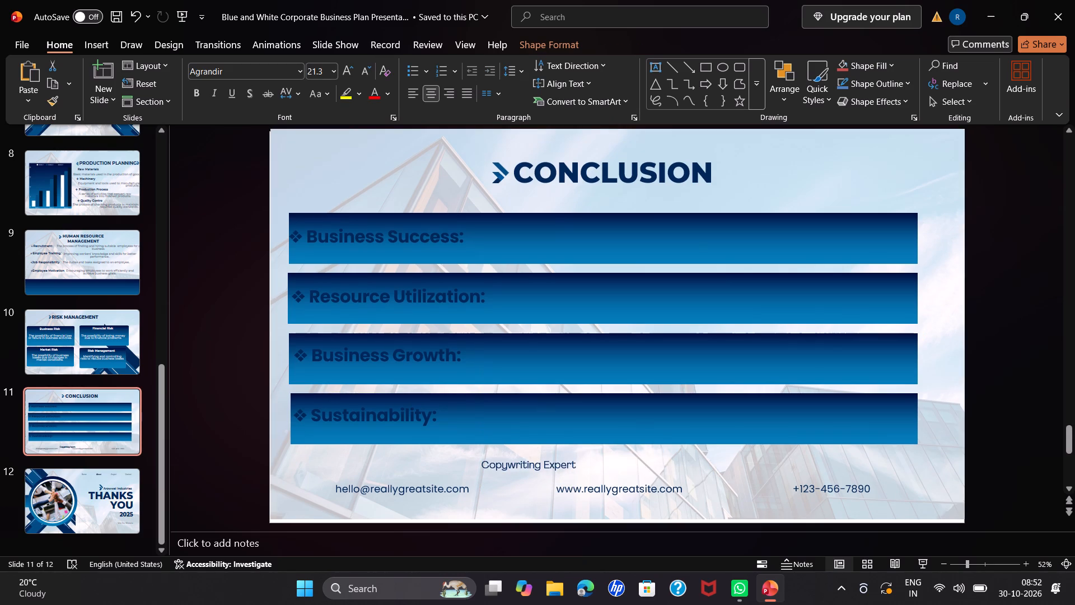
left_click_drag(558, 457, 558, 456)
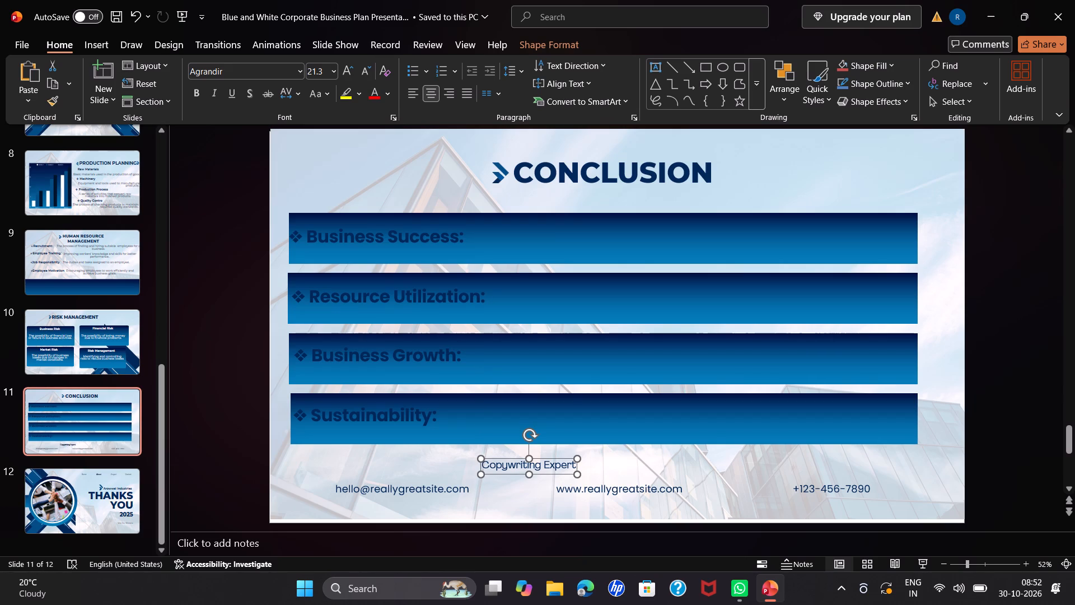
Select text in the "Copywriting Expert" line below the blue bars.
left_click_drag(484, 467, 501, 467)
Delete the "Copywriting Expert" text from its box below the blue bars, leaving the text box in place.
left_click_drag(501, 467, 566, 463)
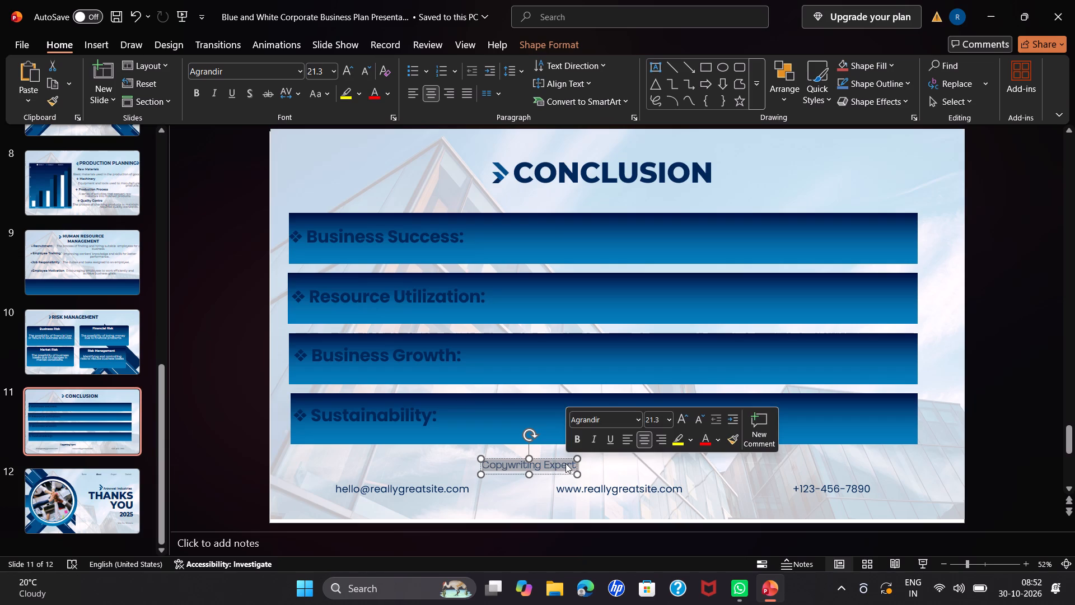
key("BackSpace")
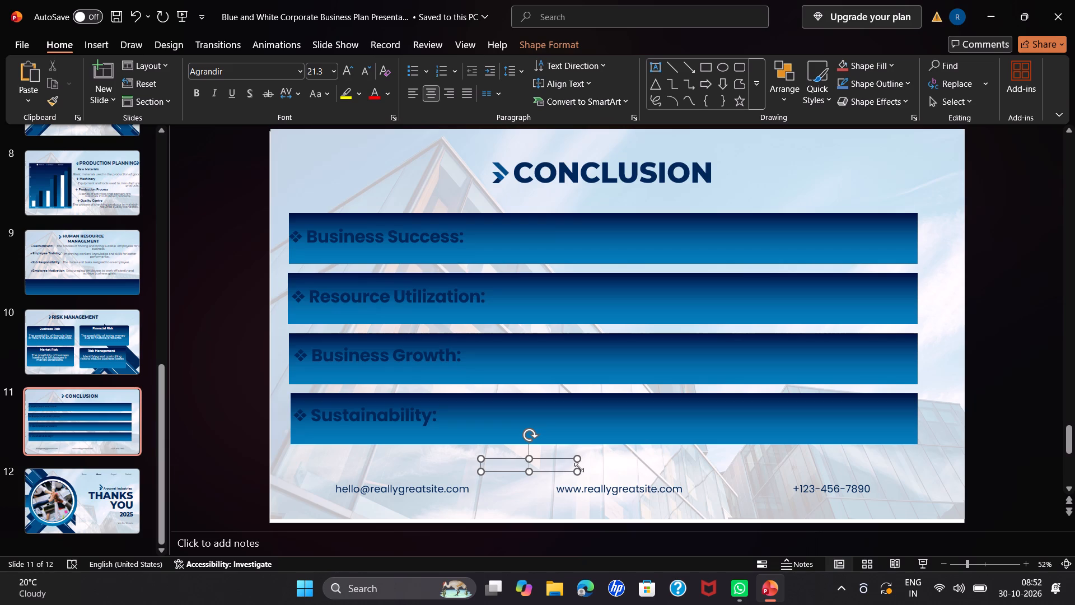
Widen the emptied text box below the blue bars rightward until its edge sits above the phone number in the contact line.
left_click_drag(579, 473, 599, 473)
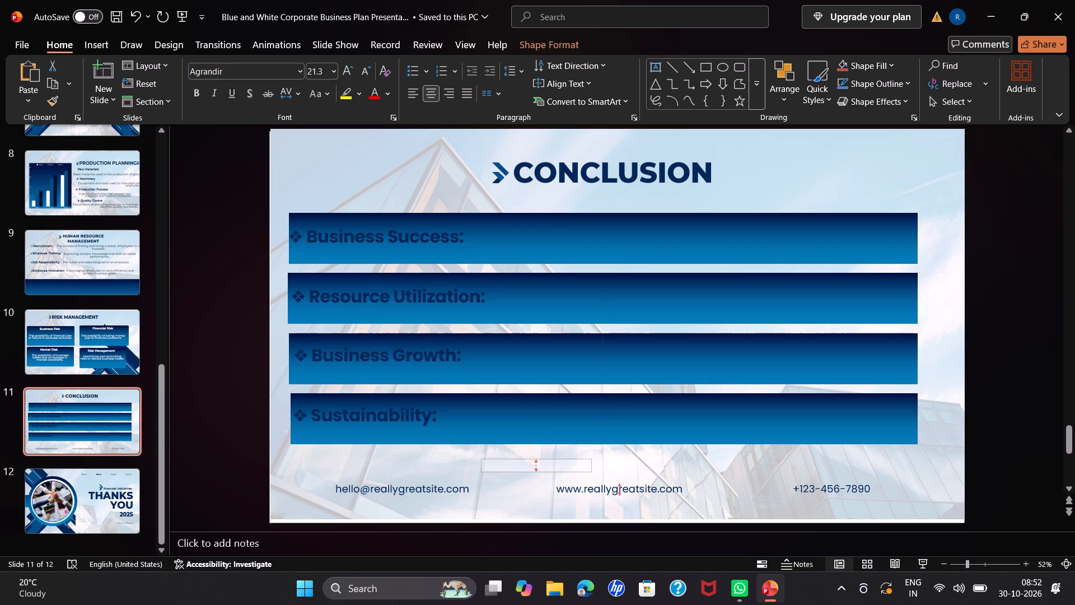
left_click_drag(599, 473, 811, 471)
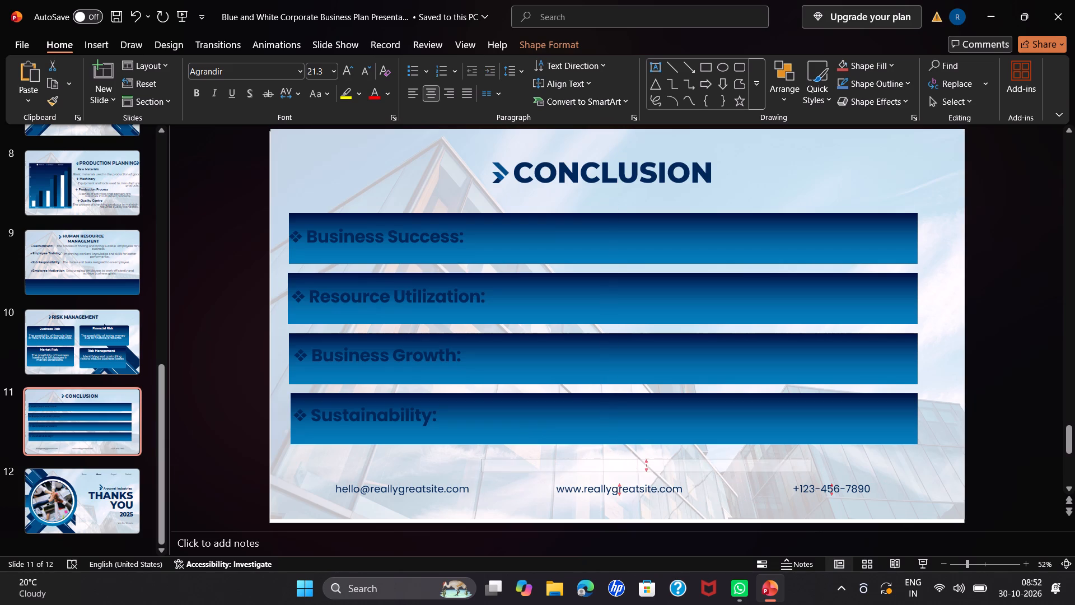
left_click_drag(811, 471, 840, 468)
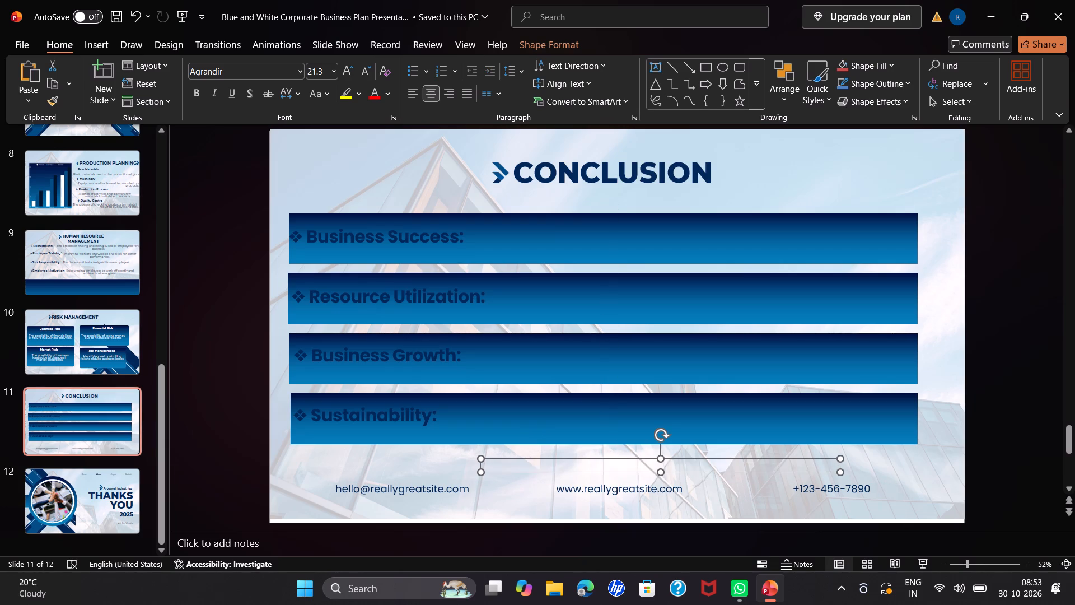
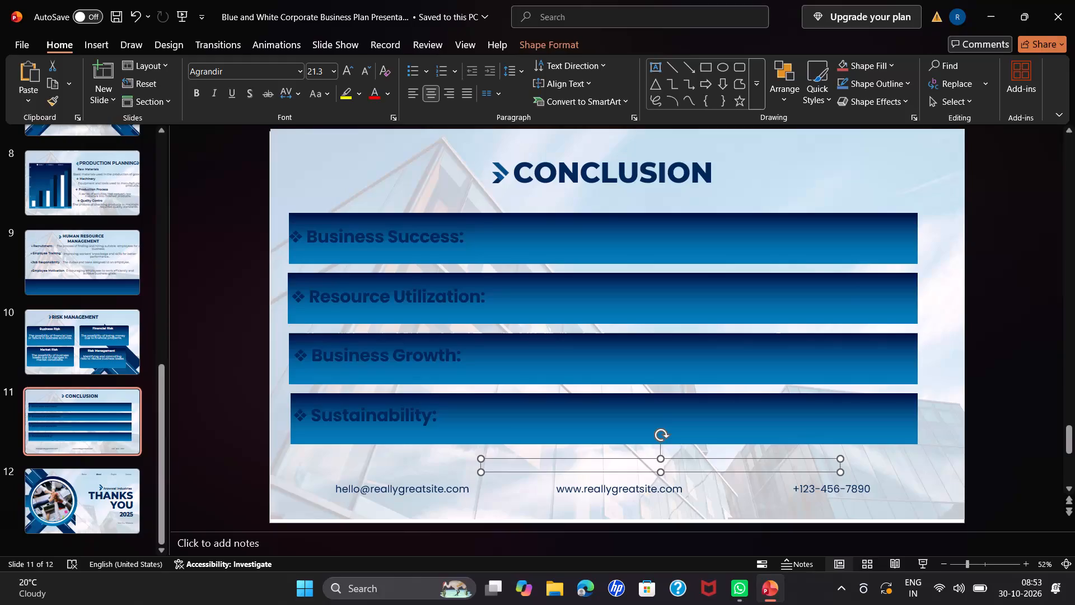
Undo the removal of the text box below the blue bars and the deletion of its "Copywriting Expert" text.
left_click(496, 467)
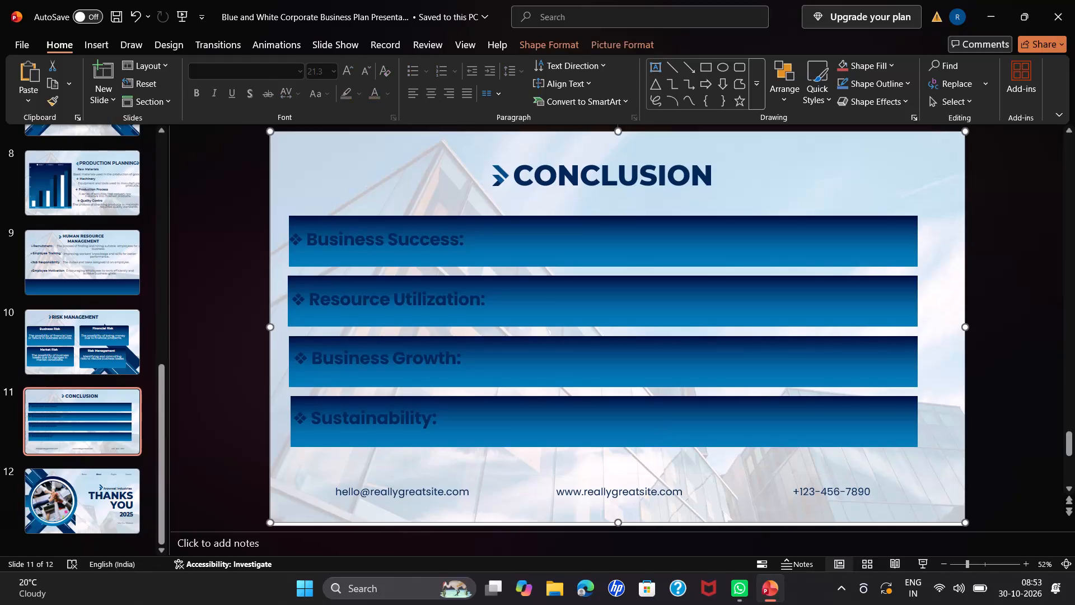
left_click(496, 467)
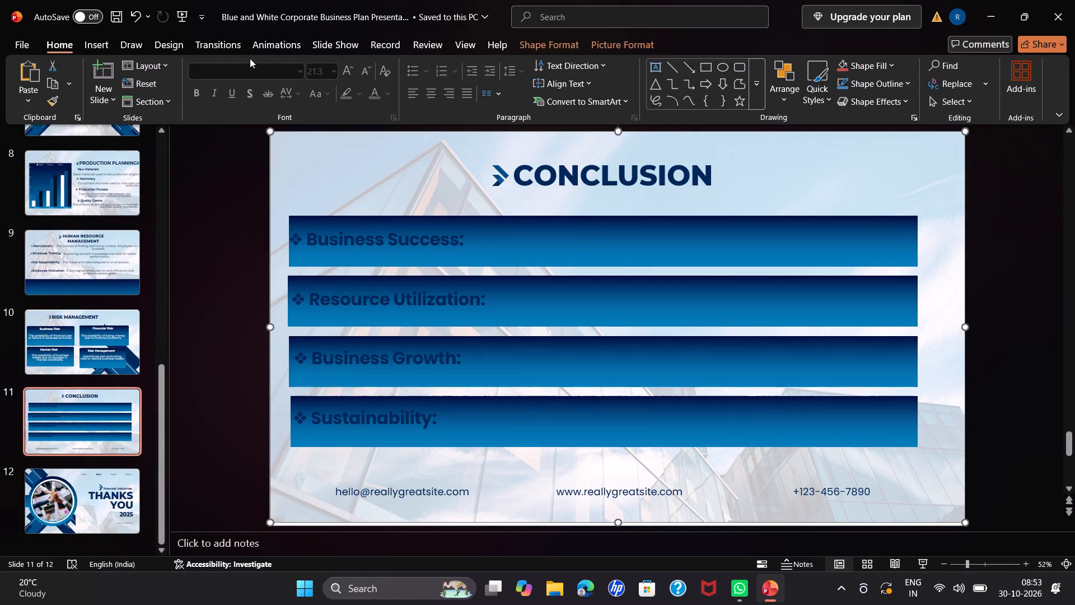
left_click(135, 16)
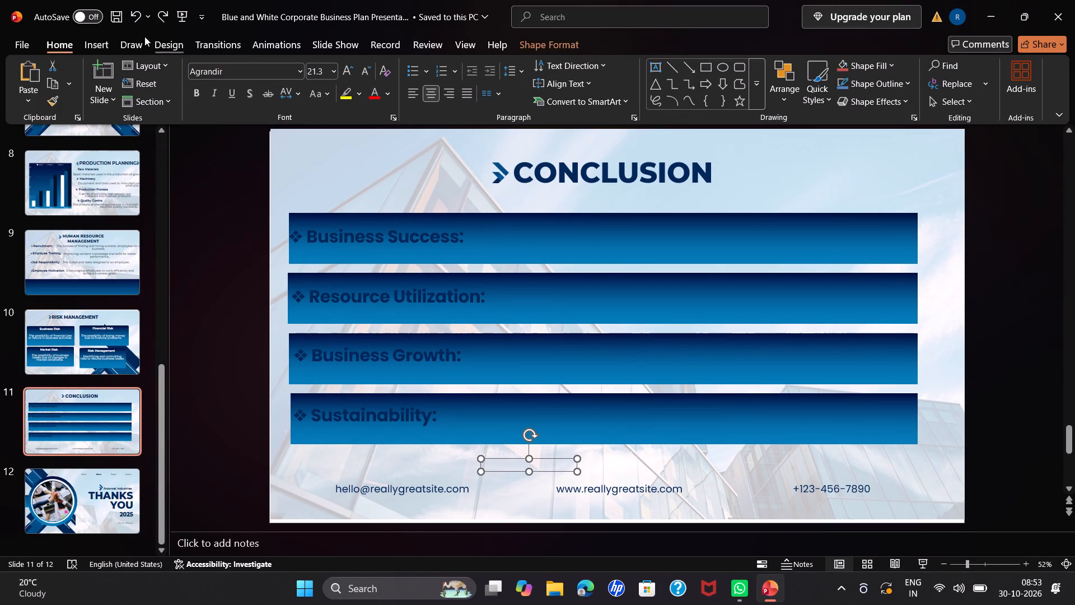
left_click(135, 18)
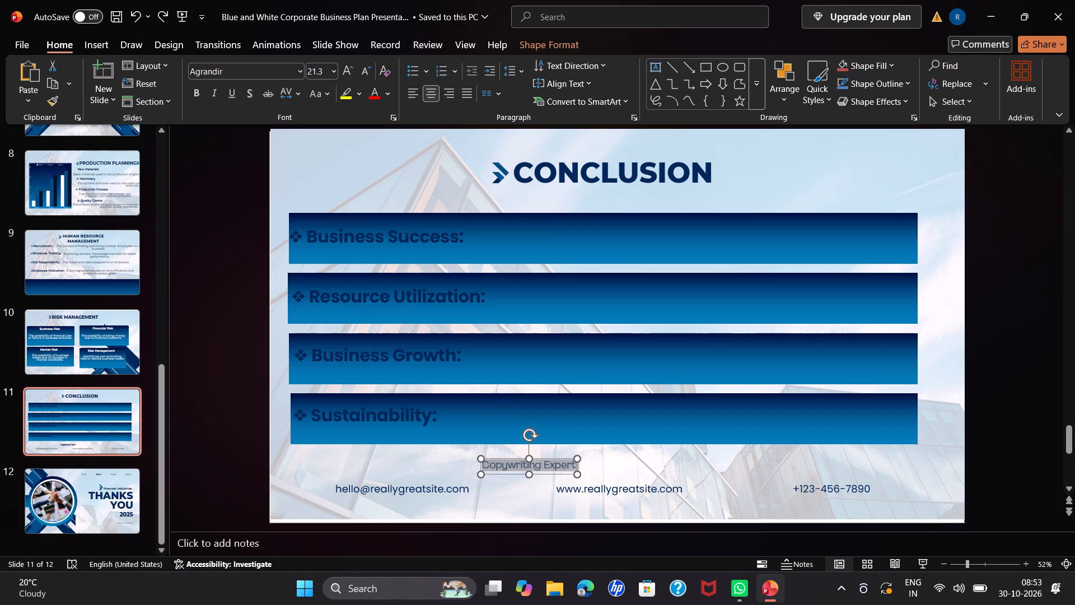
Undo the last change to the "Copywriting Expert" text box and move it up between the blue bars and the contact details line.
left_click(130, 24)
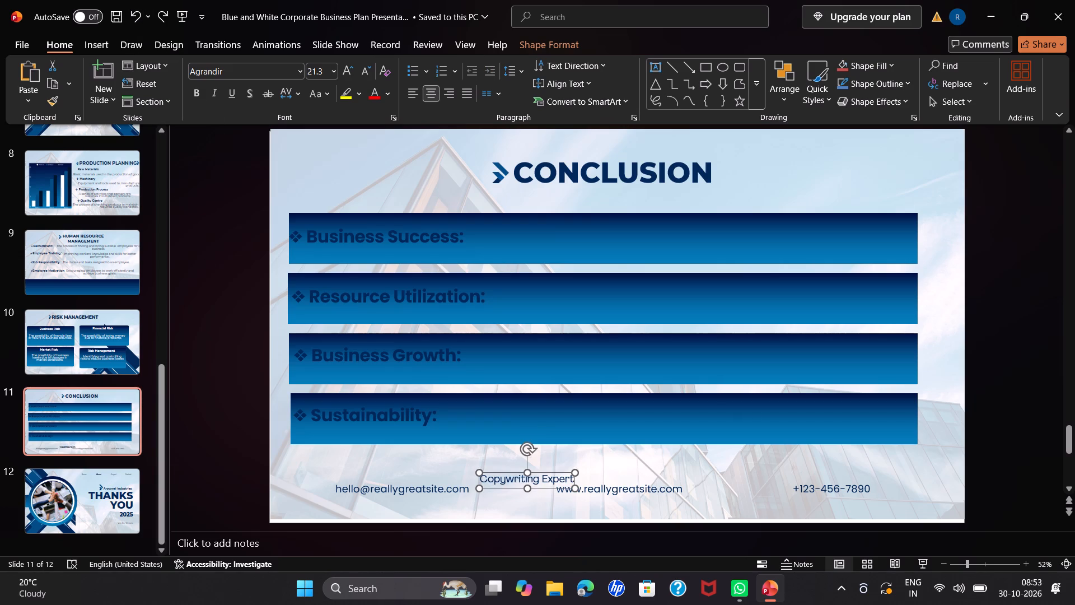
left_click_drag(557, 472, 558, 465)
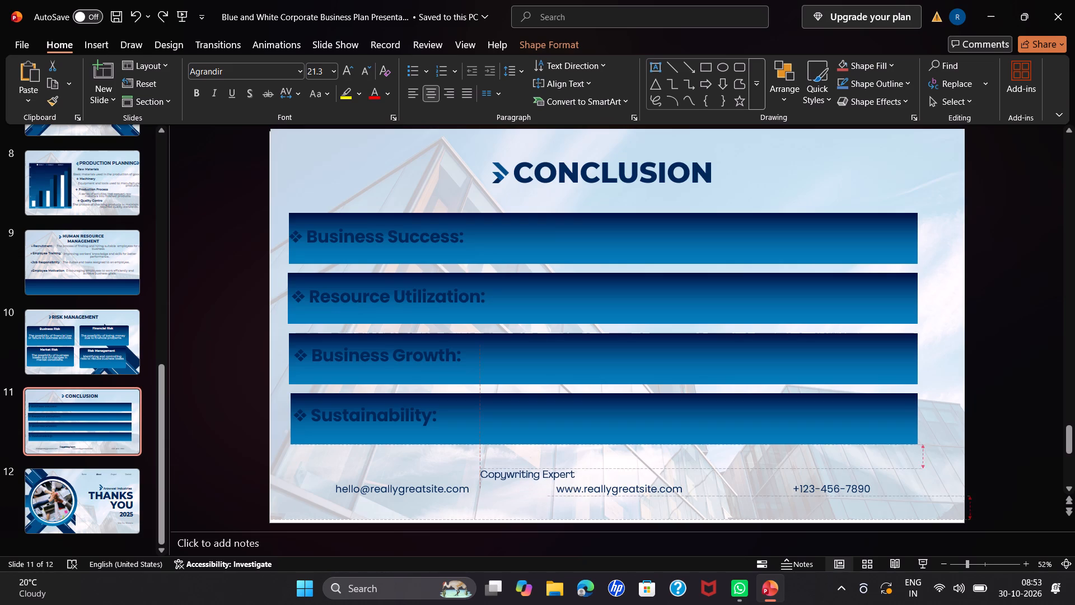
left_click_drag(558, 465, 559, 458)
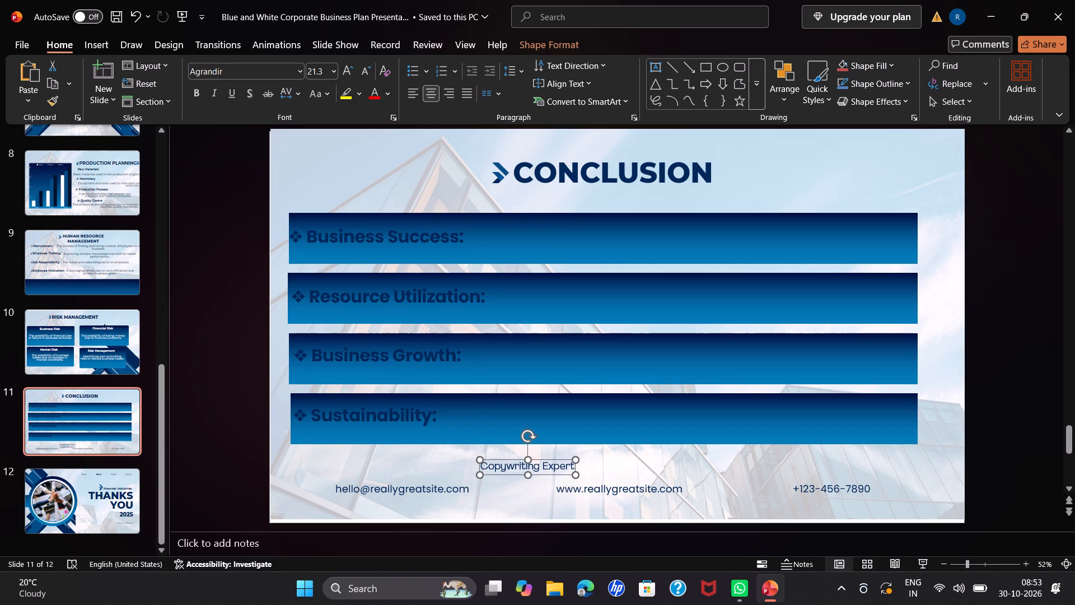
Widen the "Copywriting Expert" text box to the right until it ends just short of the phone number.
left_click_drag(577, 473, 591, 464)
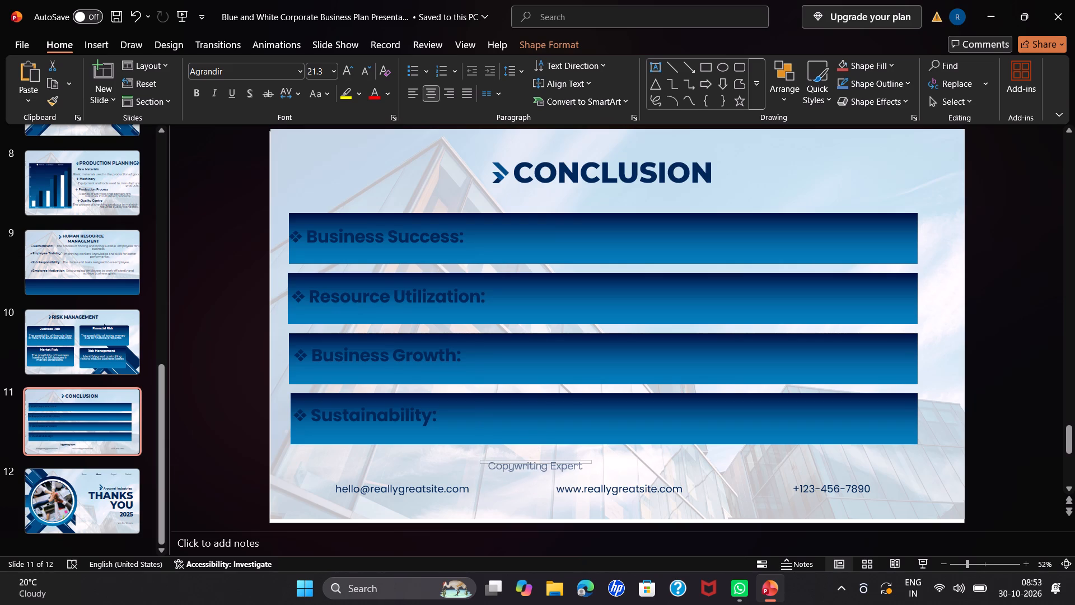
left_click_drag(591, 464, 645, 485)
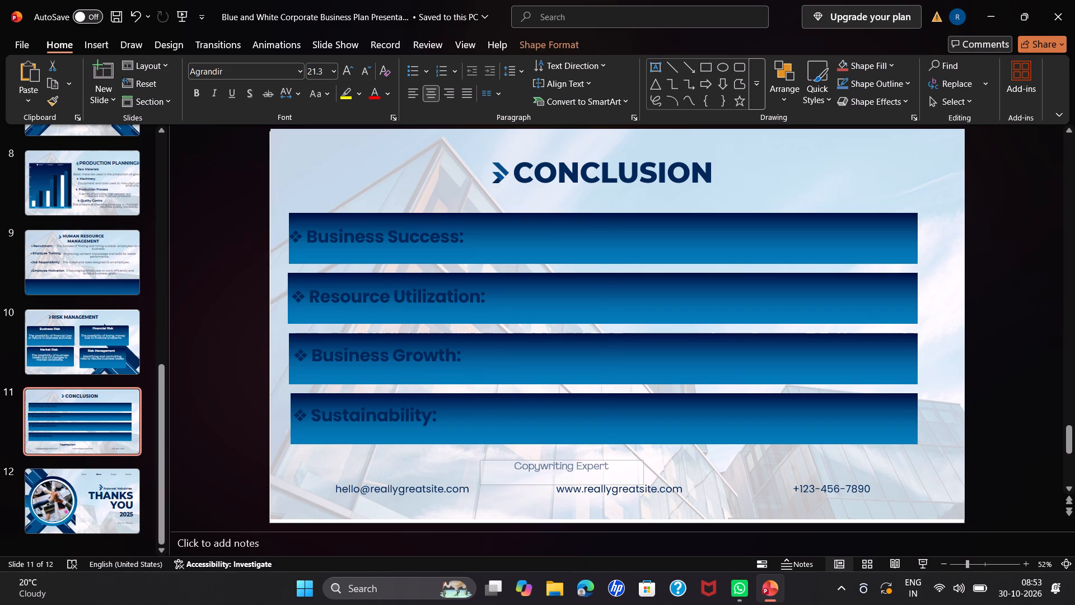
left_click_drag(645, 485, 768, 478)
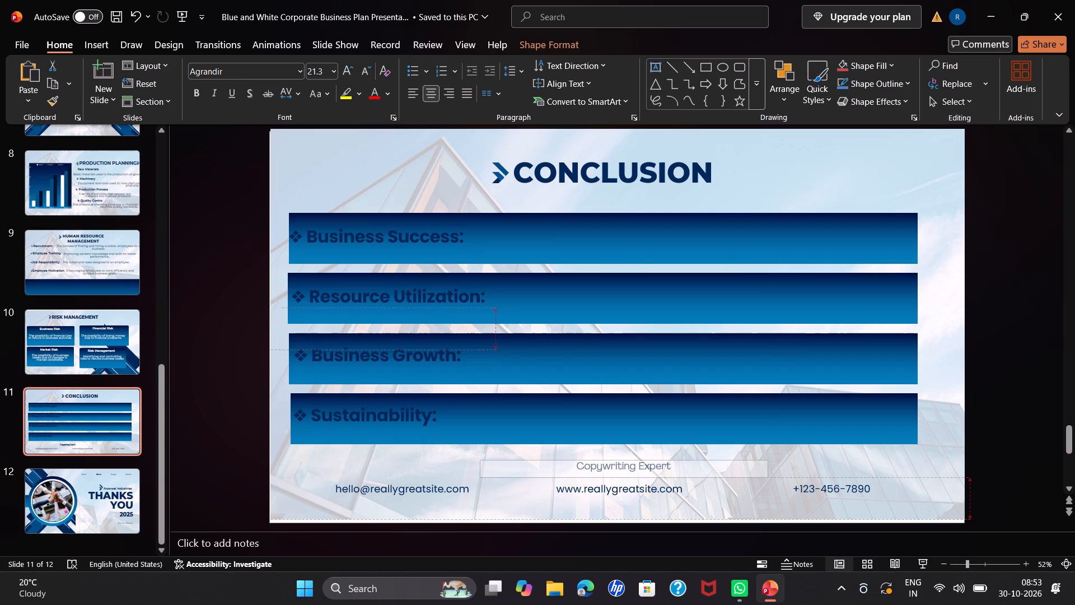
left_click_drag(768, 478, 778, 473)
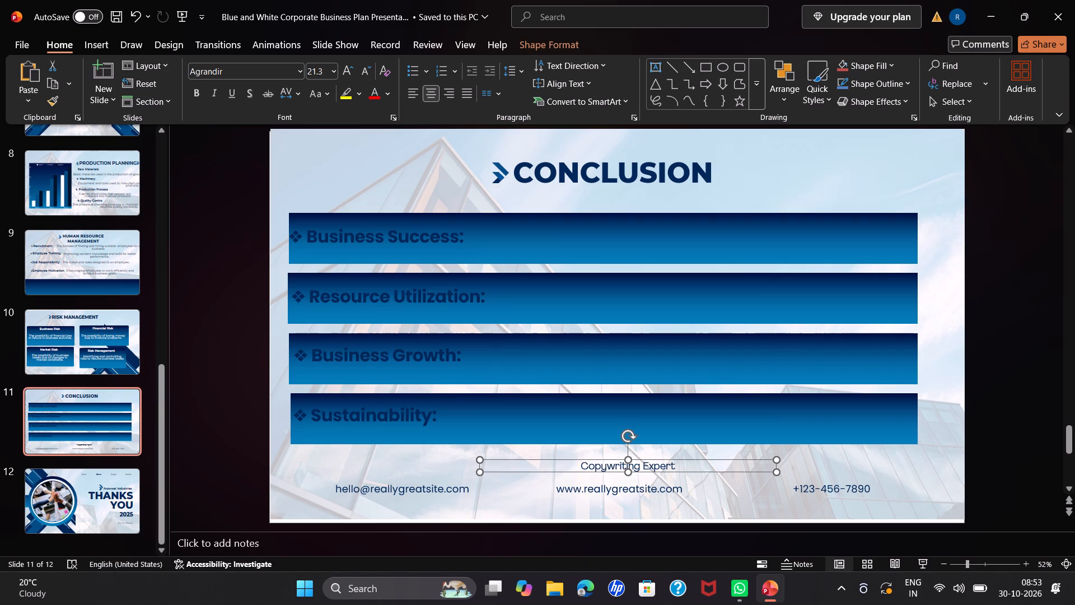
Replace the "Copywriting Expert" text with the copied sentence "Achieving business goals through proper planning and management.".
left_click_drag(674, 464, 596, 470)
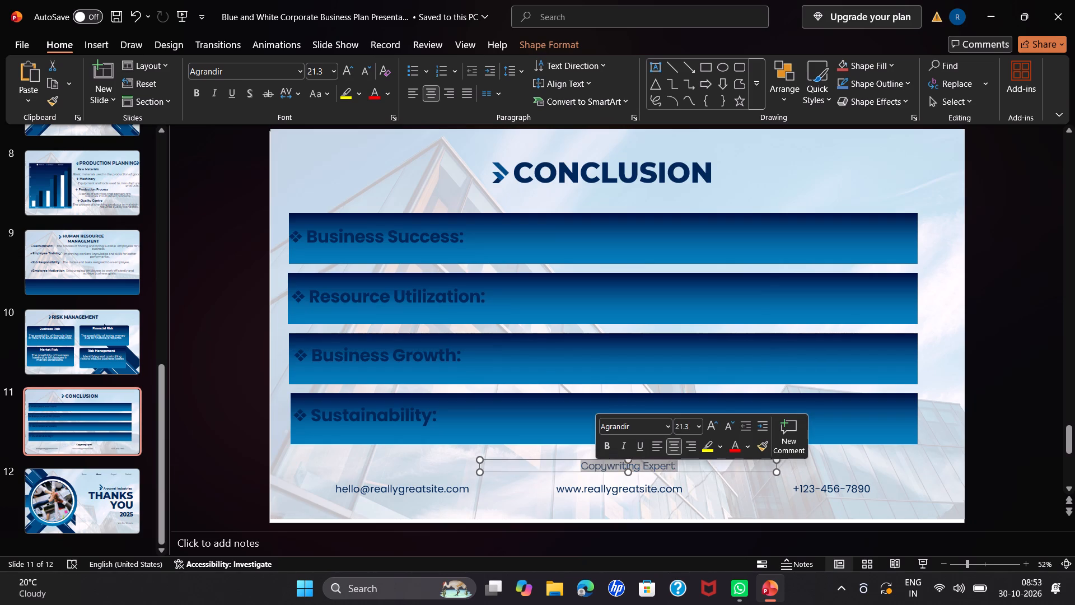
key("BackSpace")
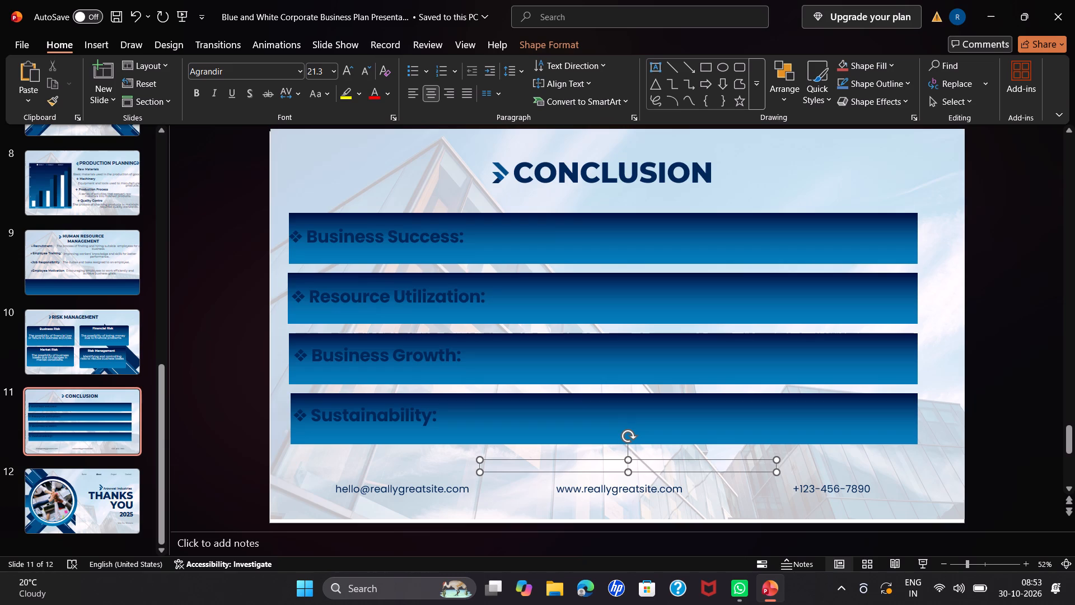
key("ctrl+v")
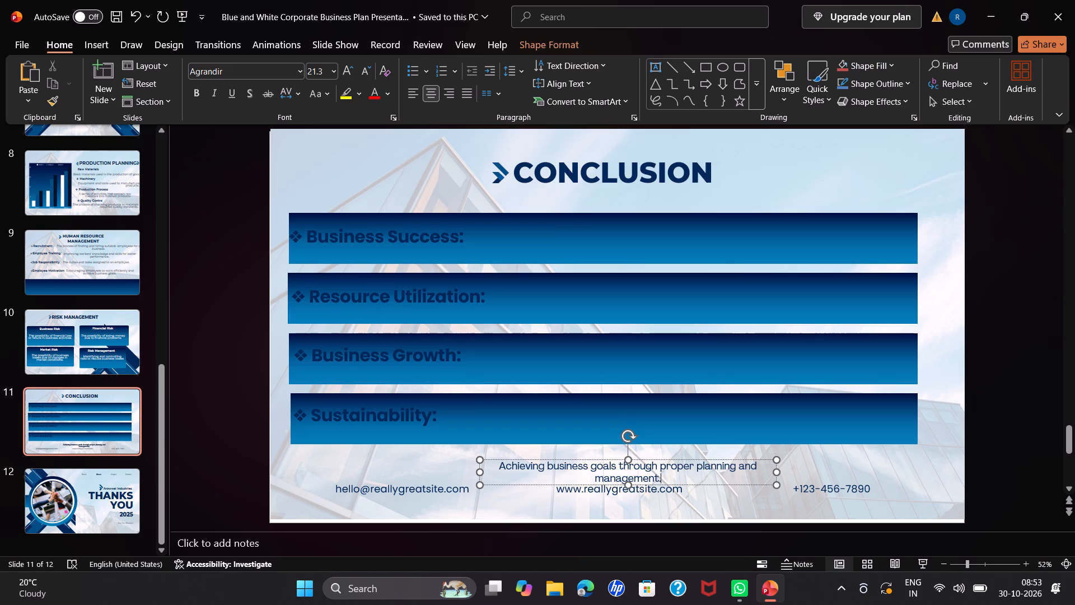
Move the "Achieving business goals" text box up onto the first blue bar, beside the "Business Success:" heading.
left_click_drag(733, 484, 723, 300)
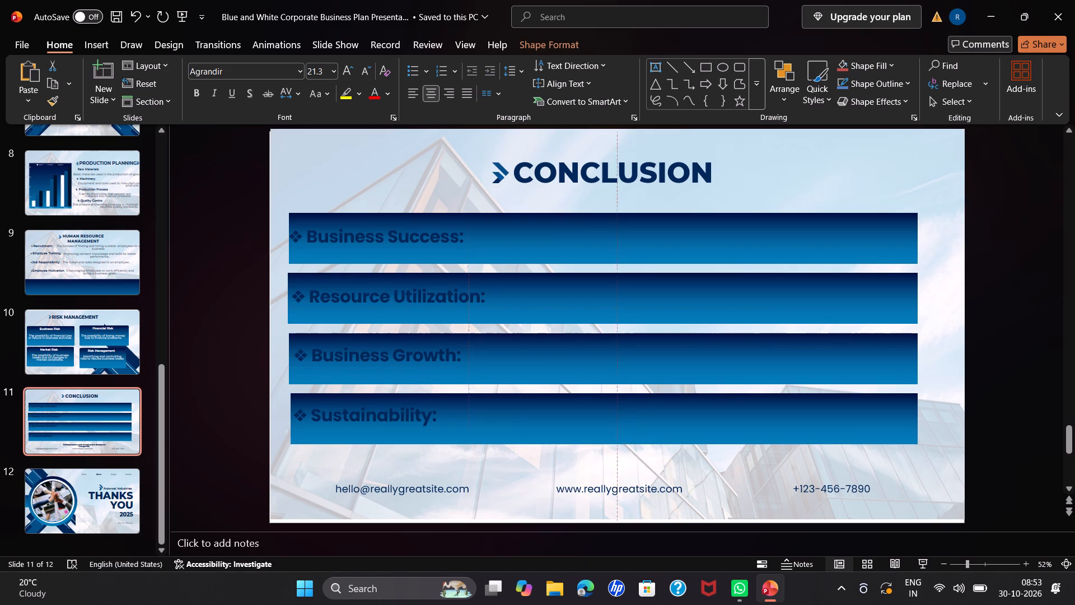
left_click_drag(723, 300, 732, 253)
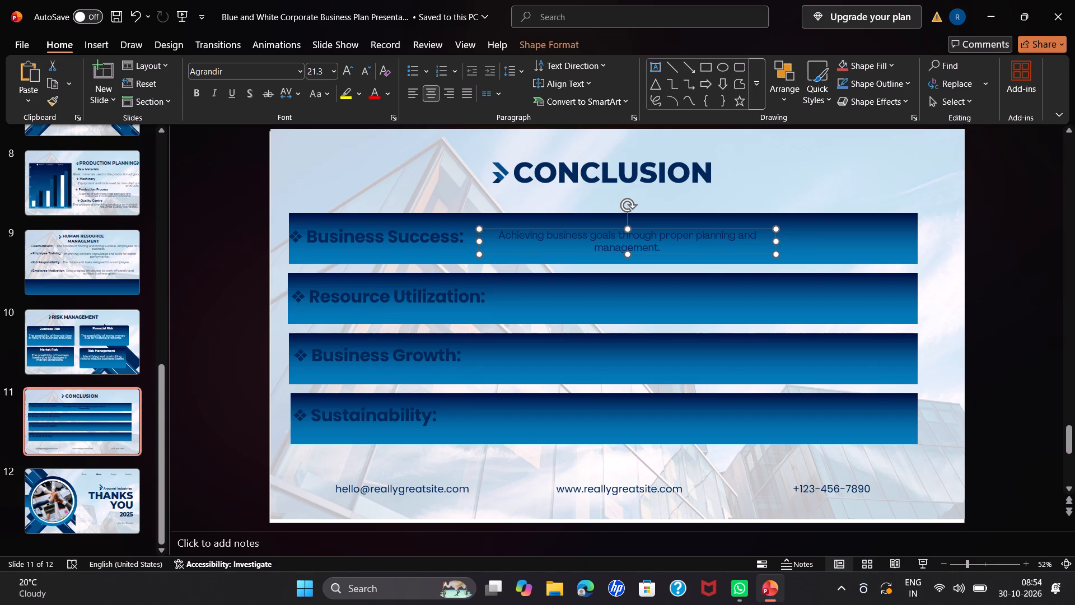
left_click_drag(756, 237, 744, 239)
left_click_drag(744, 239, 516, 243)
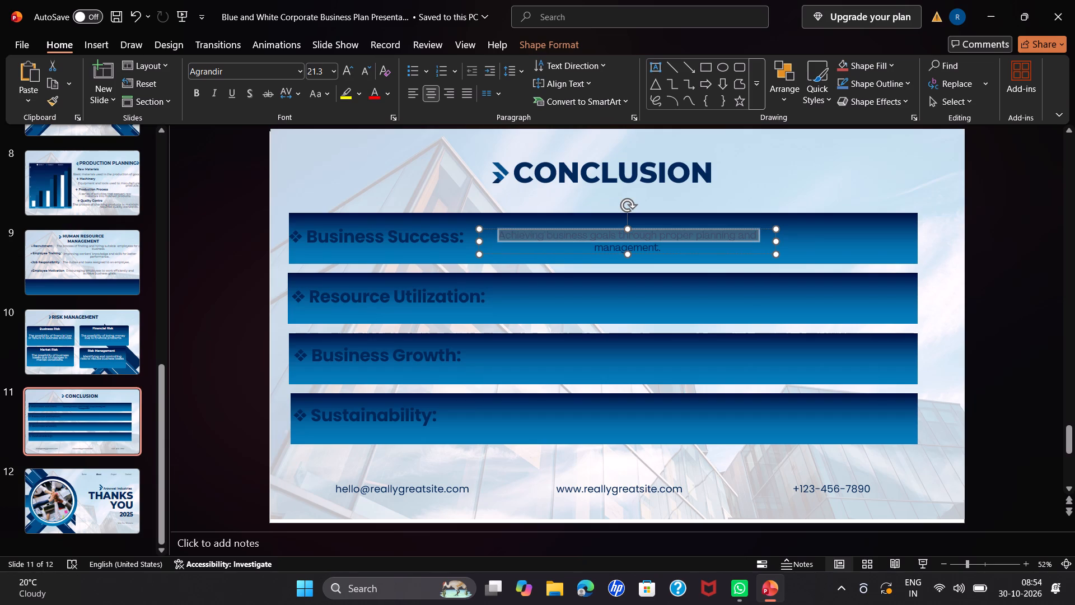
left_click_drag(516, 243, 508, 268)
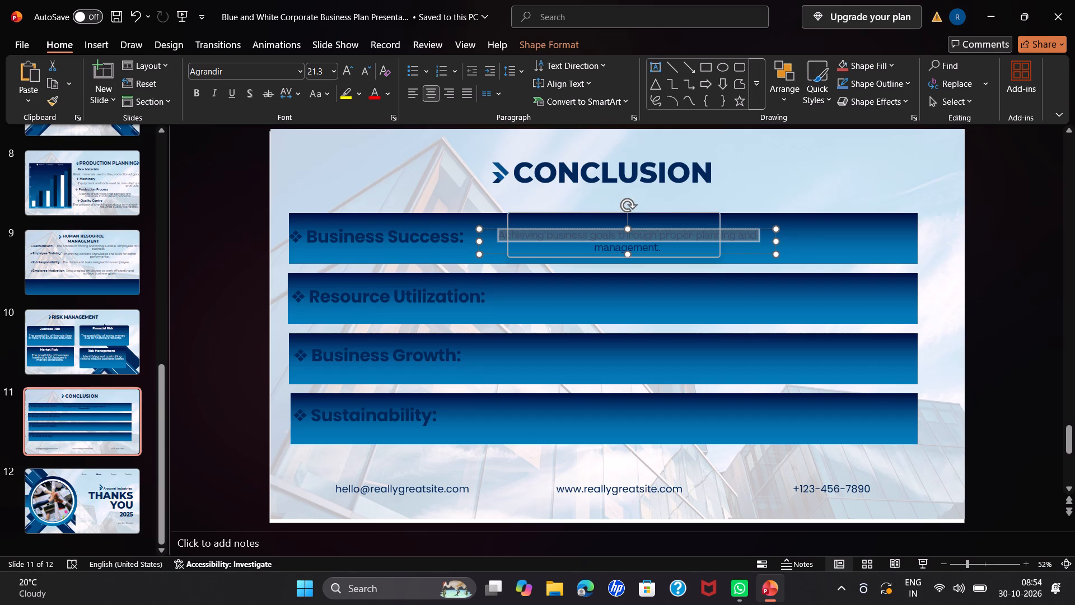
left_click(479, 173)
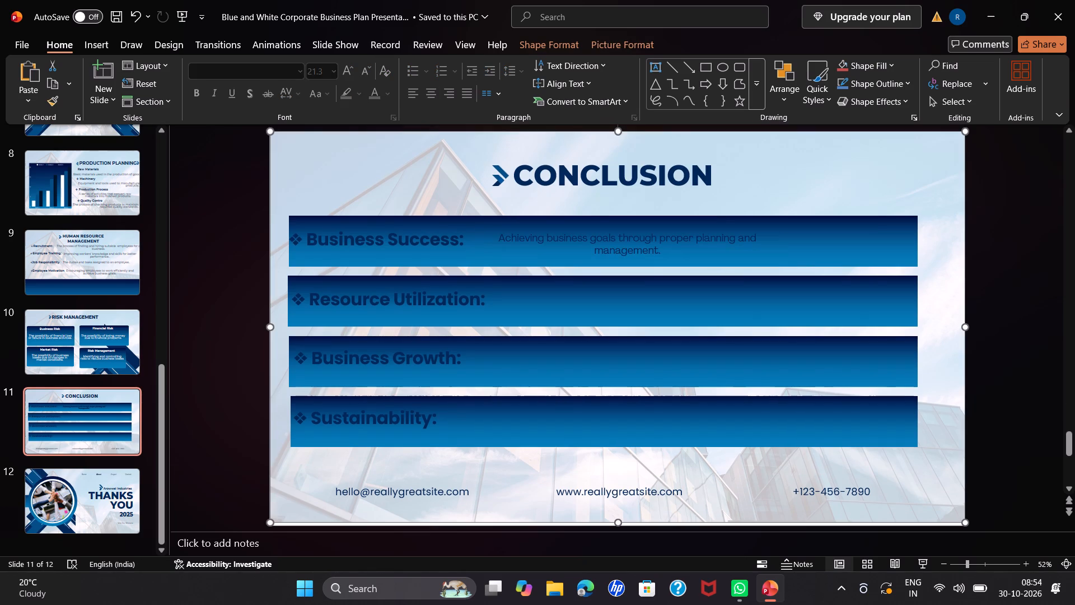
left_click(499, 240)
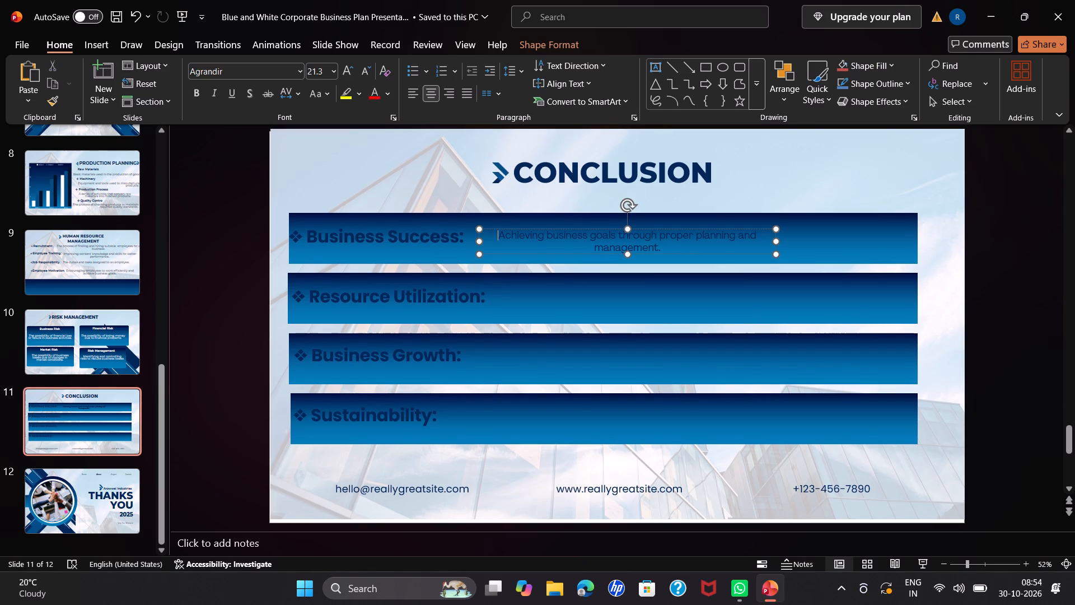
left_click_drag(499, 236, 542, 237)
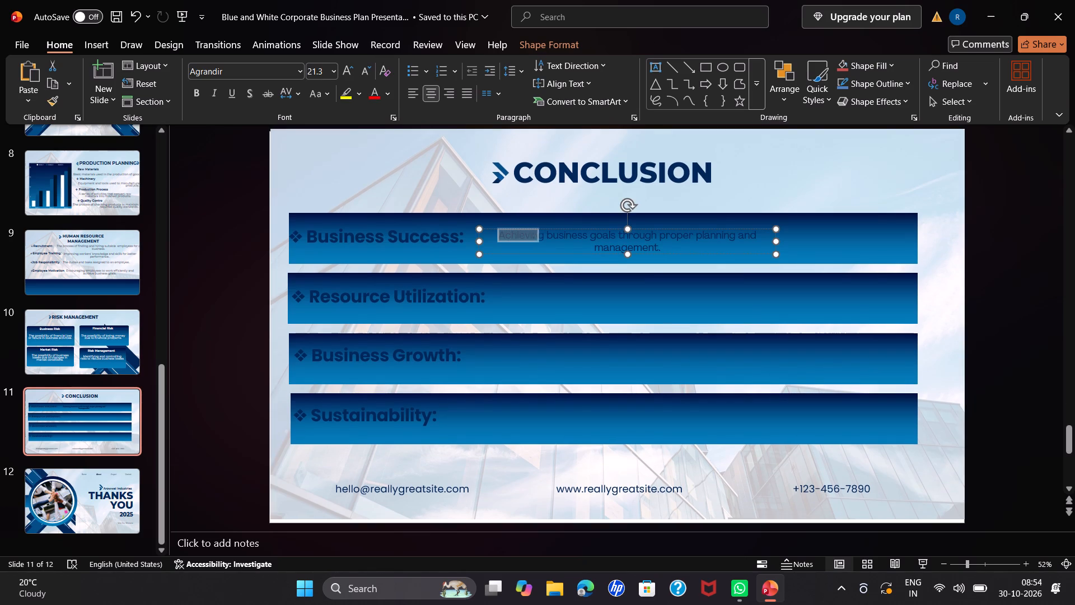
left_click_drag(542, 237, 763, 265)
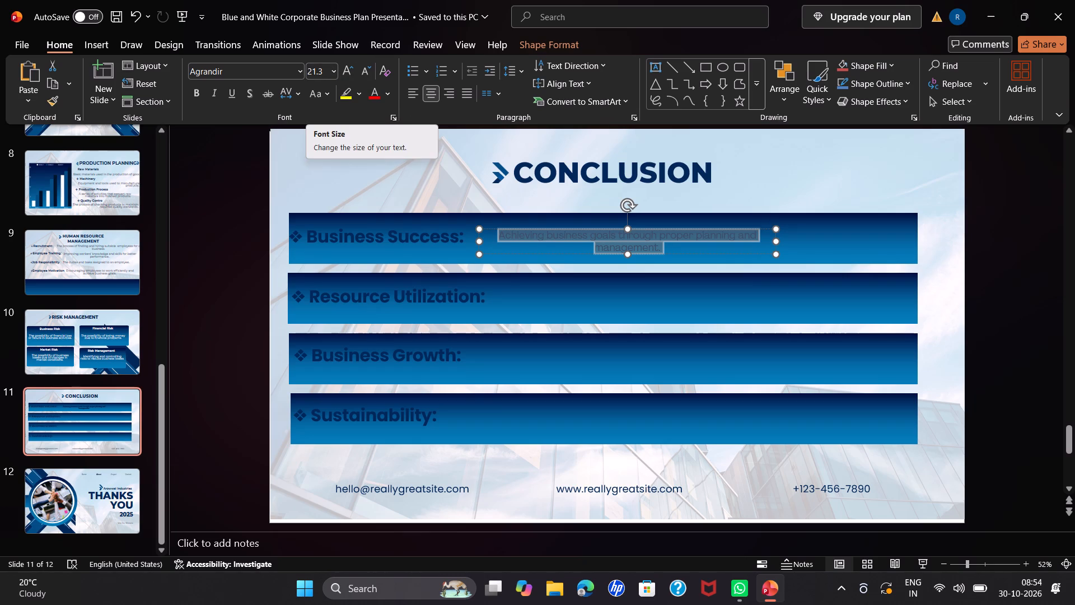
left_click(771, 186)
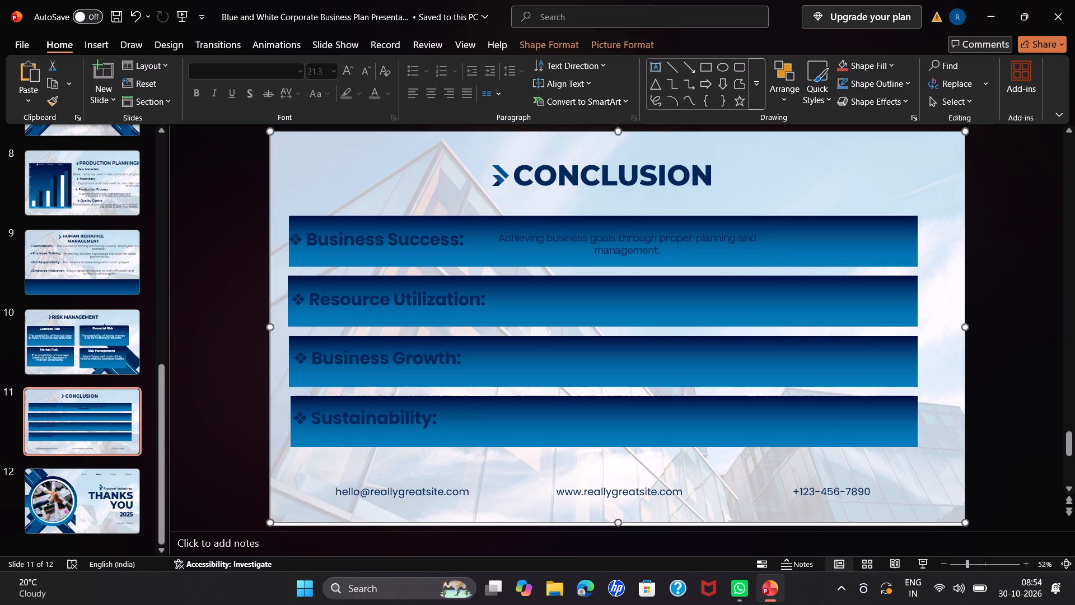
Widen the "Achieving business goals" text box to the right end of the blue bar so the sentence fits on one line.
left_click(725, 244)
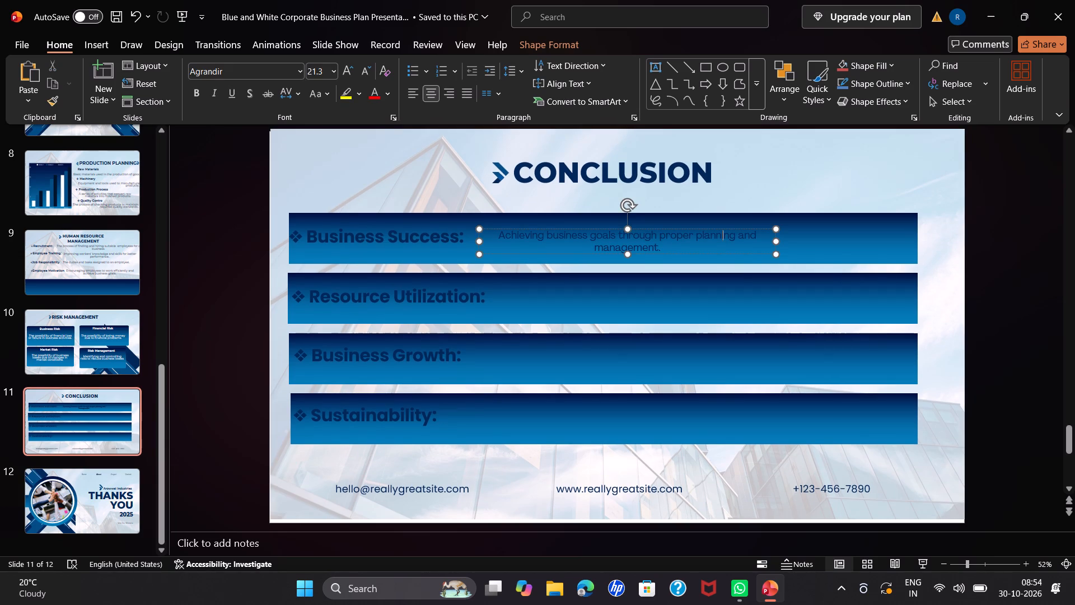
left_click_drag(776, 241, 817, 236)
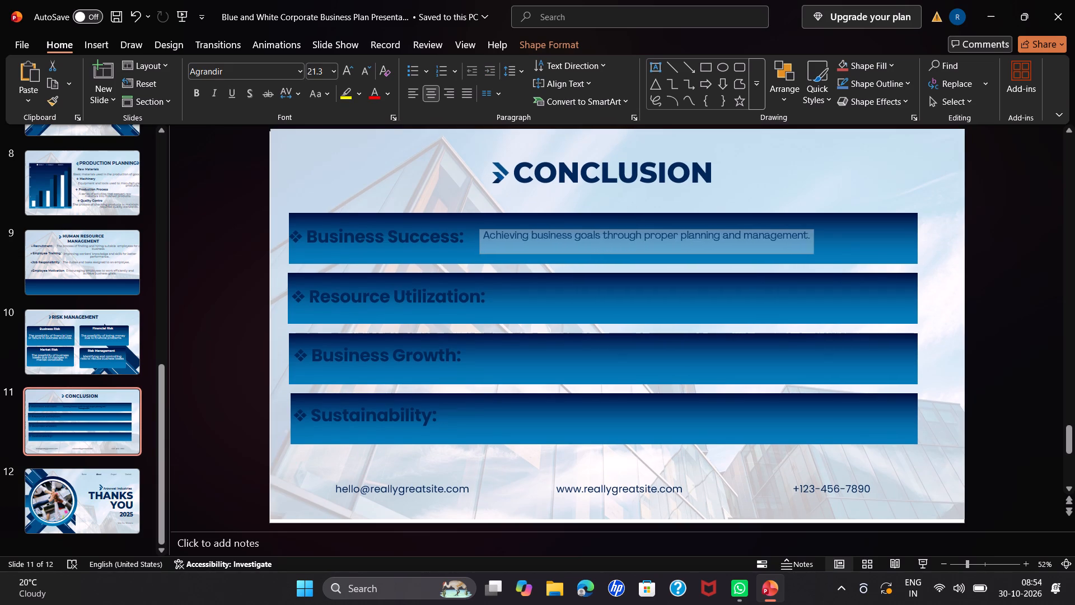
left_click_drag(817, 236, 904, 244)
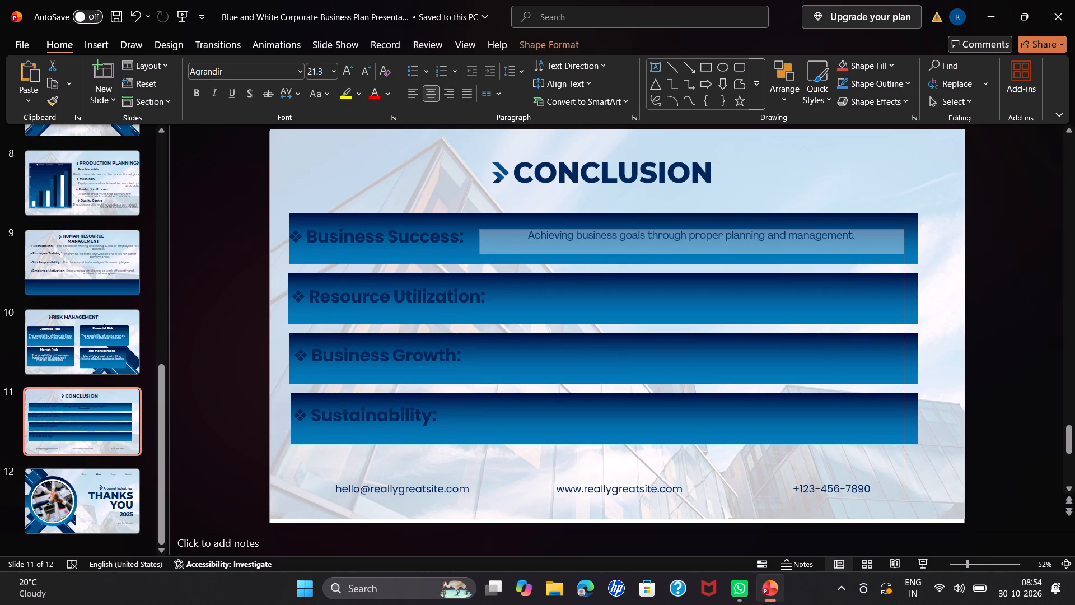
left_click_drag(904, 244, 915, 241)
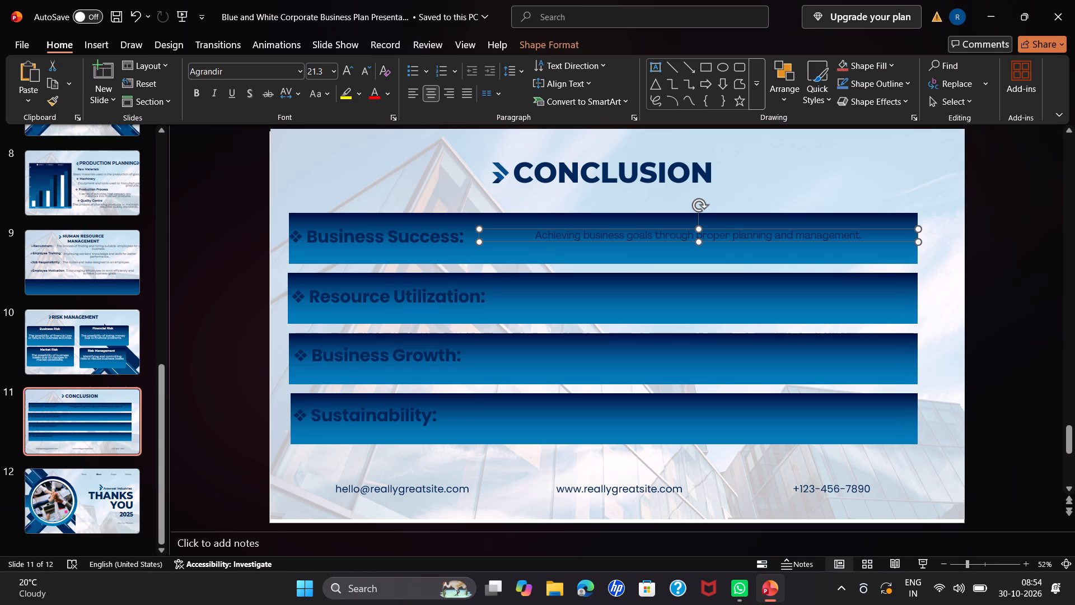
Move the "Achieving business goals" text box left so its sentence begins shortly after the "Business Success:" heading, vertically level with it.
left_click(506, 240)
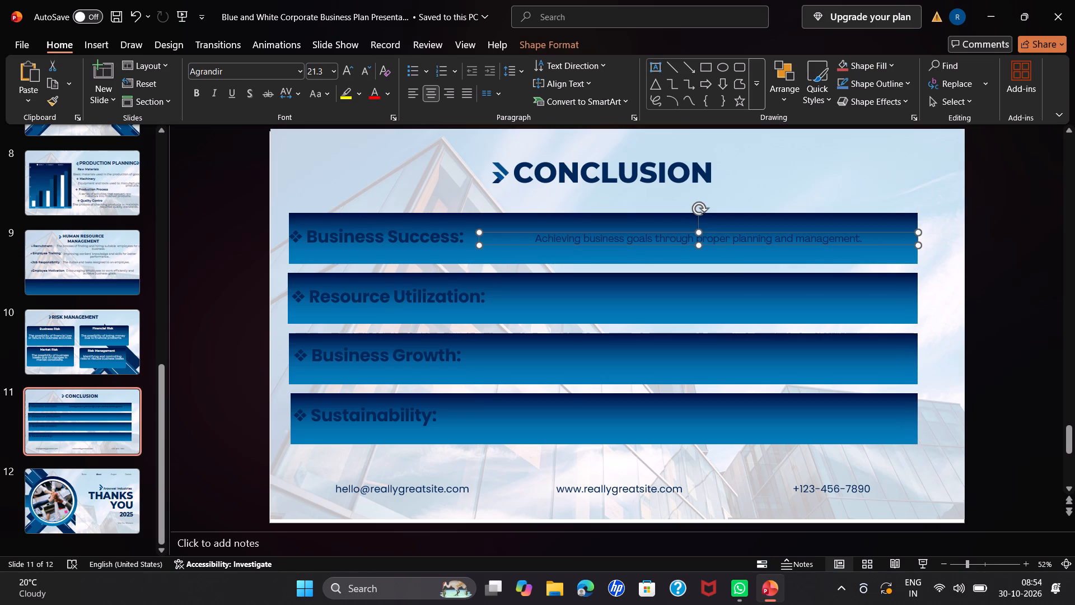
left_click_drag(534, 246, 493, 244)
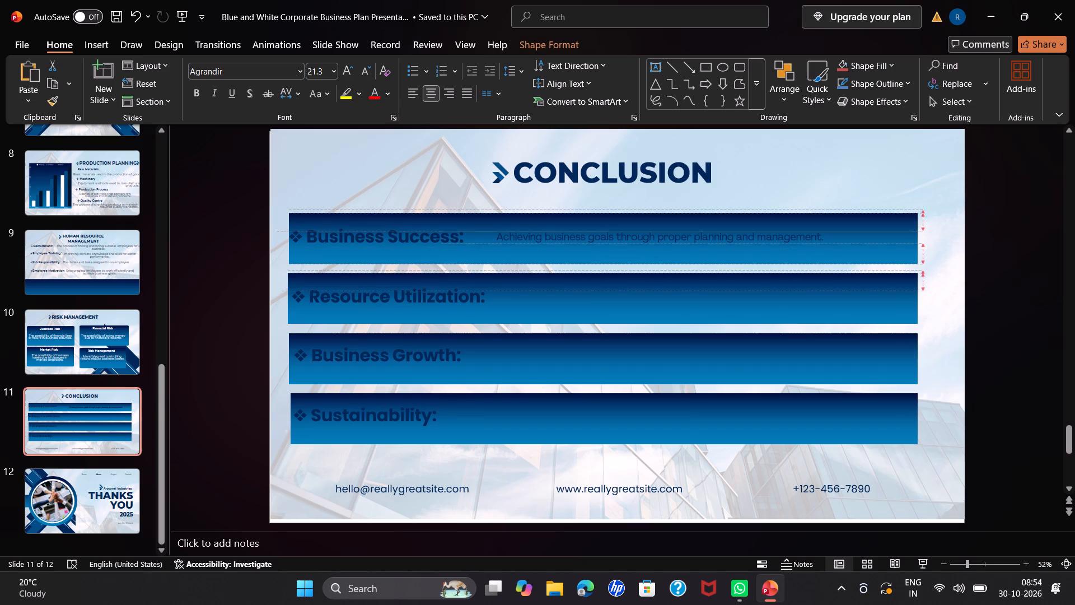
left_click_drag(493, 244, 490, 244)
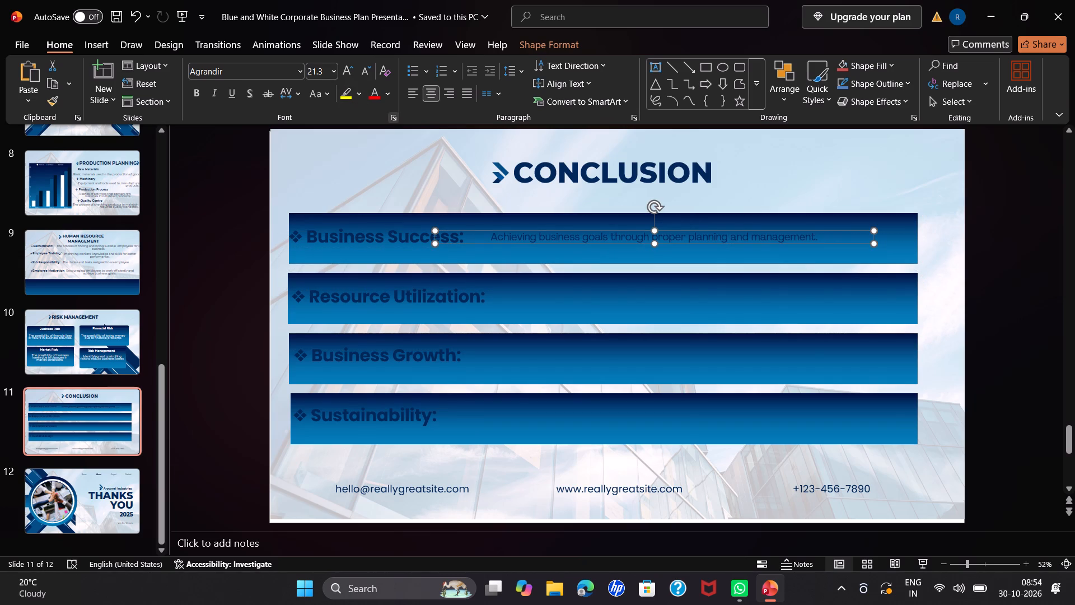
Set the font size of the "Achieving business goals" sentence to 36 pt.
left_click(739, 194)
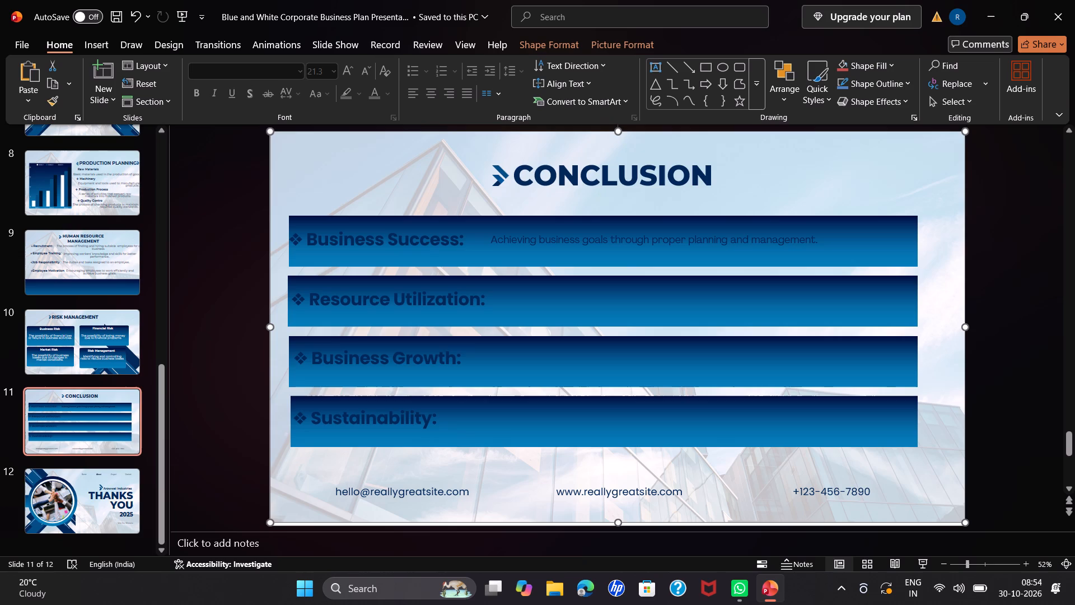
left_click(817, 240)
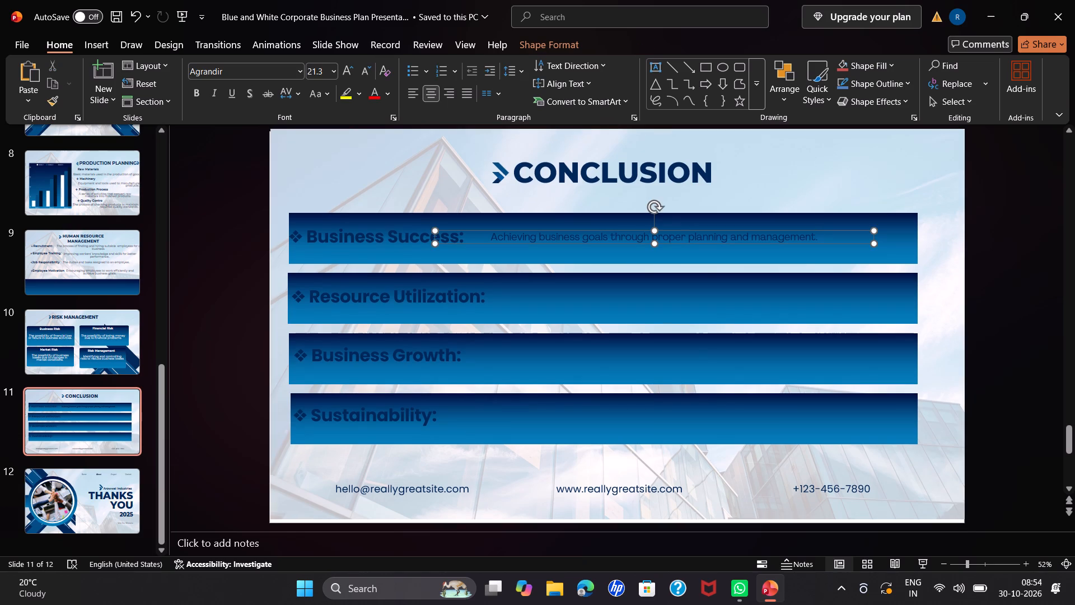
left_click_drag(816, 238, 613, 244)
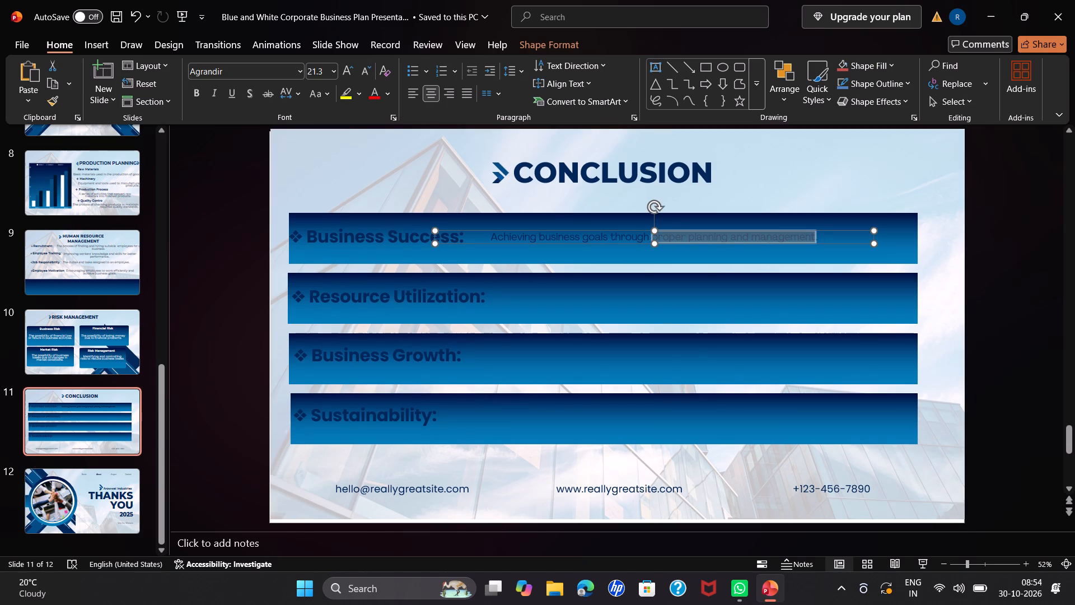
left_click_drag(613, 244, 516, 248)
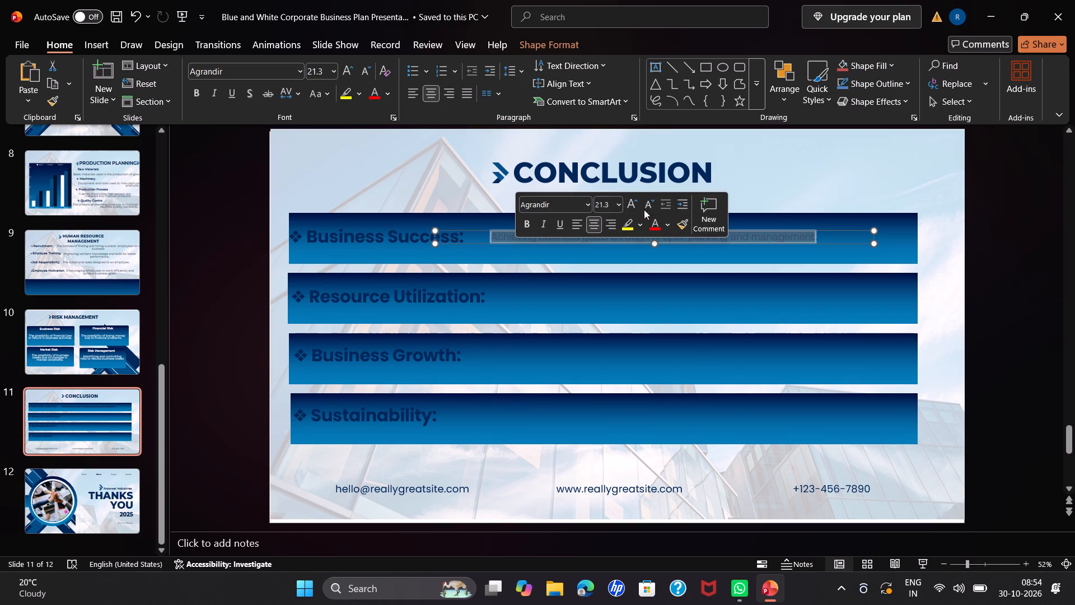
left_click(618, 203)
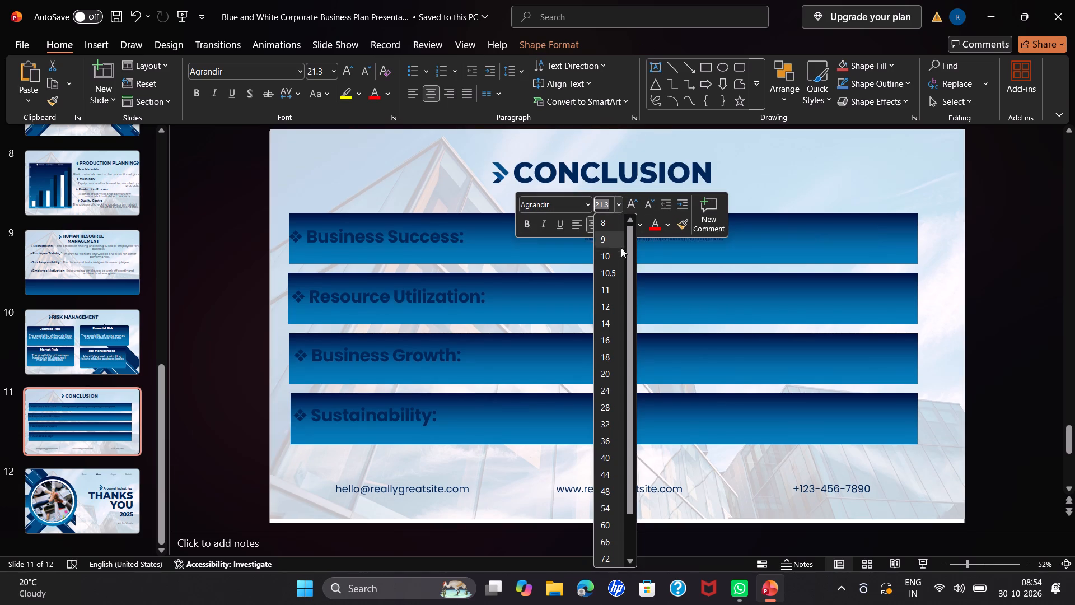
left_click(618, 443)
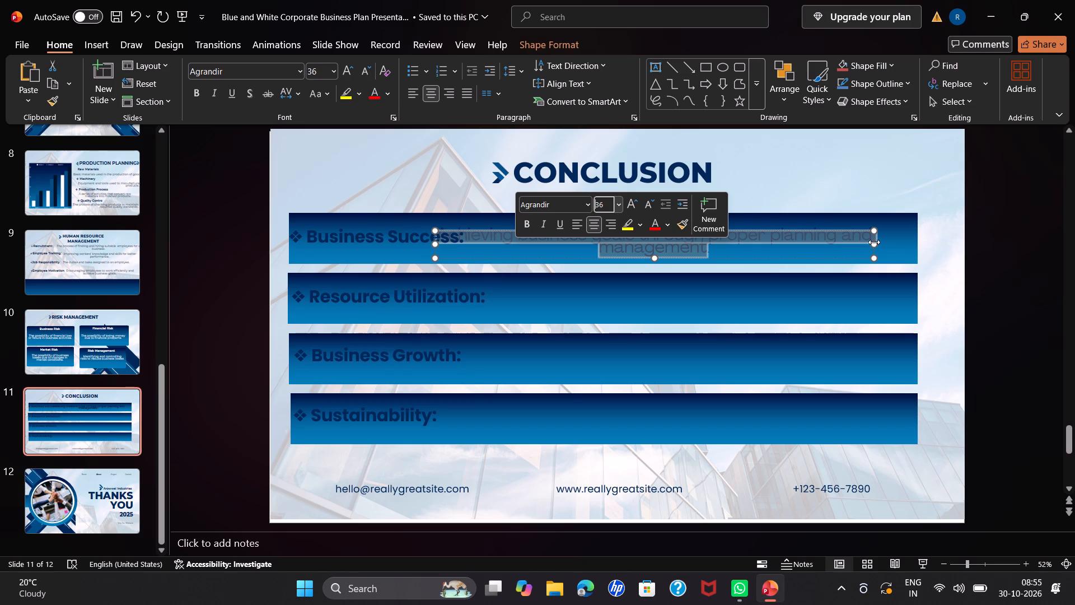
Move the "Achieving business goals" text box right so it starts where the "Business Success:" heading ends.
left_click_drag(874, 235, 885, 233)
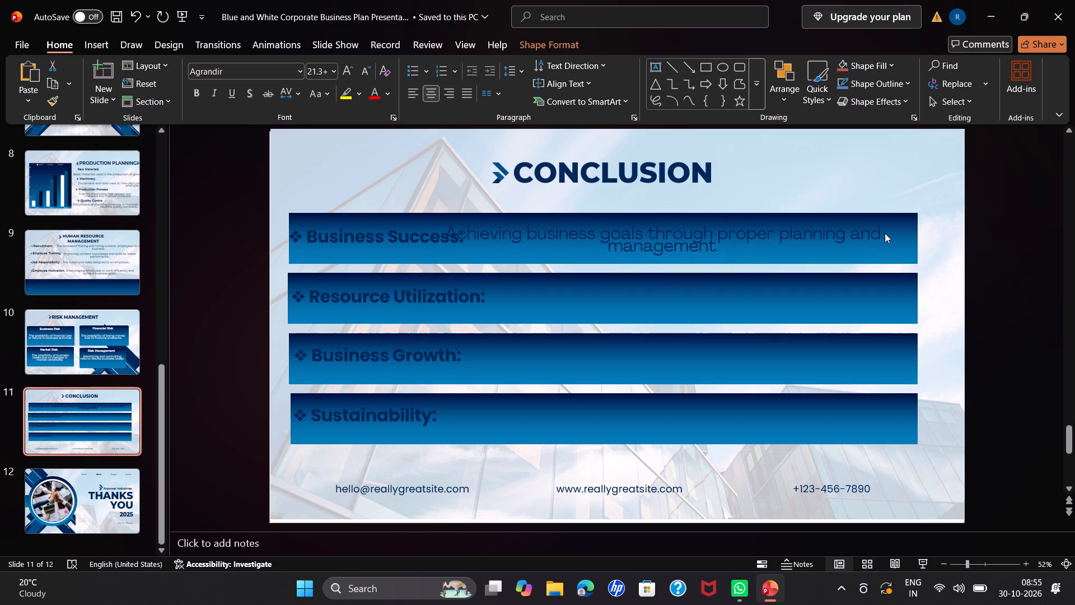
left_click_drag(885, 233, 903, 235)
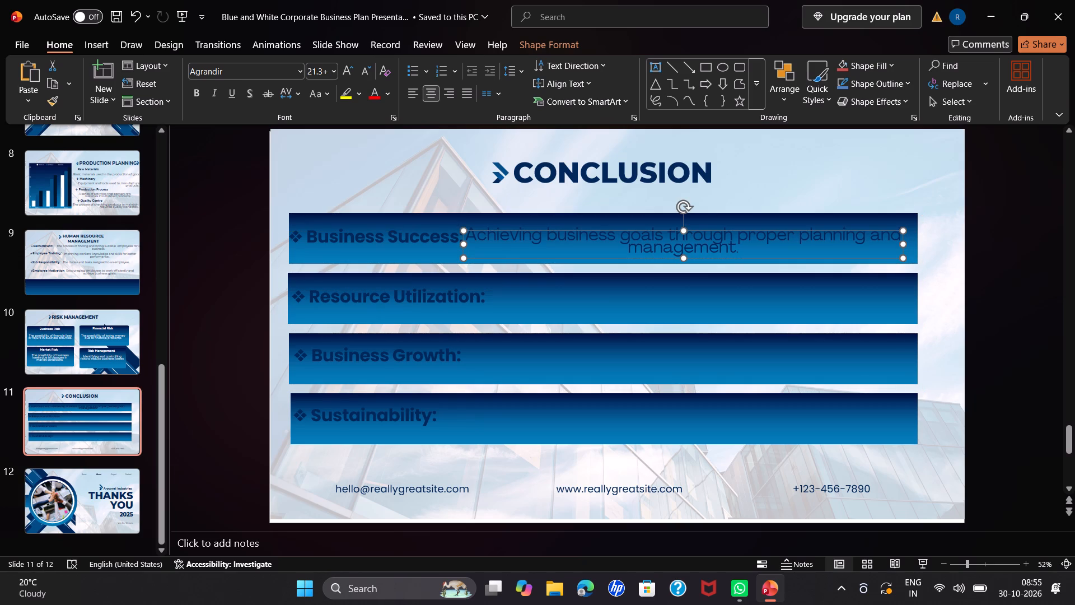
Narrow the "Achieving business goals" text box from its far end and shift it slightly away from the "Business Success:" heading.
left_click_drag(906, 246, 890, 257)
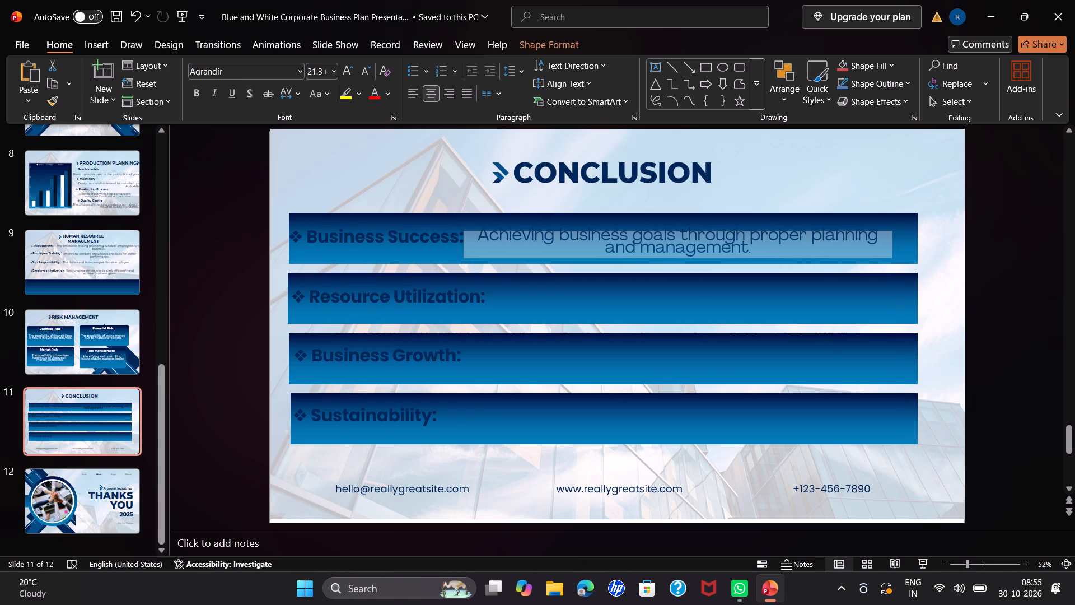
left_click_drag(890, 257, 881, 263)
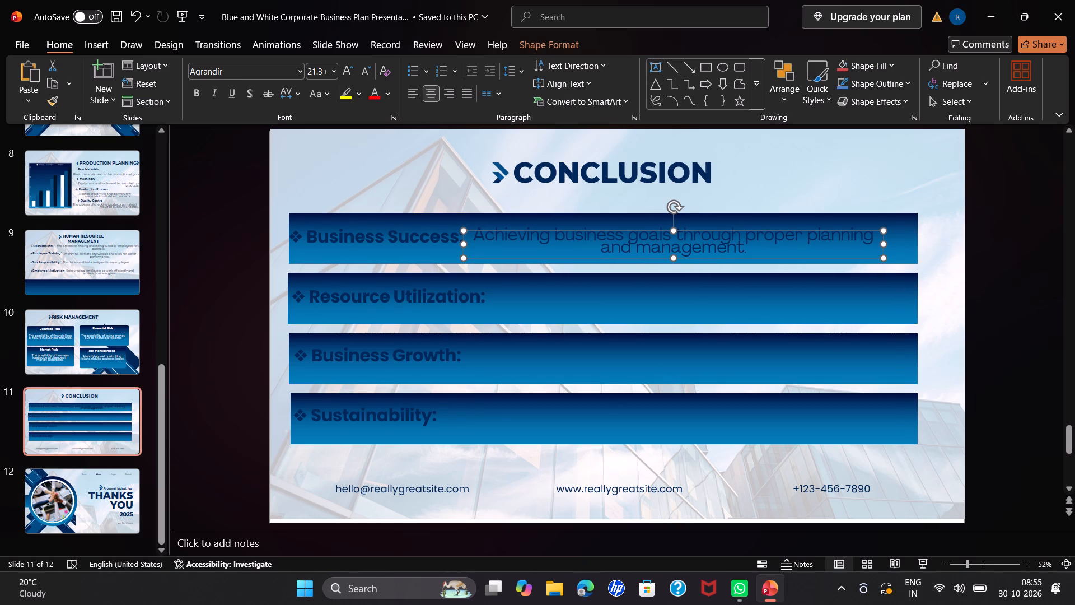
left_click_drag(842, 258, 848, 258)
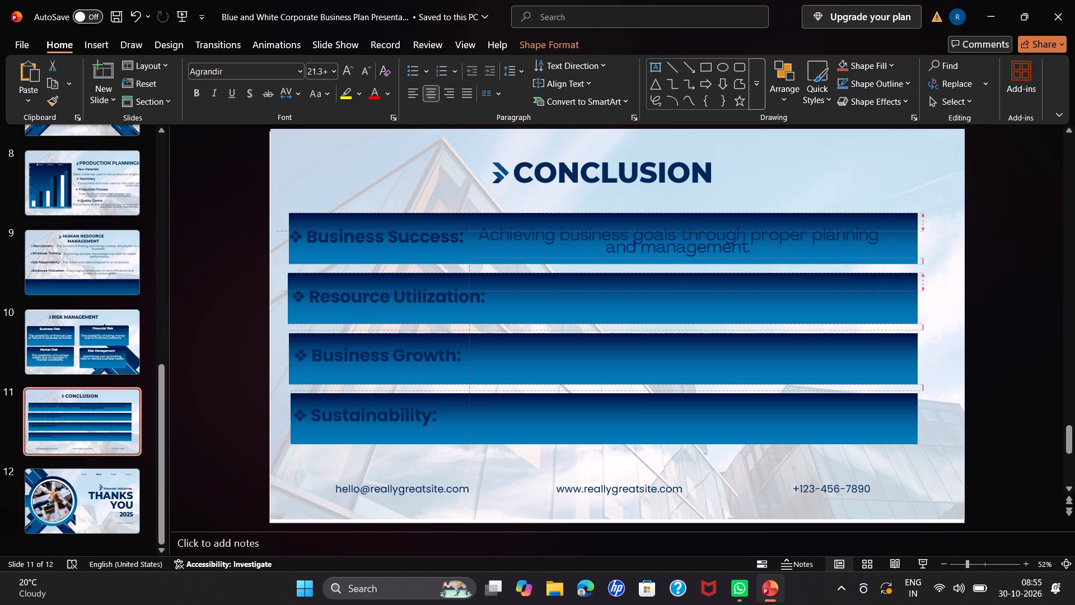
left_click_drag(848, 258, 847, 260)
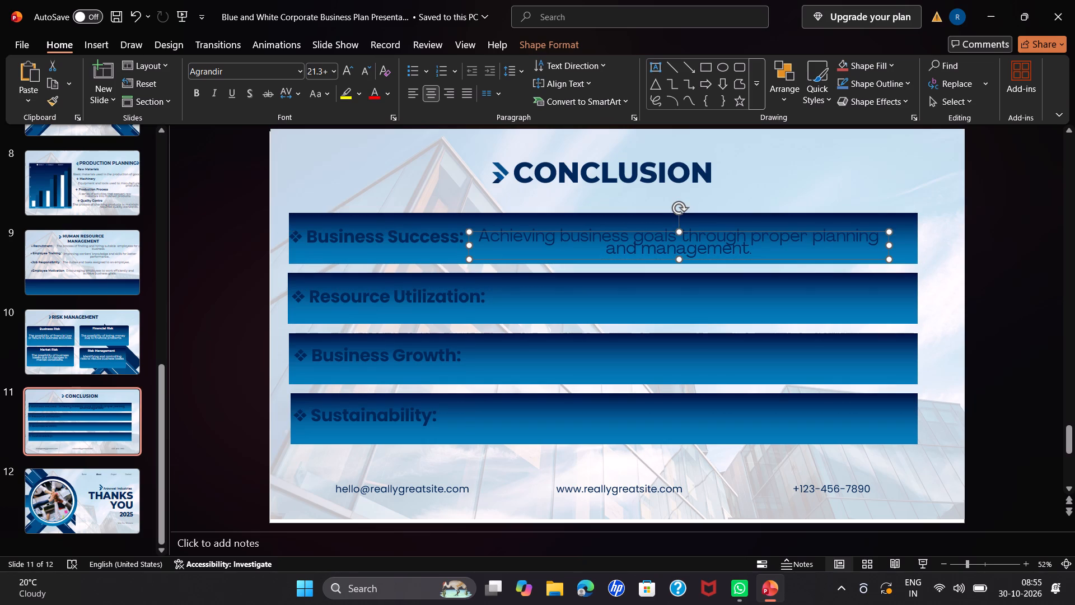
left_click(834, 174)
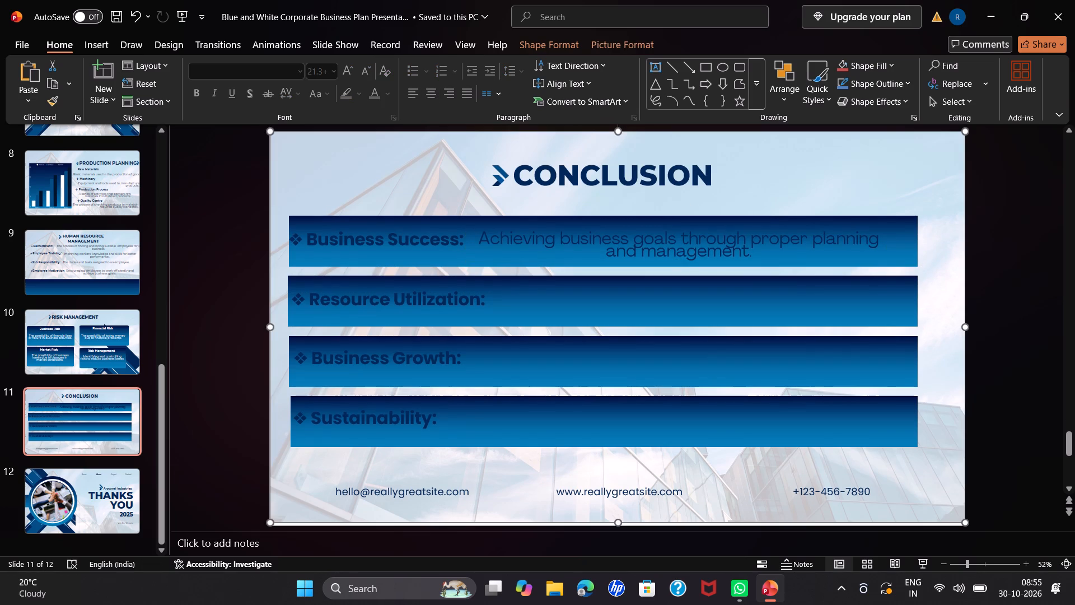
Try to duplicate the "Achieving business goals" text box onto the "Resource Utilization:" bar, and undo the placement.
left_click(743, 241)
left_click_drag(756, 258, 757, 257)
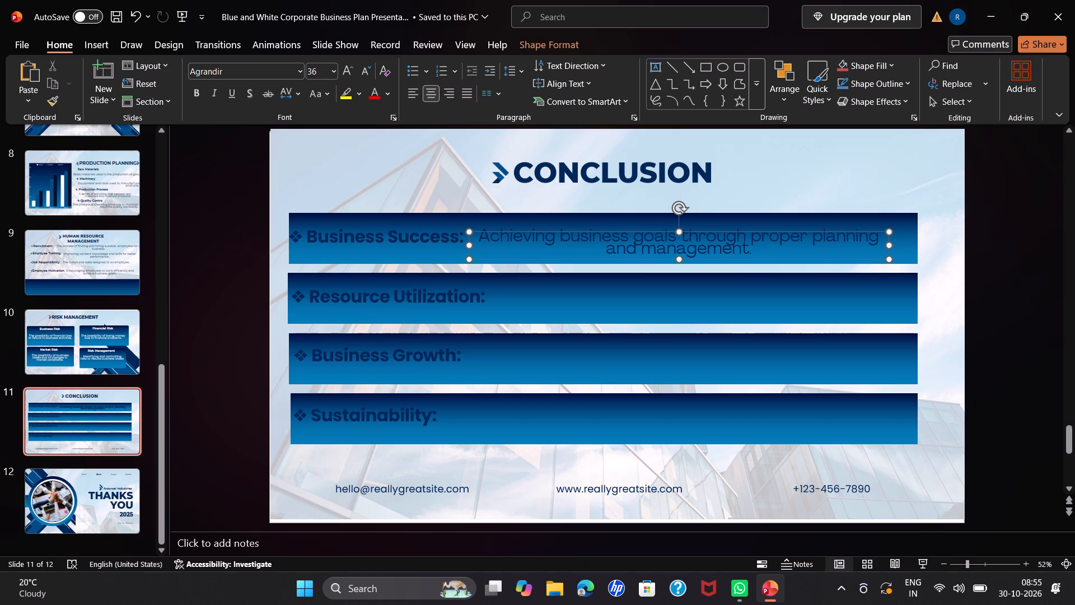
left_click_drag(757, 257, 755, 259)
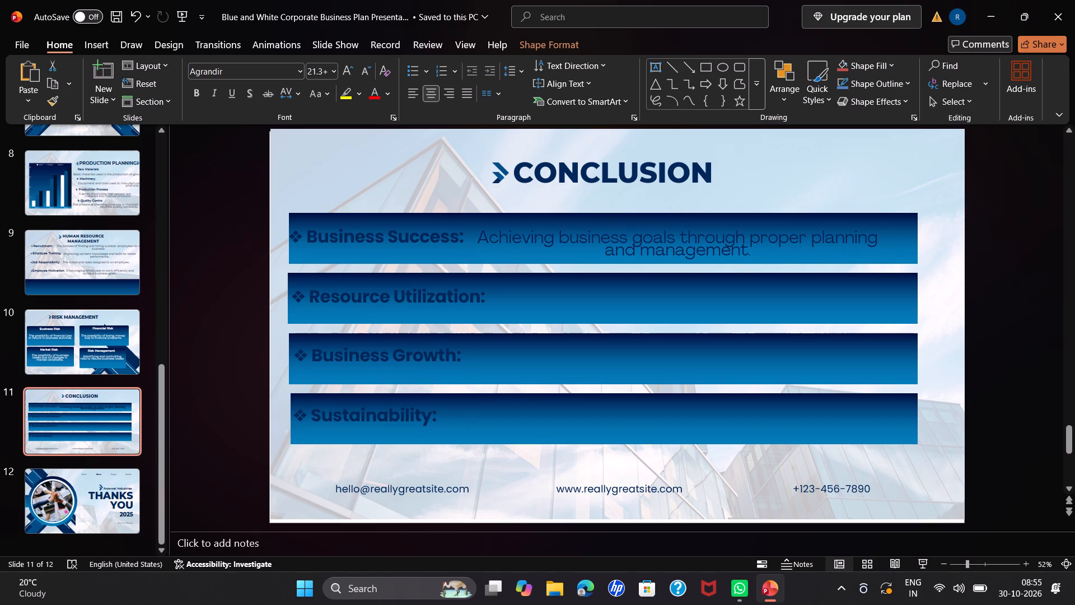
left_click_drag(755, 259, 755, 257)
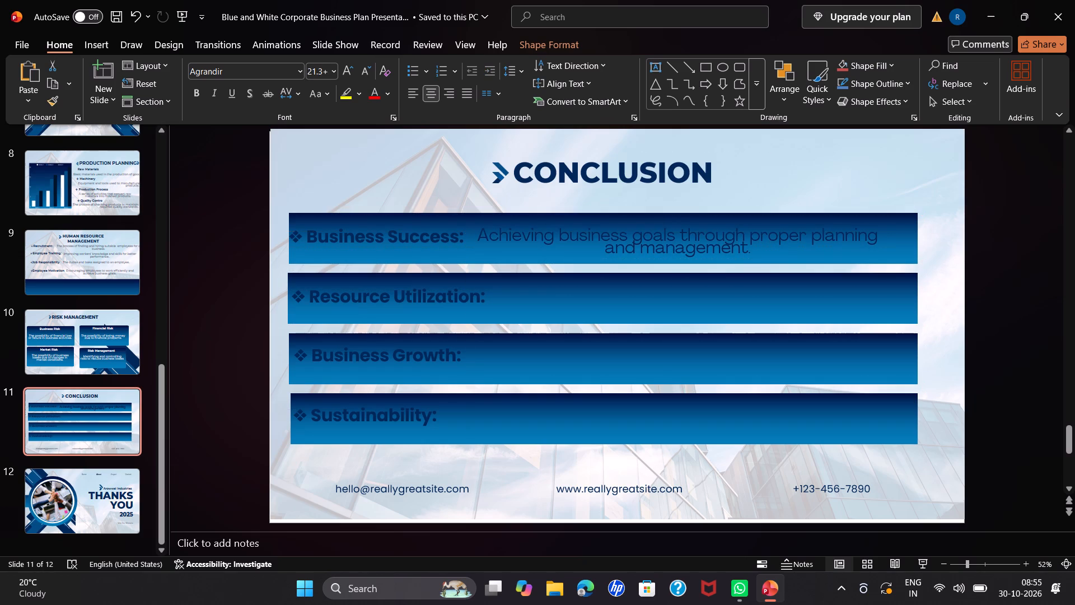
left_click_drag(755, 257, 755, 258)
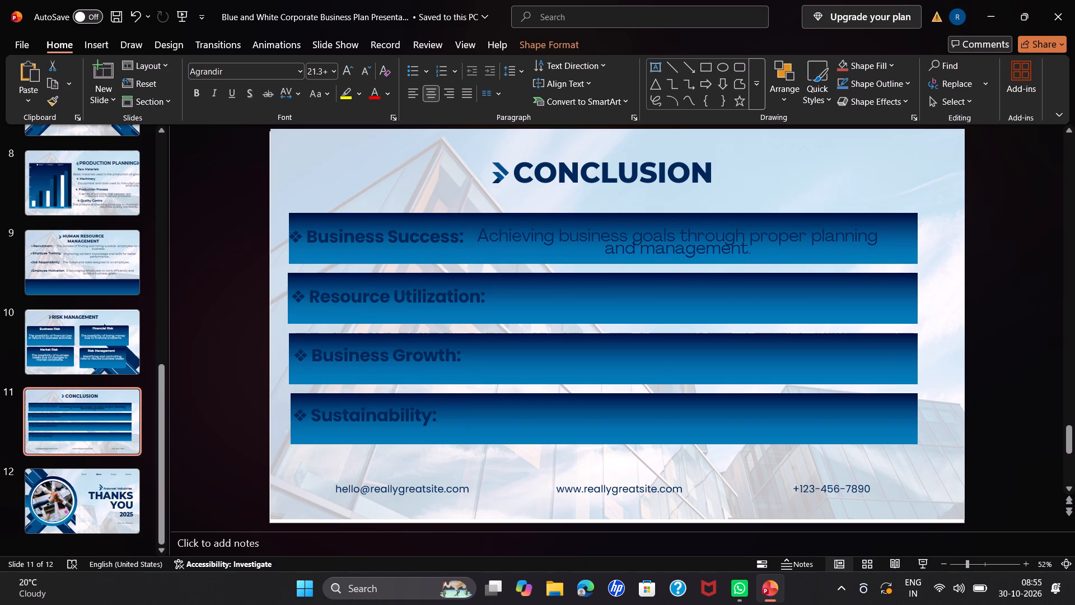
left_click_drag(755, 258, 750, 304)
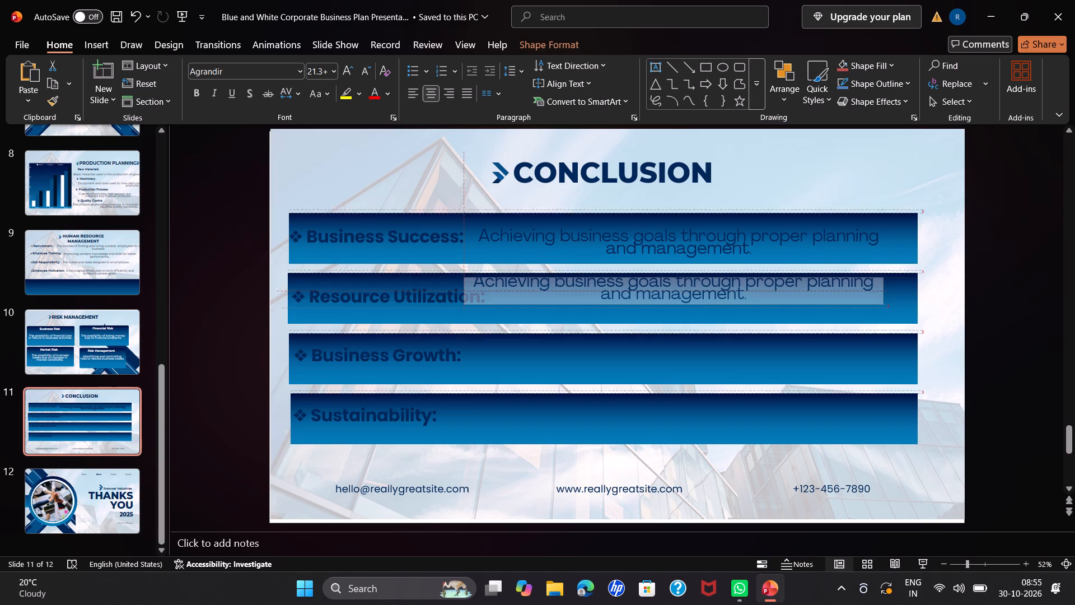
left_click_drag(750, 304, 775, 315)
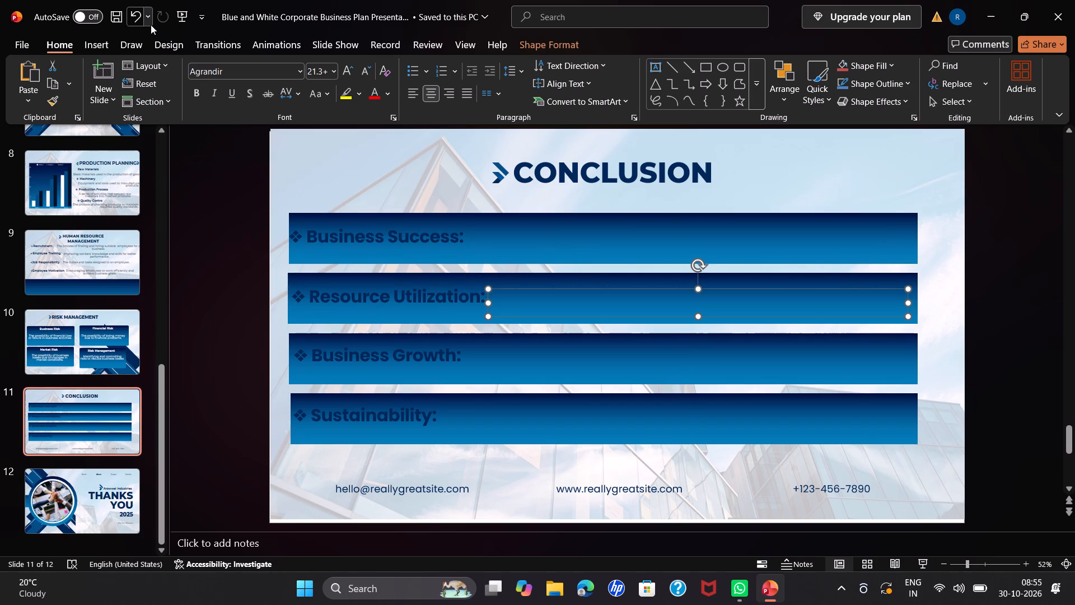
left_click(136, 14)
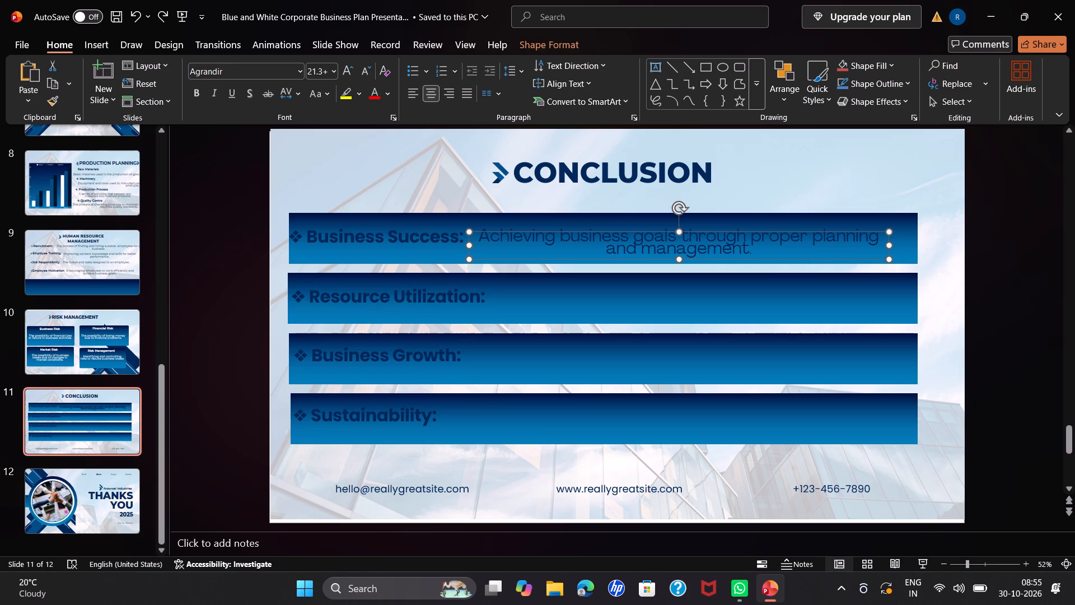
Duplicate the "Achieving business goals" text box onto the "Resource Utilization:" bar, starting just after that heading.
left_click(764, 256)
left_click_drag(766, 258, 777, 312)
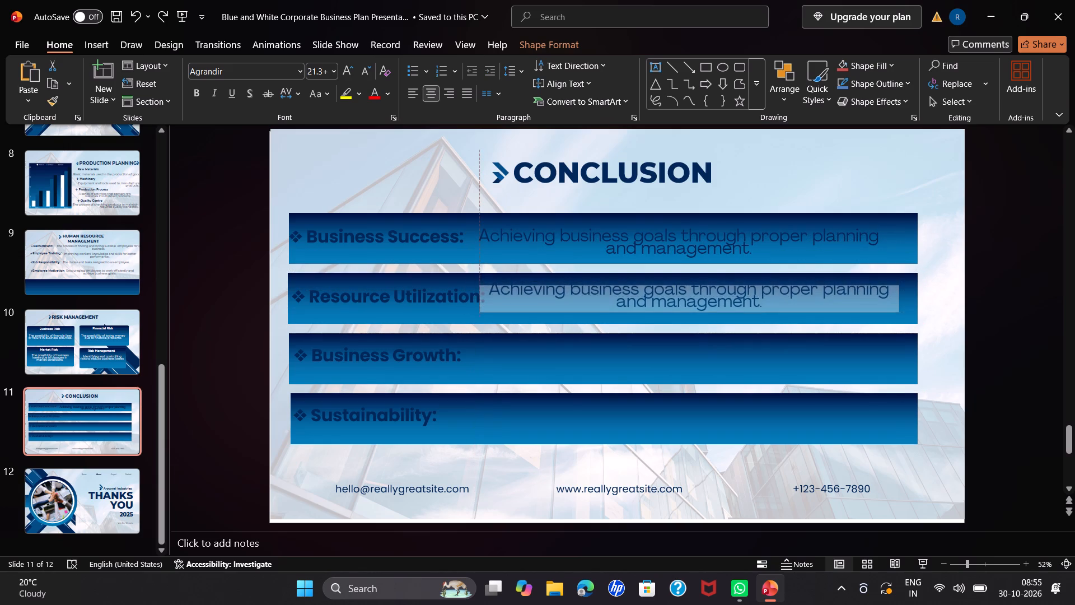
left_click_drag(777, 312, 786, 317)
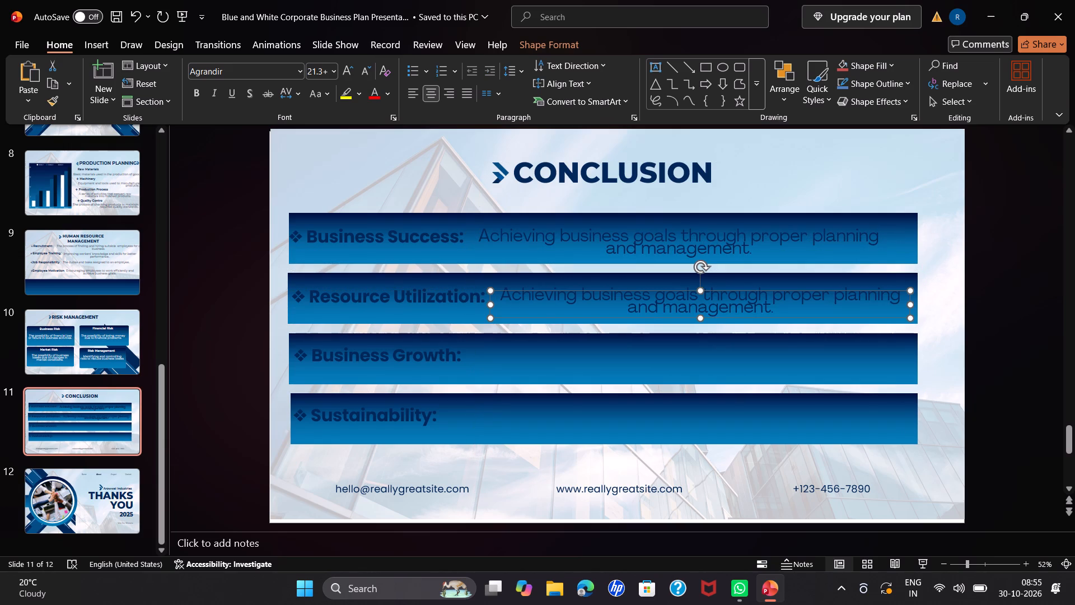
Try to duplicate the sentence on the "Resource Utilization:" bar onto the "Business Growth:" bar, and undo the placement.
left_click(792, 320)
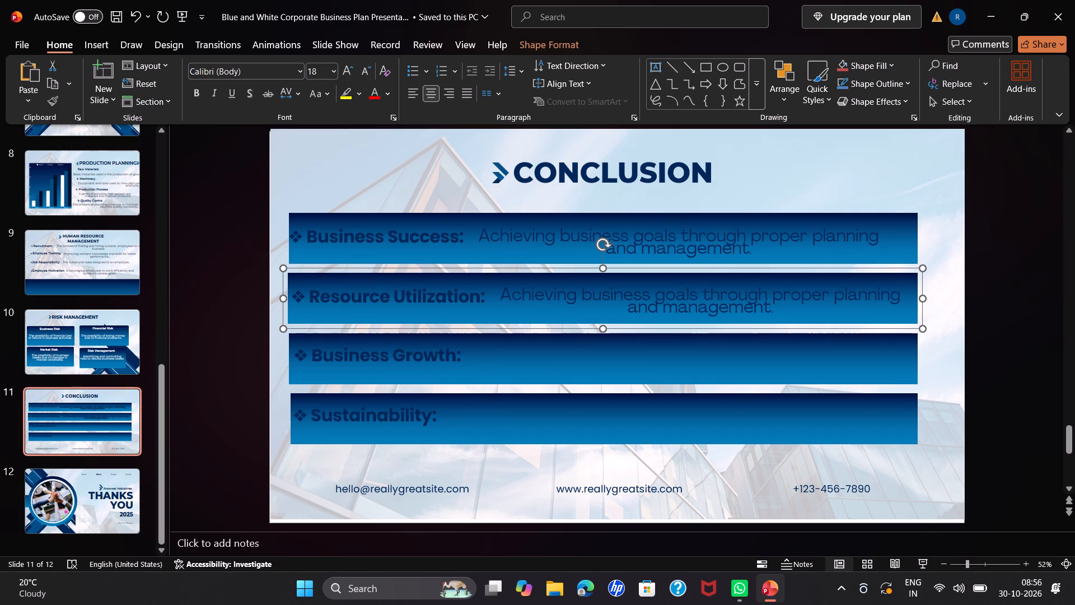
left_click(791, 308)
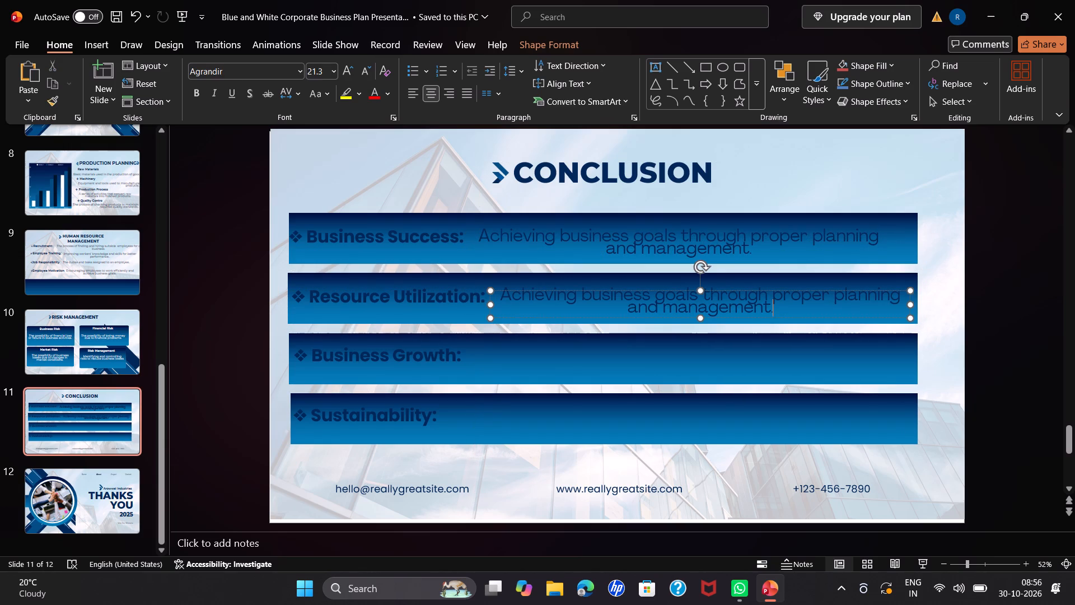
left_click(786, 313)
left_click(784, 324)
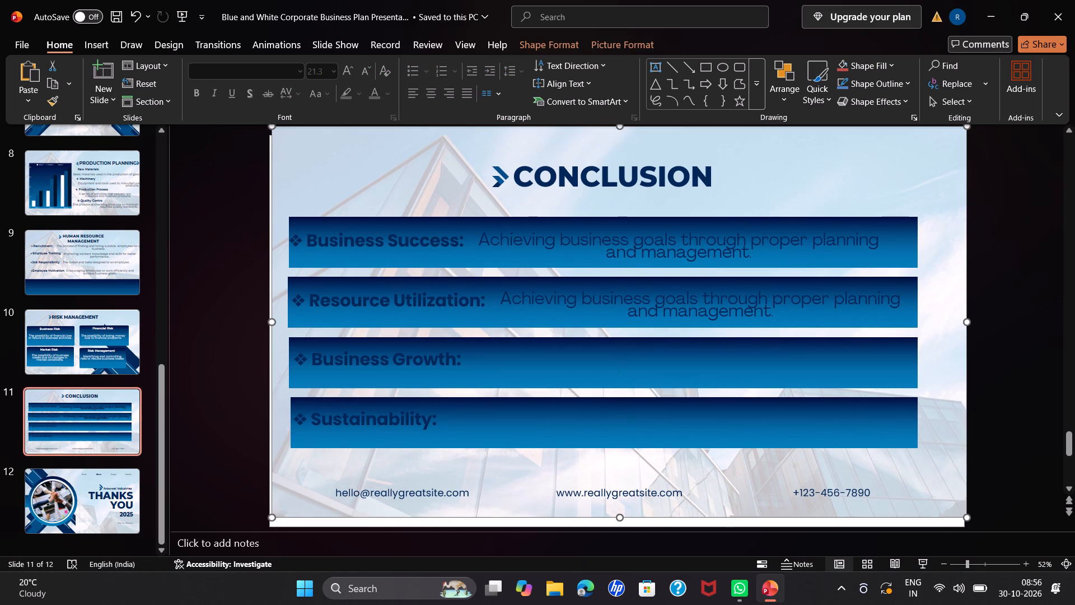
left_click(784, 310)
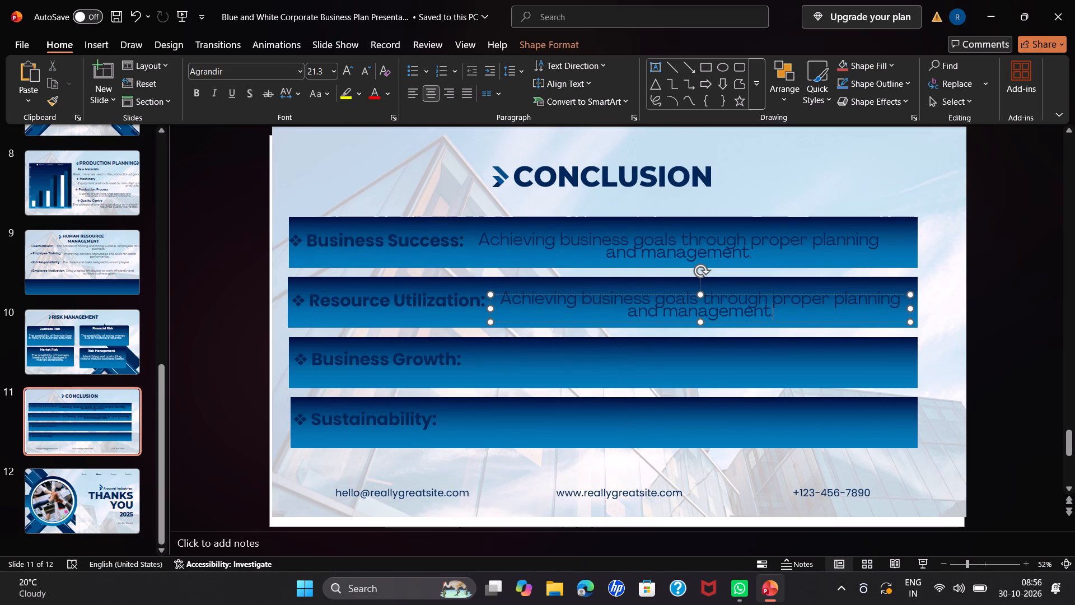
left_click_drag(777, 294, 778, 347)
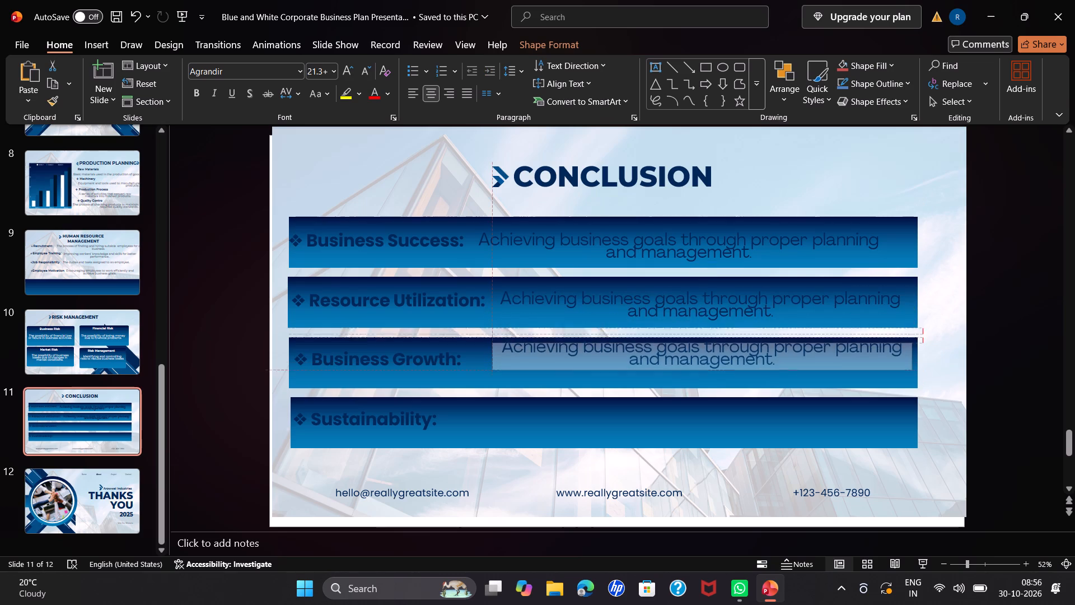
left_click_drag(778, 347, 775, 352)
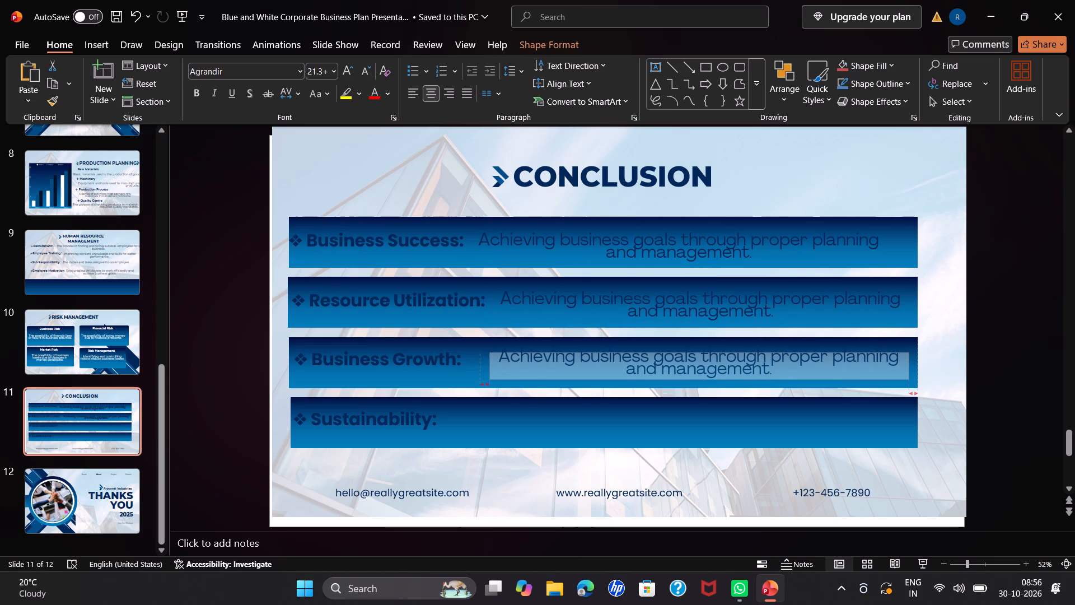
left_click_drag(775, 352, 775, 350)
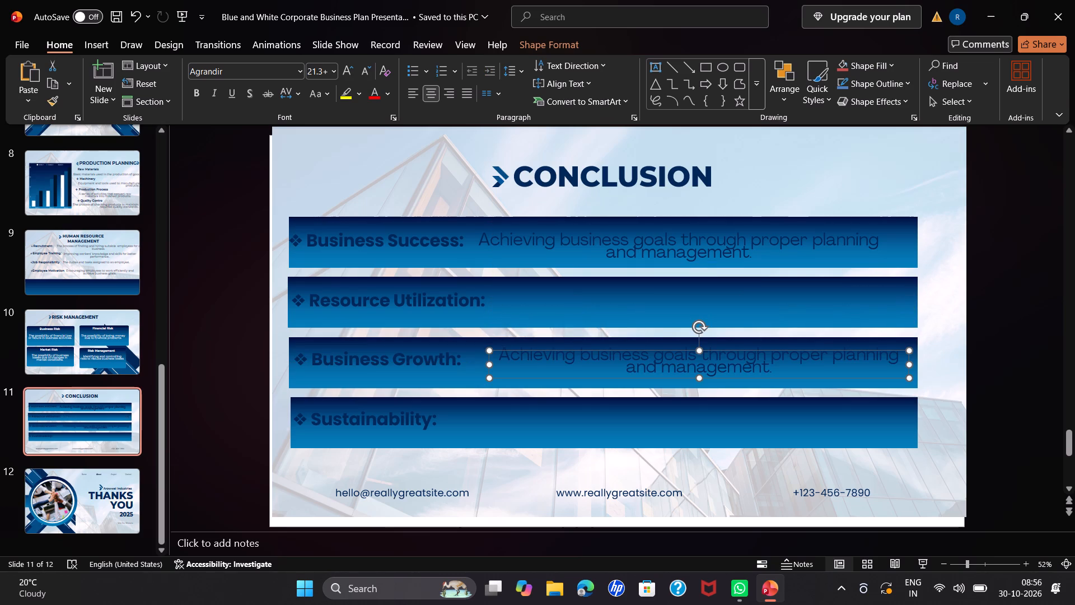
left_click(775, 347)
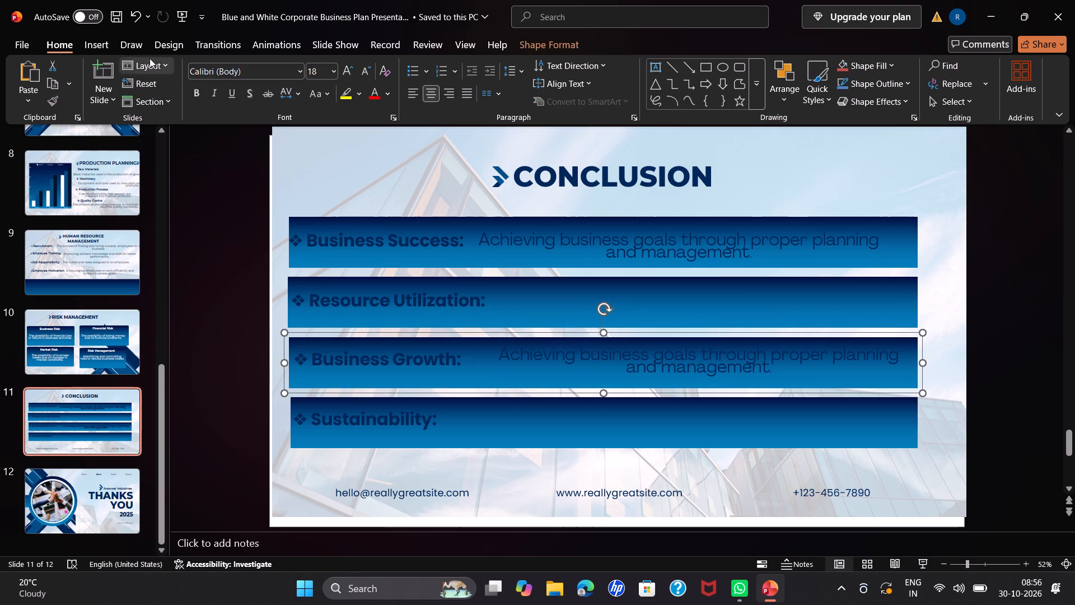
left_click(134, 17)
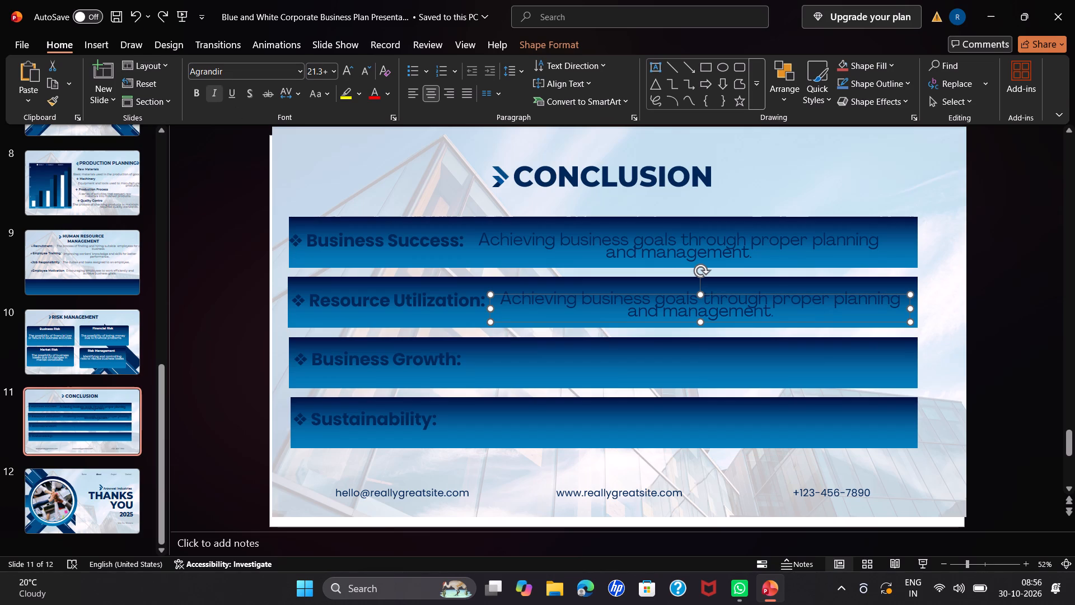
Duplicate the sentence on the "Resource Utilization:" bar onto the "Business Growth:" bar, beside its heading.
left_click_drag(562, 293, 551, 331)
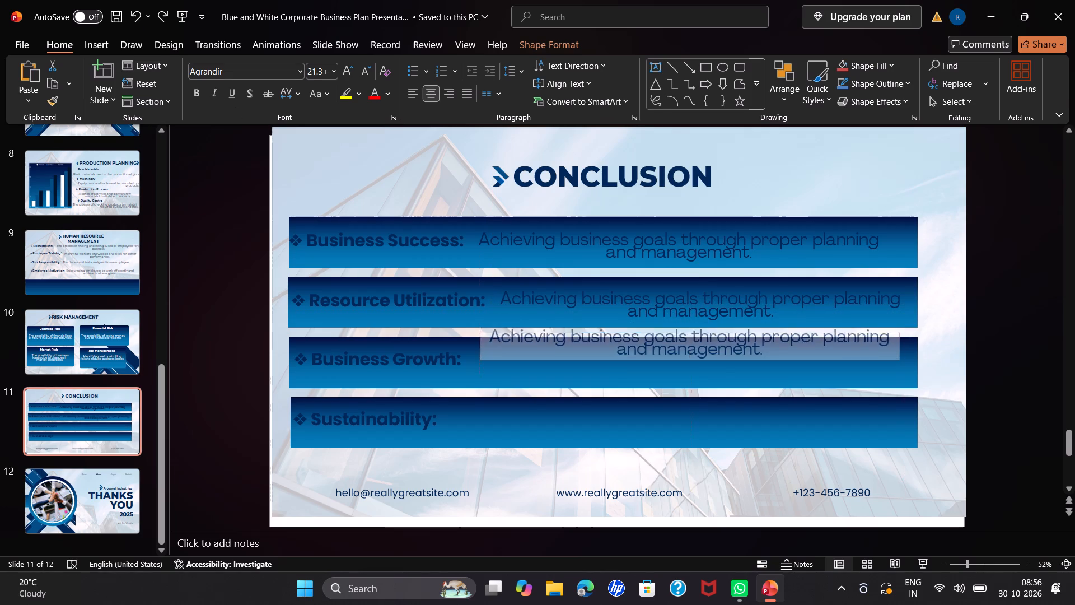
left_click_drag(551, 331, 557, 348)
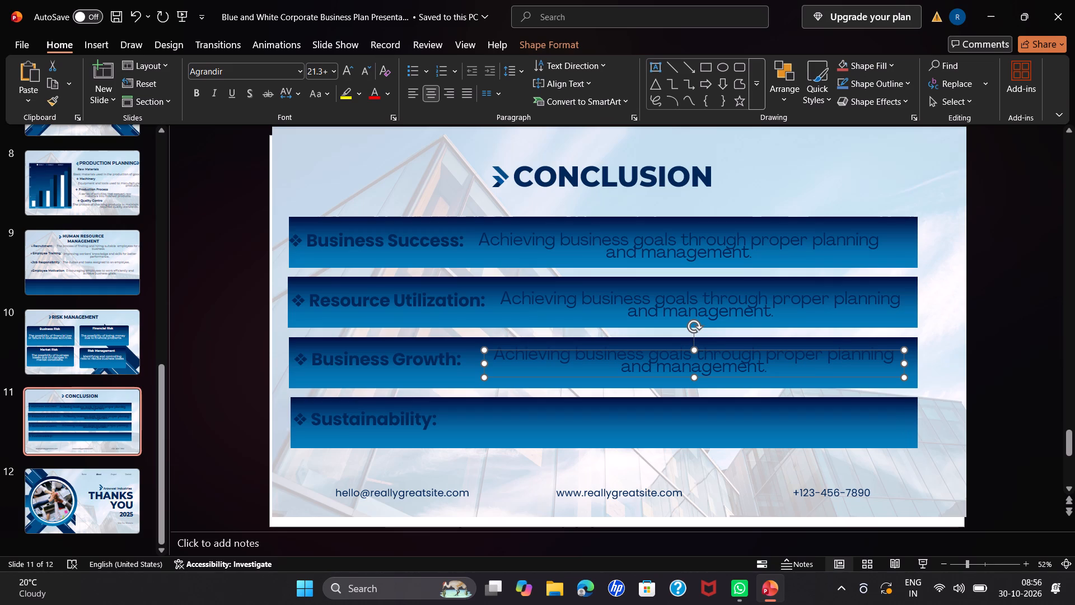
Duplicate the sentence on the "Business Growth:" bar onto the "Sustainability:" bar, beside its heading.
left_click(574, 327)
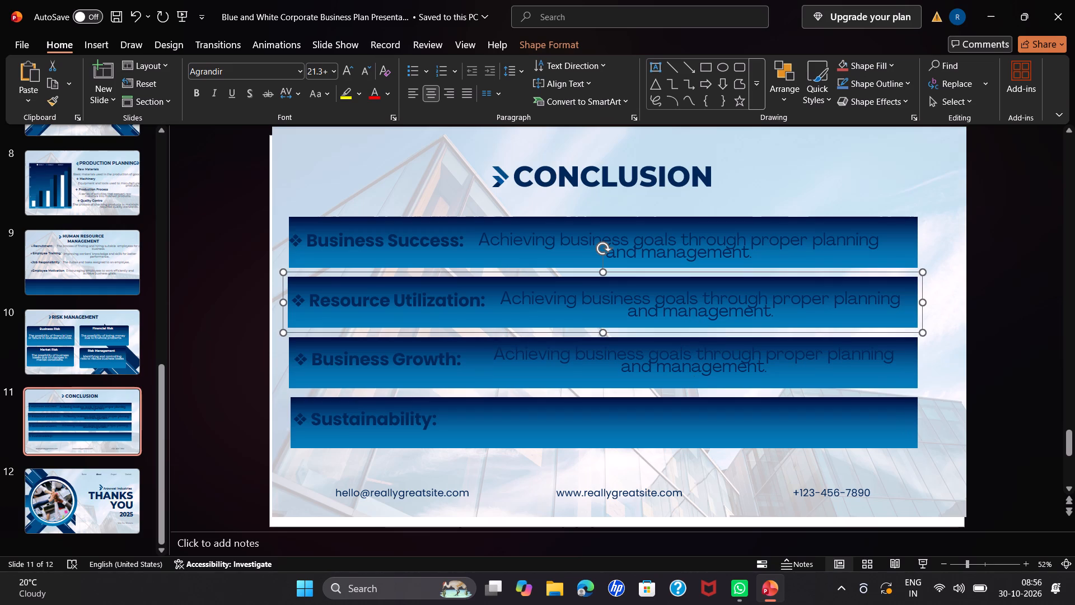
left_click(576, 354)
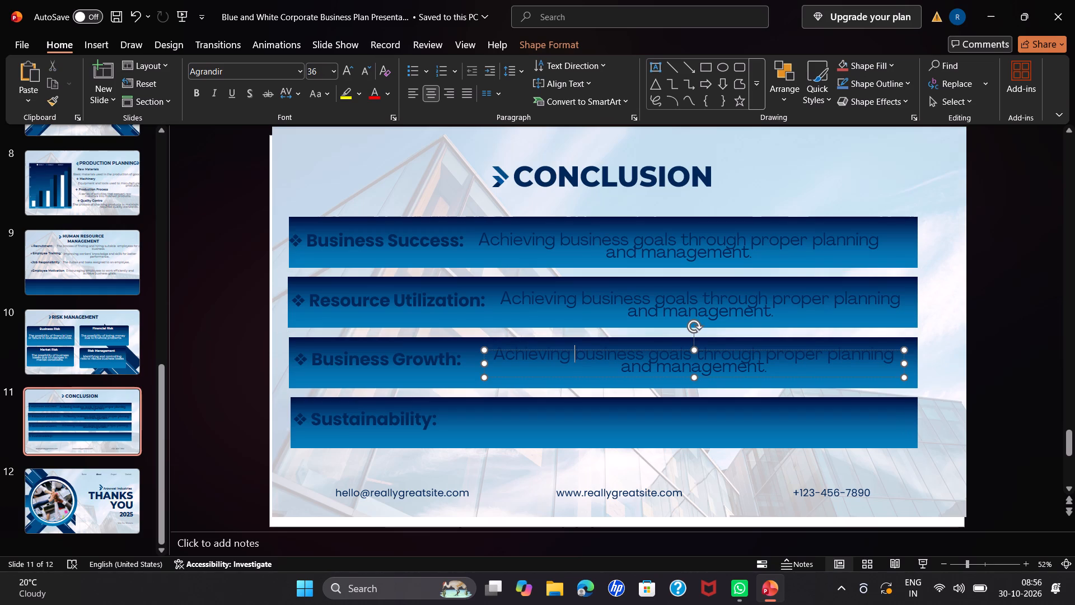
left_click_drag(575, 348, 571, 392)
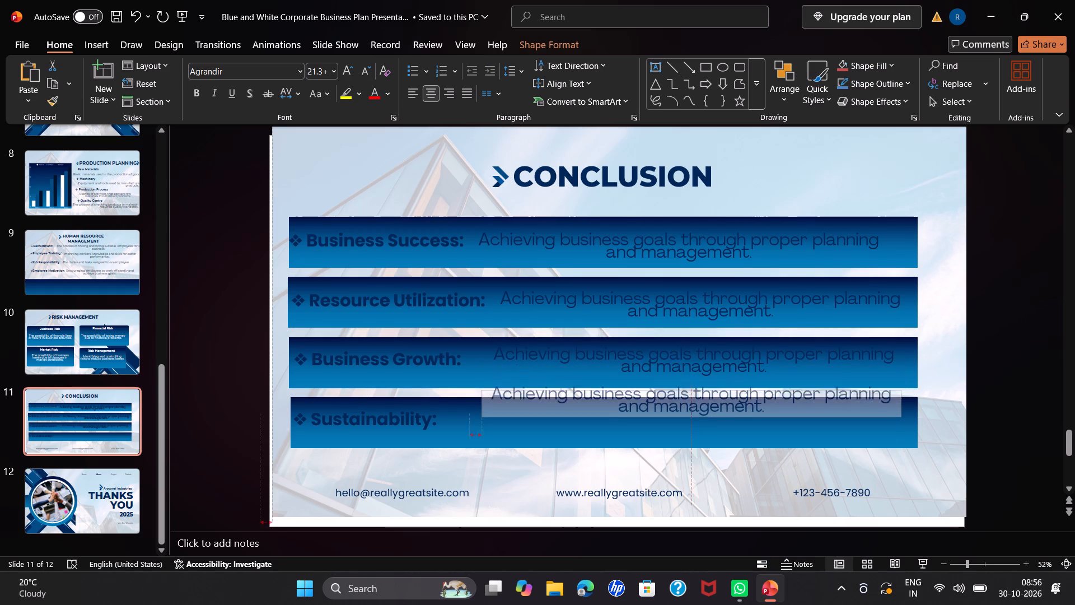
left_click_drag(571, 392, 569, 407)
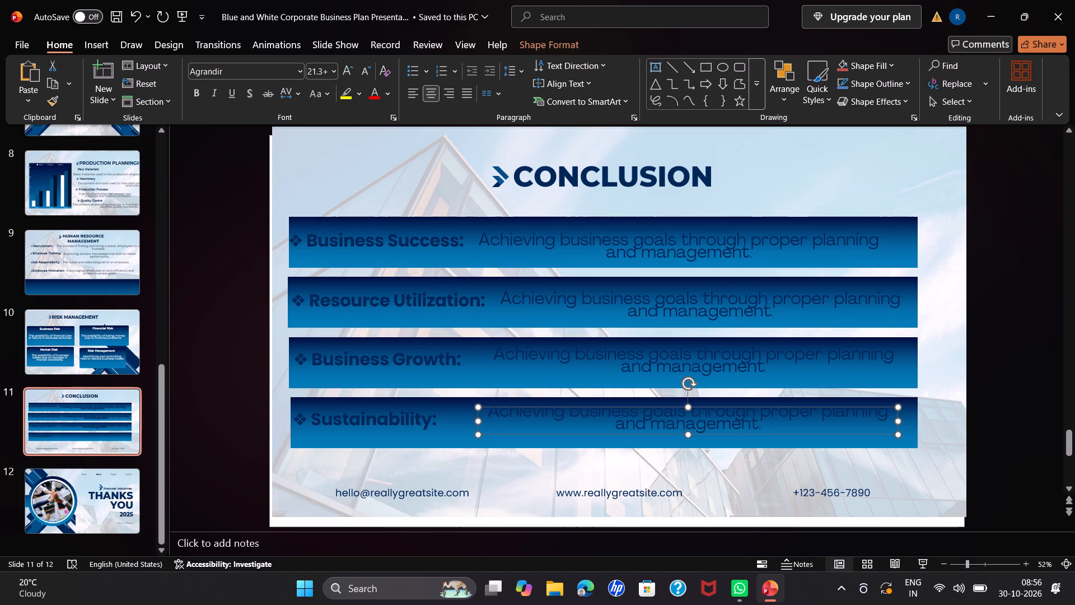
Delete the duplicated "Achieving business goals through proper planning and management." sentence from the text box beside "Resource Utilization:".
left_click(862, 174)
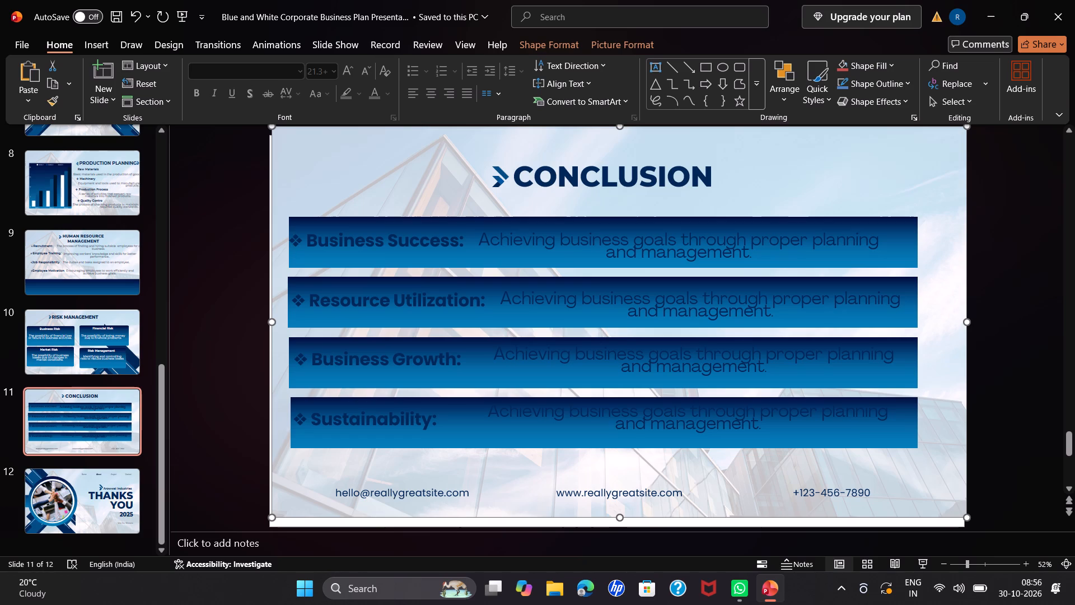
left_click_drag(898, 299, 893, 305)
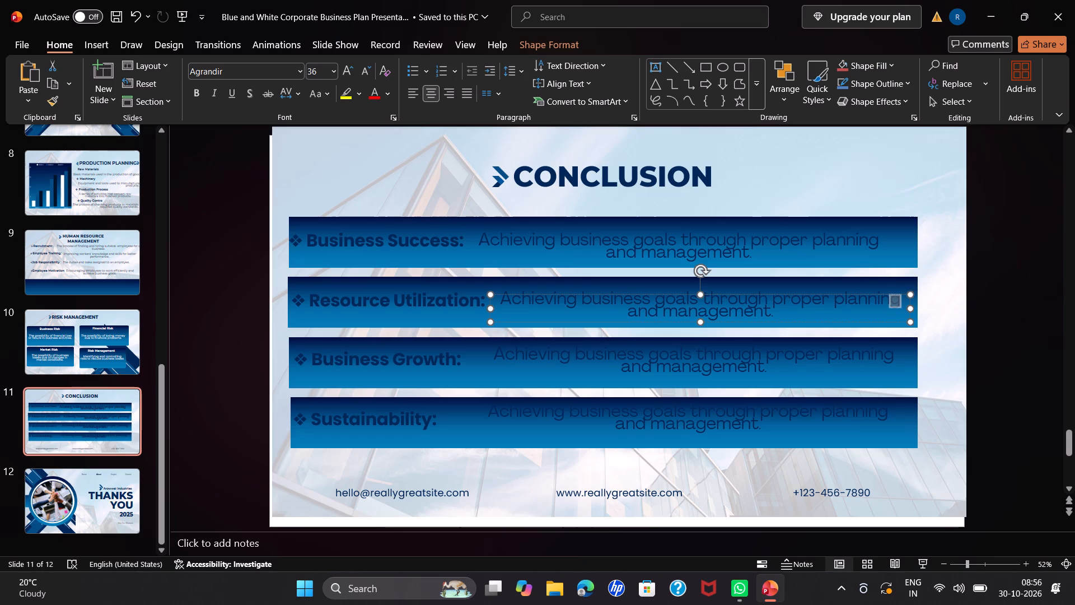
left_click(497, 297)
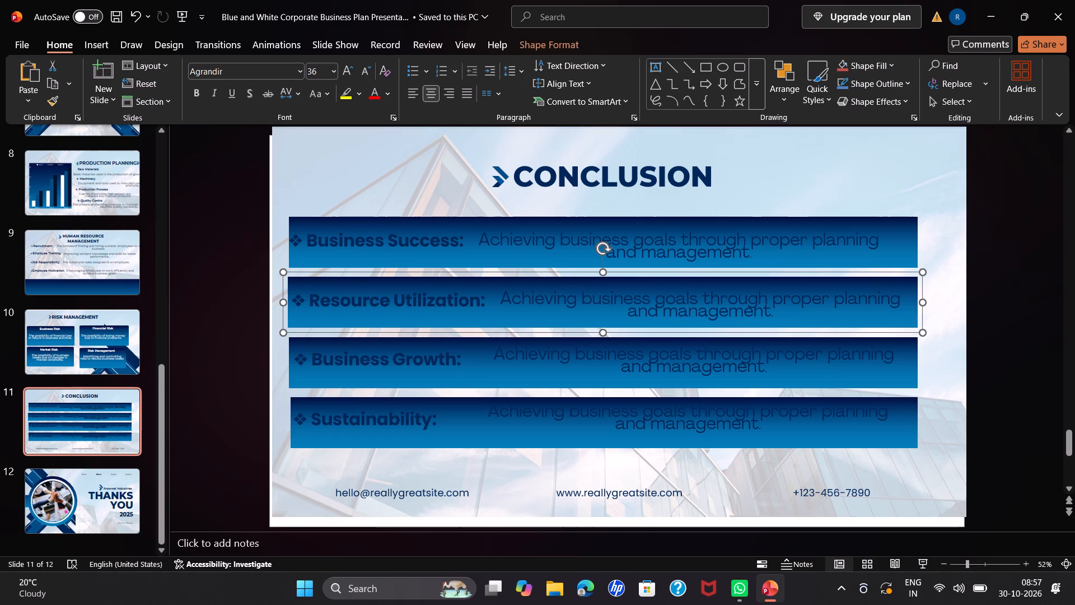
left_click(530, 303)
left_click_drag(501, 303, 768, 320)
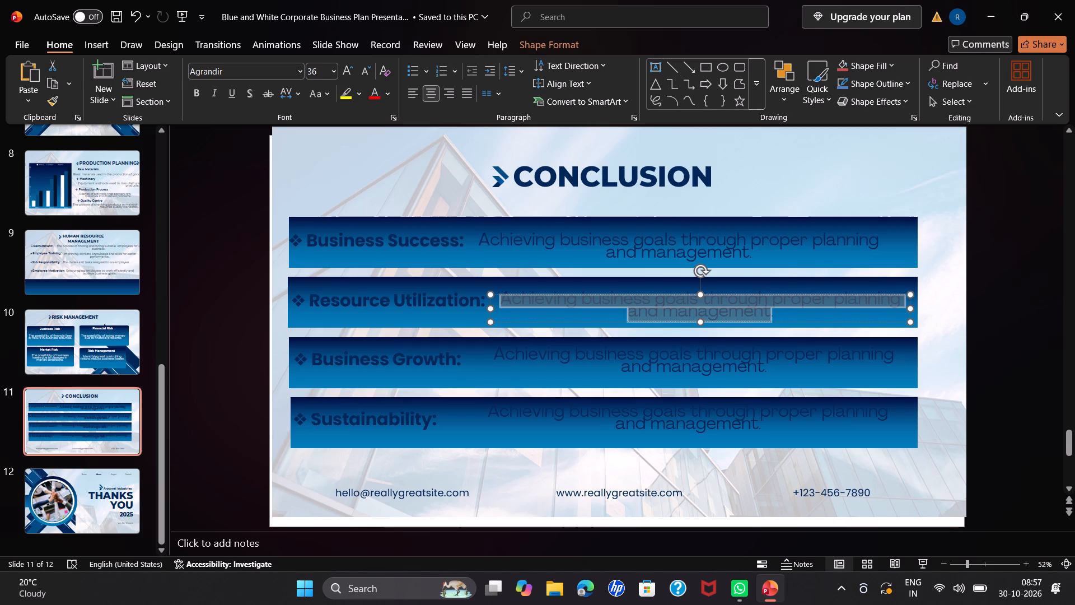
left_click_drag(768, 320, 788, 315)
key("BackSpace")
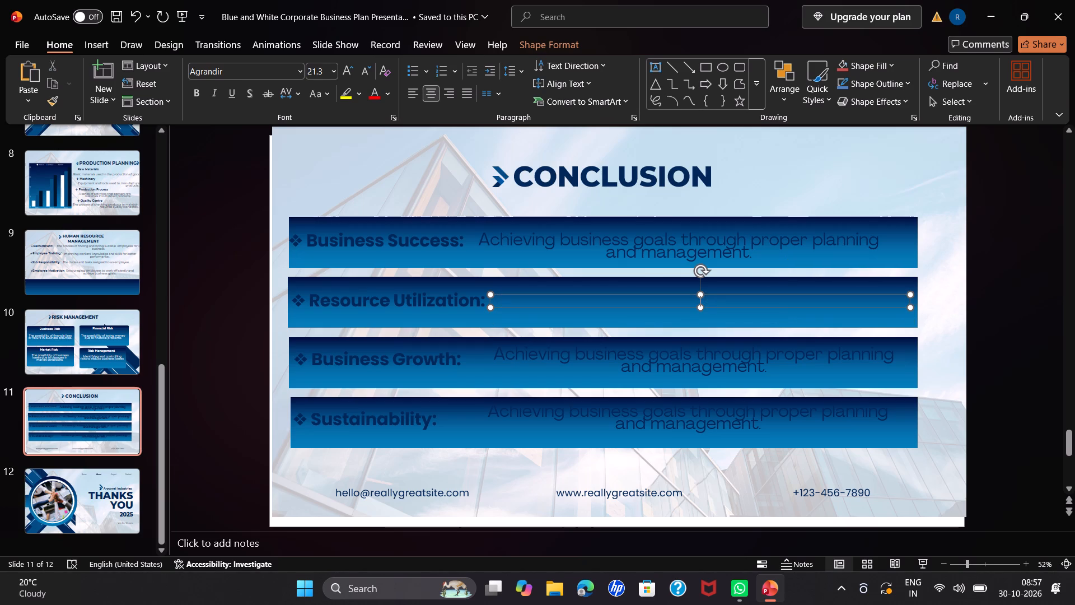
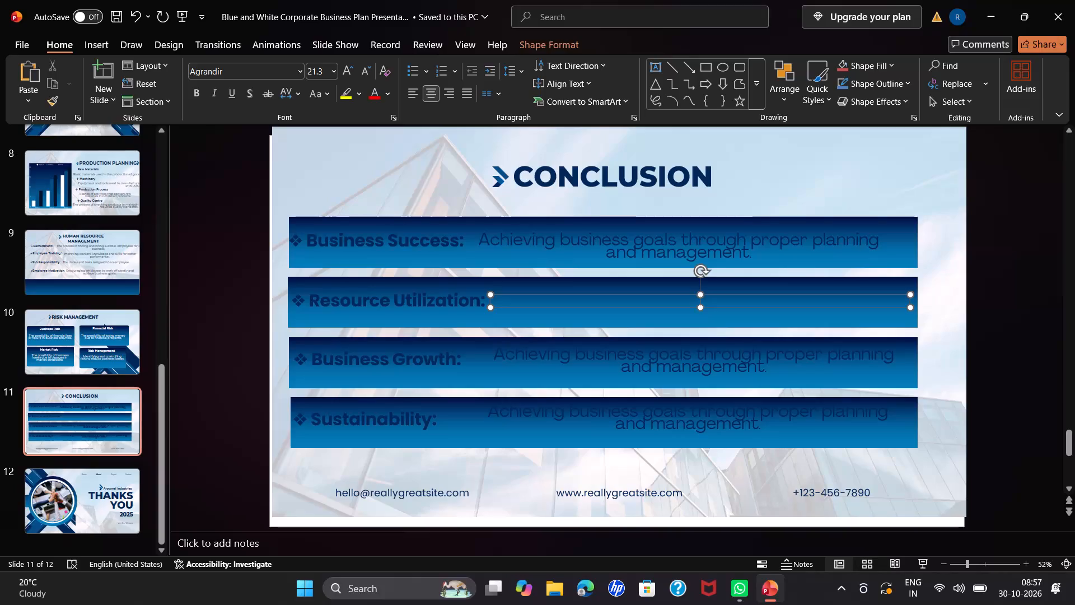
Paste the description "Using available money, materials, and manpower efficiently." into the empty text box beside "Resource Utilization:".
key("ctrl+v")
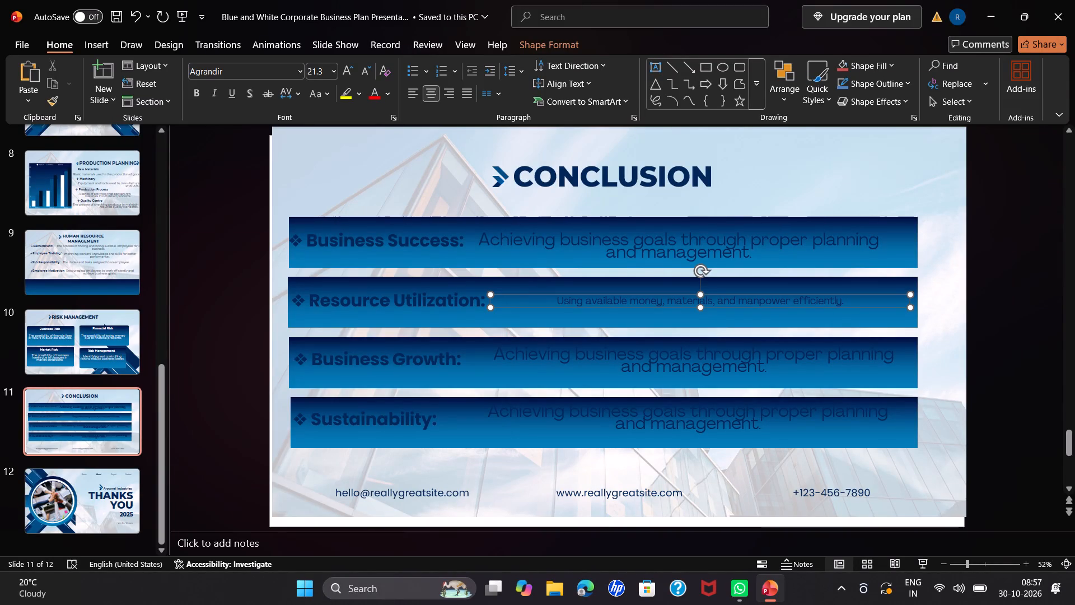
Open the font size choices for the description beside "Resource Utilization:".
left_click(329, 73)
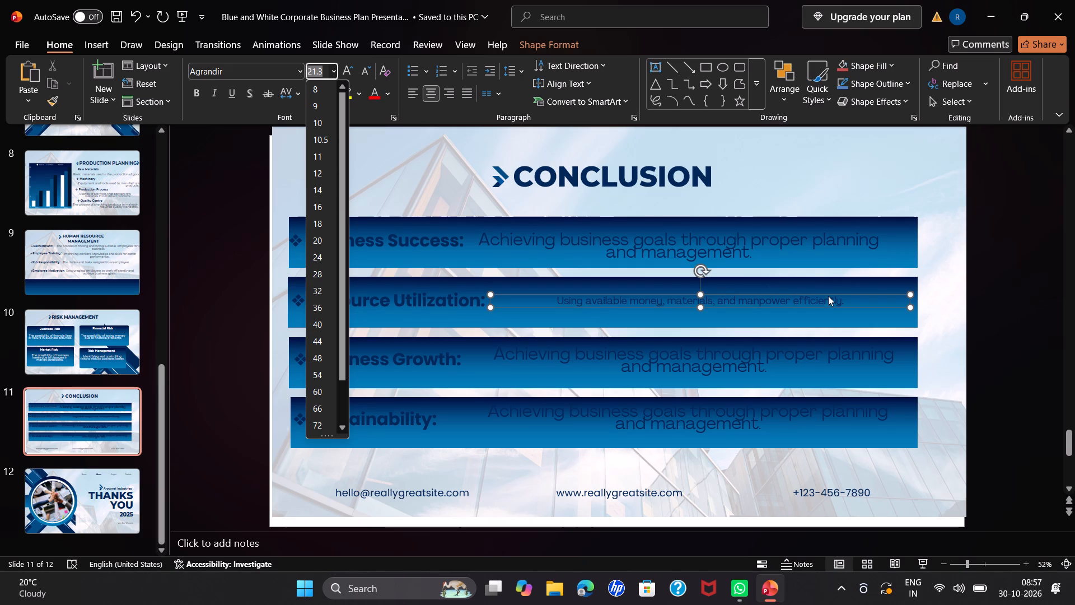
Set the font size of the "Using available money, materials, and manpower efficiently" sentence to 36.
left_click(848, 300)
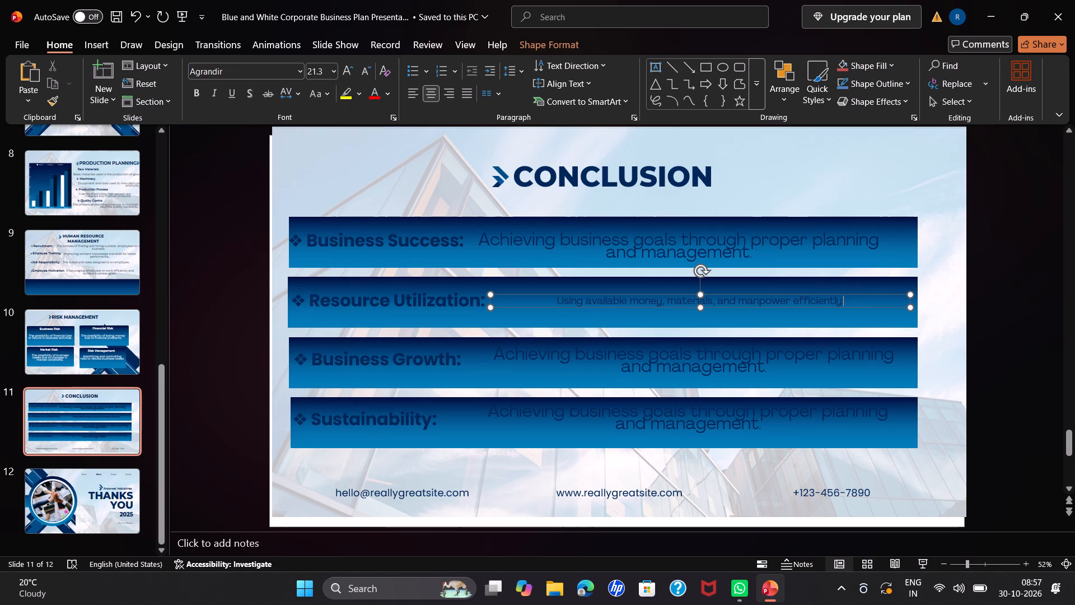
left_click_drag(843, 297, 553, 330)
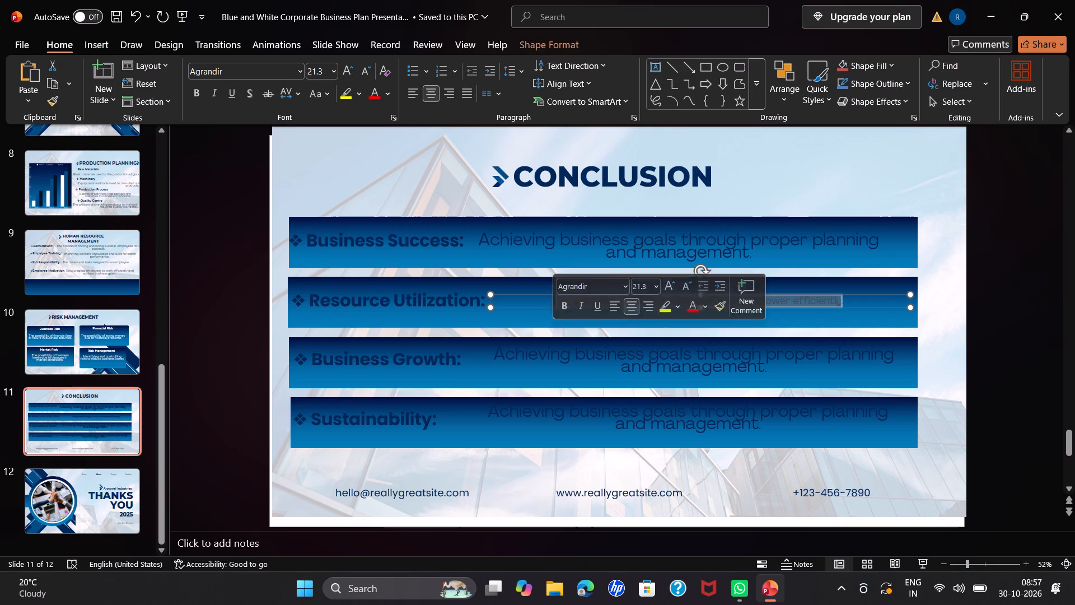
left_click(335, 72)
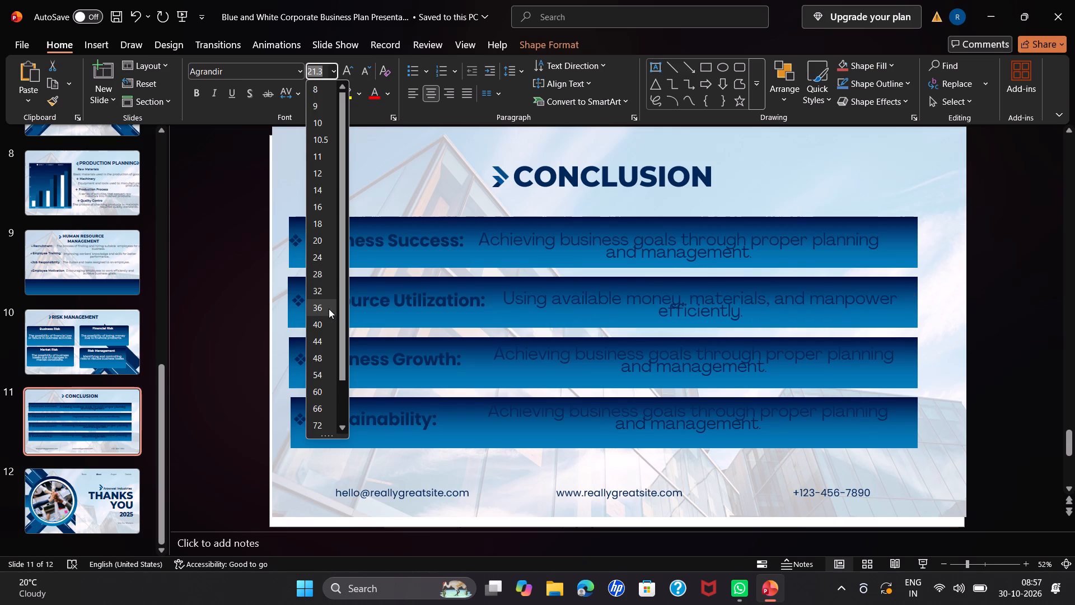
left_click(329, 309)
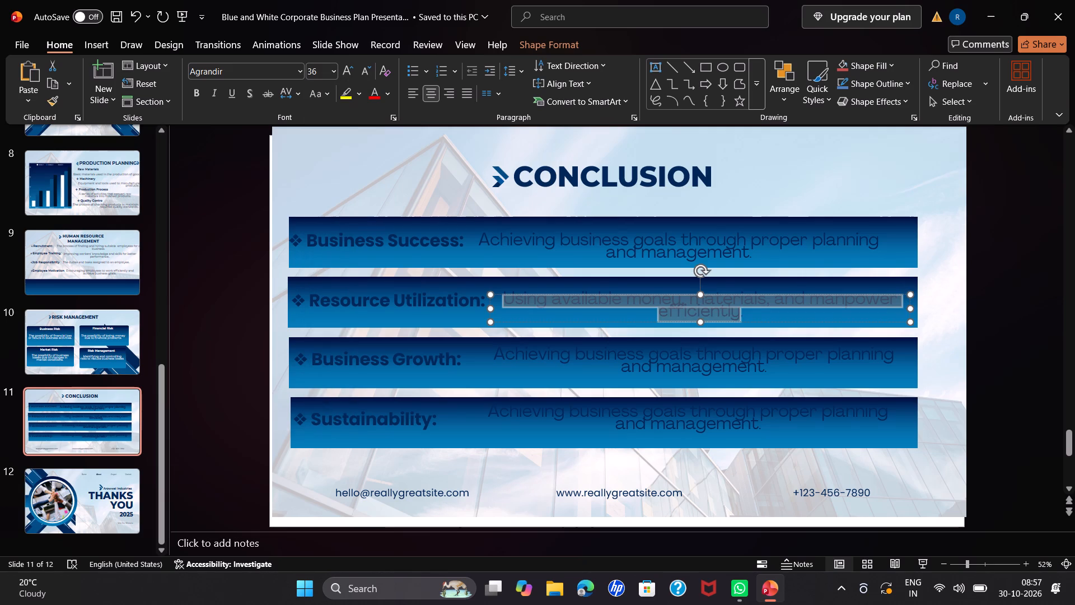
left_click(935, 300)
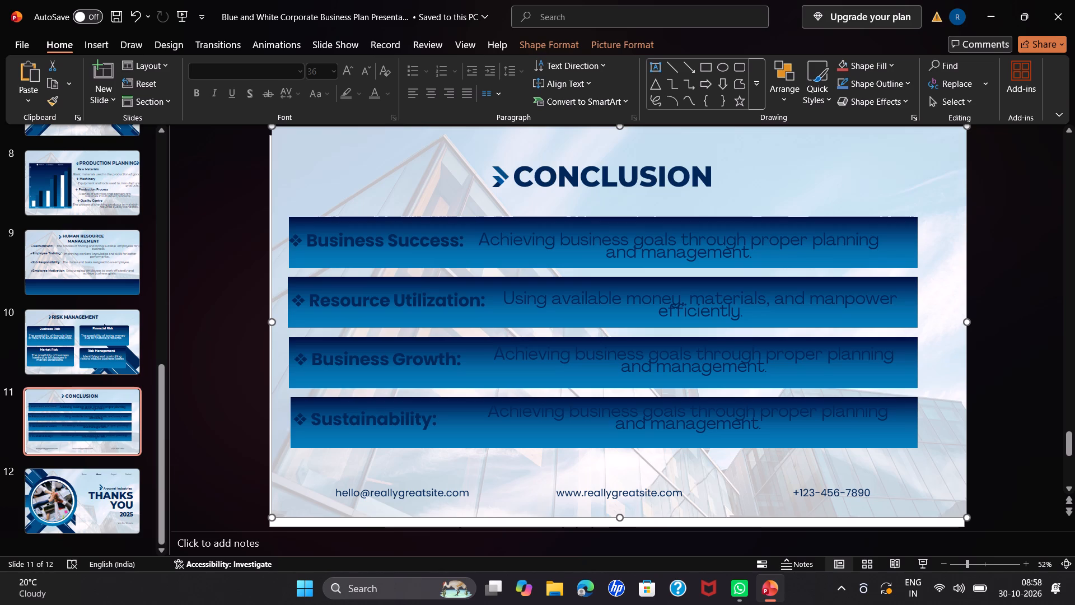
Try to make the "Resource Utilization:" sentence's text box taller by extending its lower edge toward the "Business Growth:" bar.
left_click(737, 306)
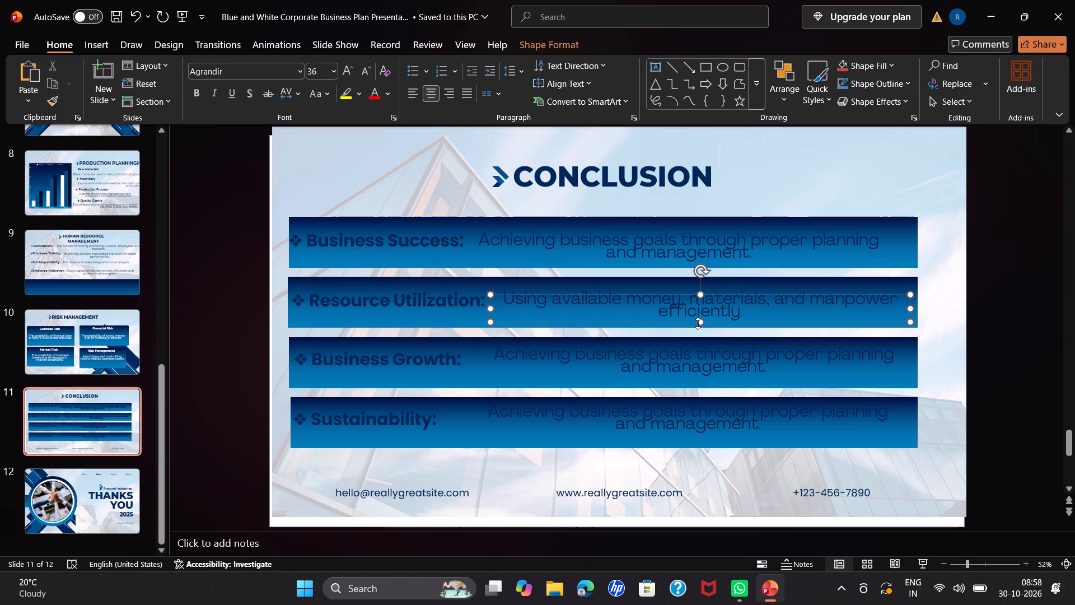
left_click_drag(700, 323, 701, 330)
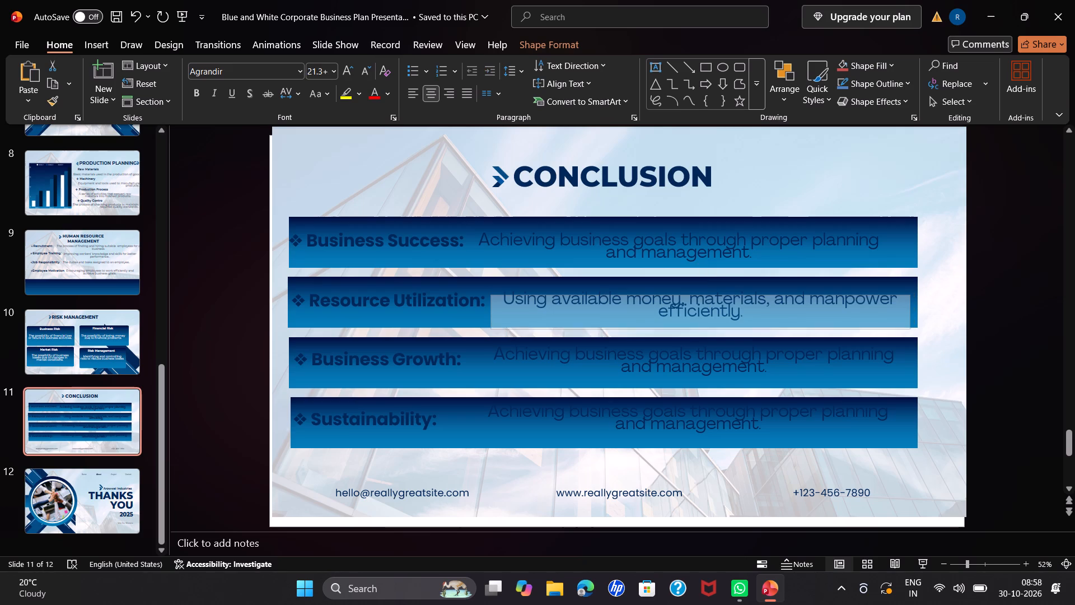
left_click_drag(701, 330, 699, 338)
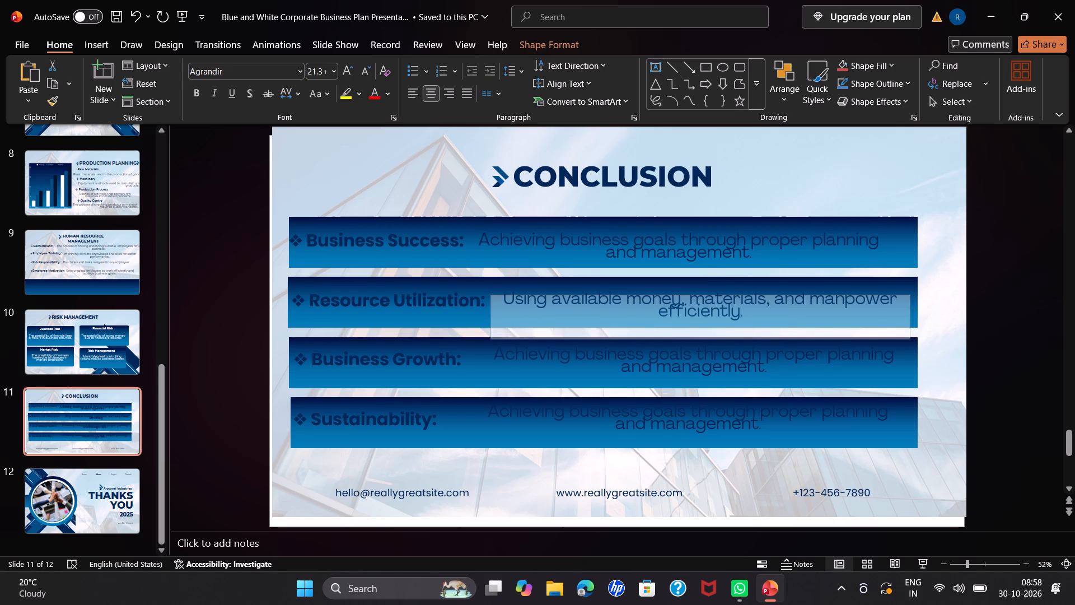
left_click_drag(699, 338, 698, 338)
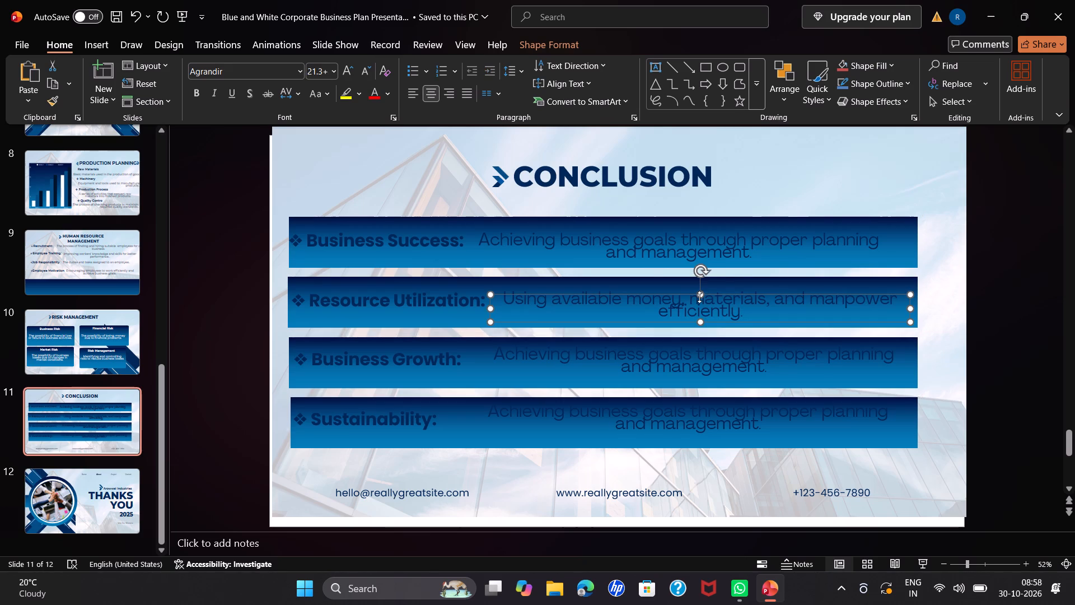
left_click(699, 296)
Widen the "Using available money" text box at both ends, over the heading's end and past the bar, so the sentence fits on one line.
left_click_drag(488, 308, 483, 308)
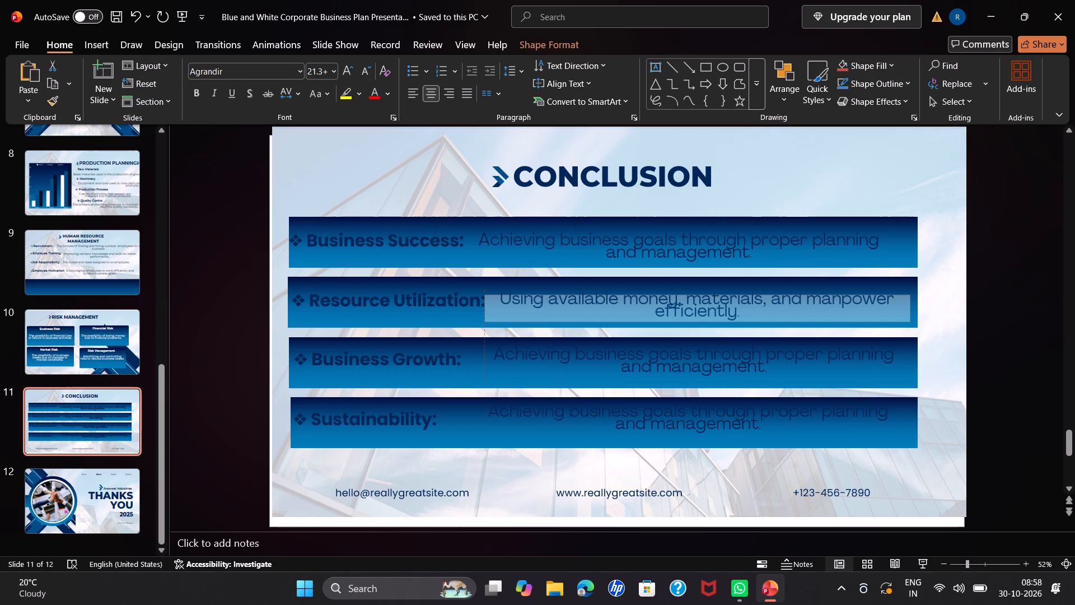
left_click_drag(483, 308, 470, 308)
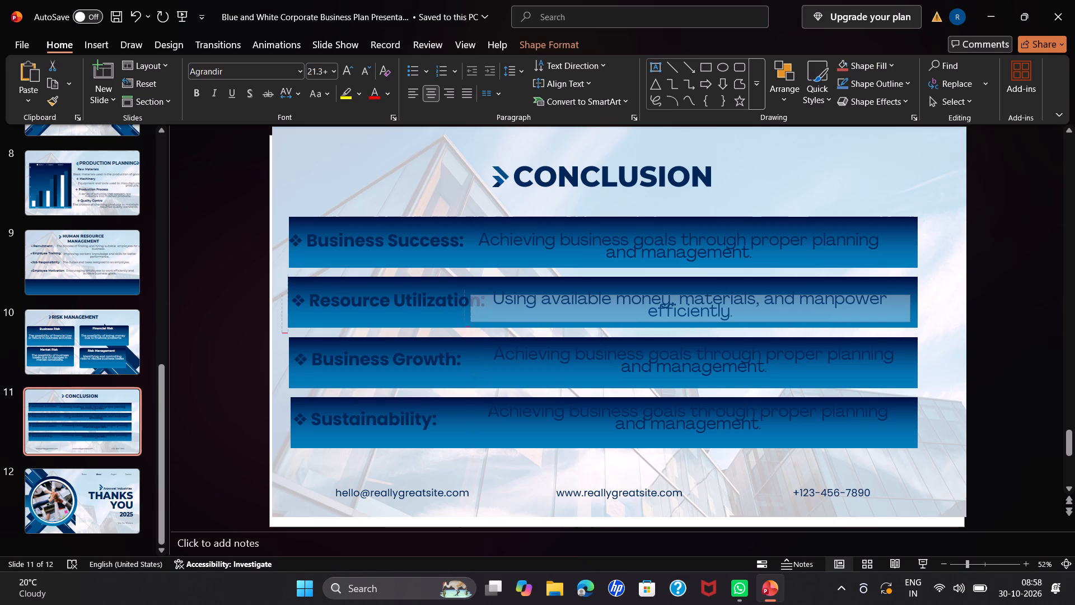
left_click_drag(470, 308, 461, 308)
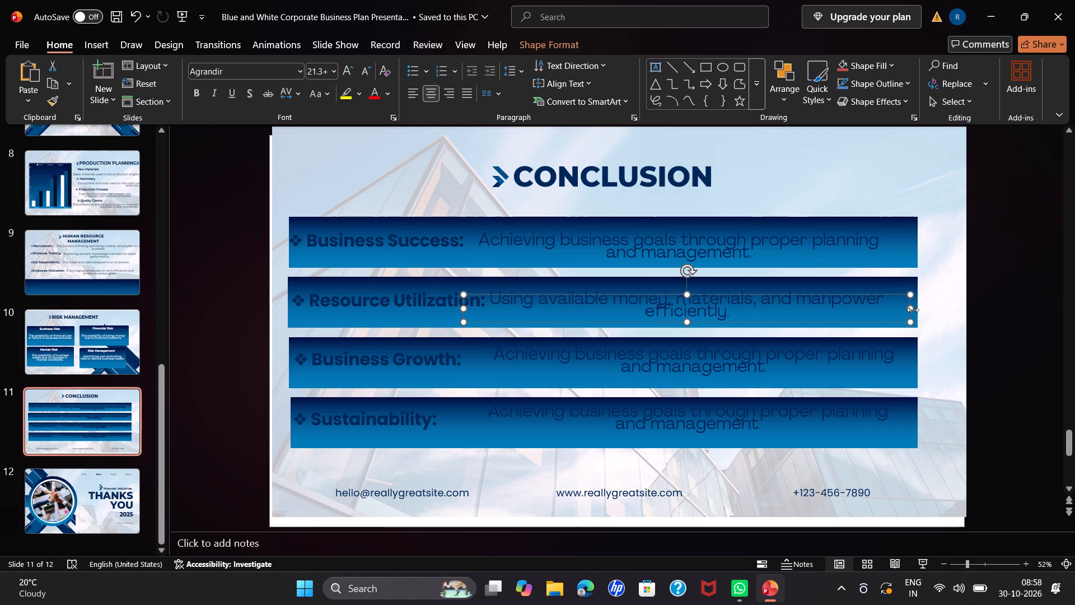
left_click_drag(913, 309, 919, 304)
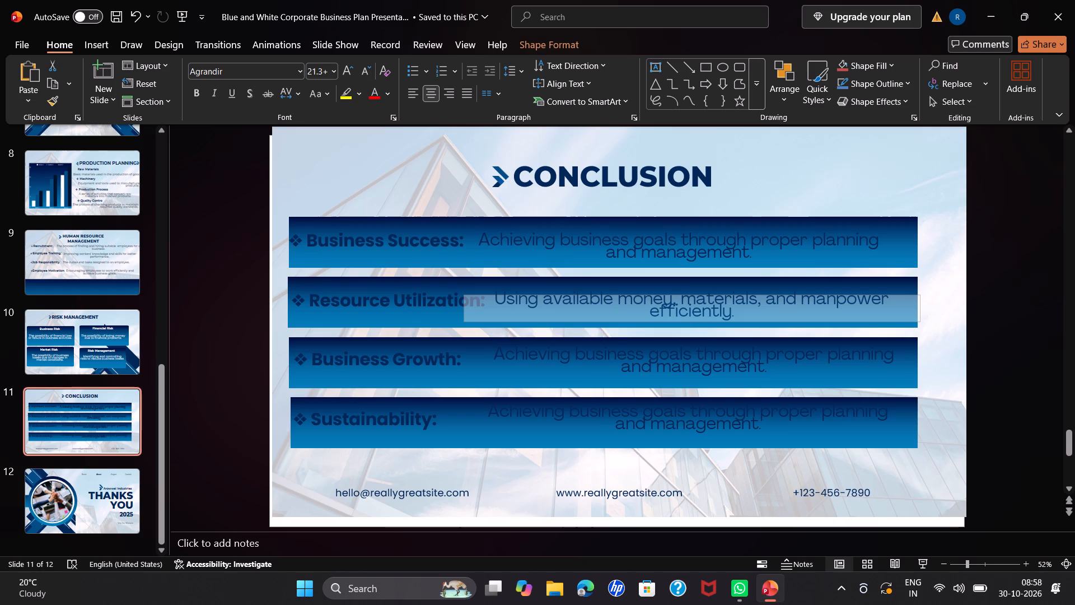
left_click_drag(919, 304, 910, 304)
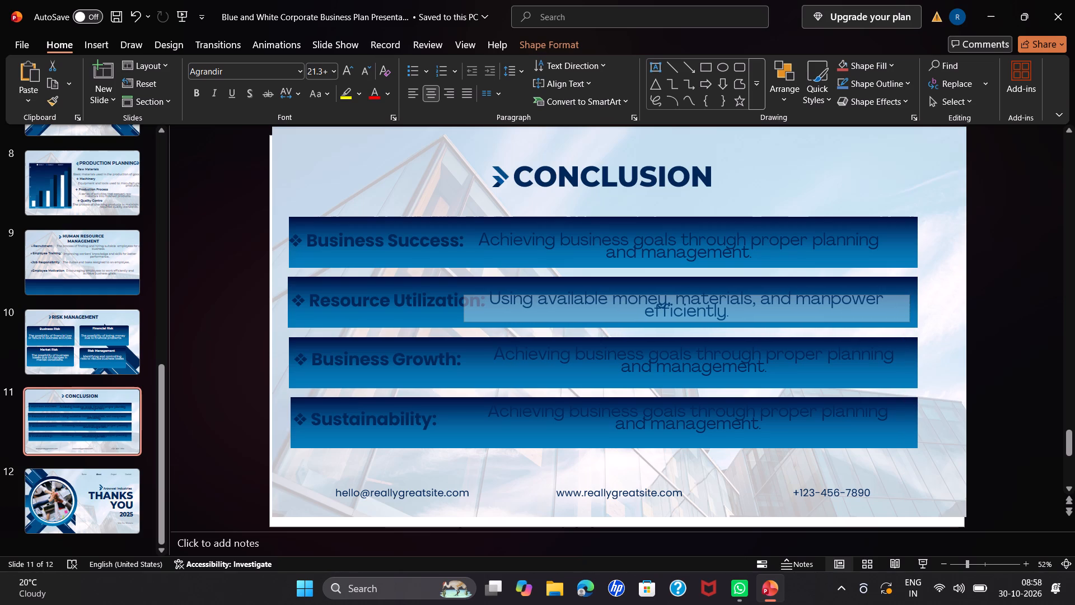
left_click_drag(910, 304, 911, 303)
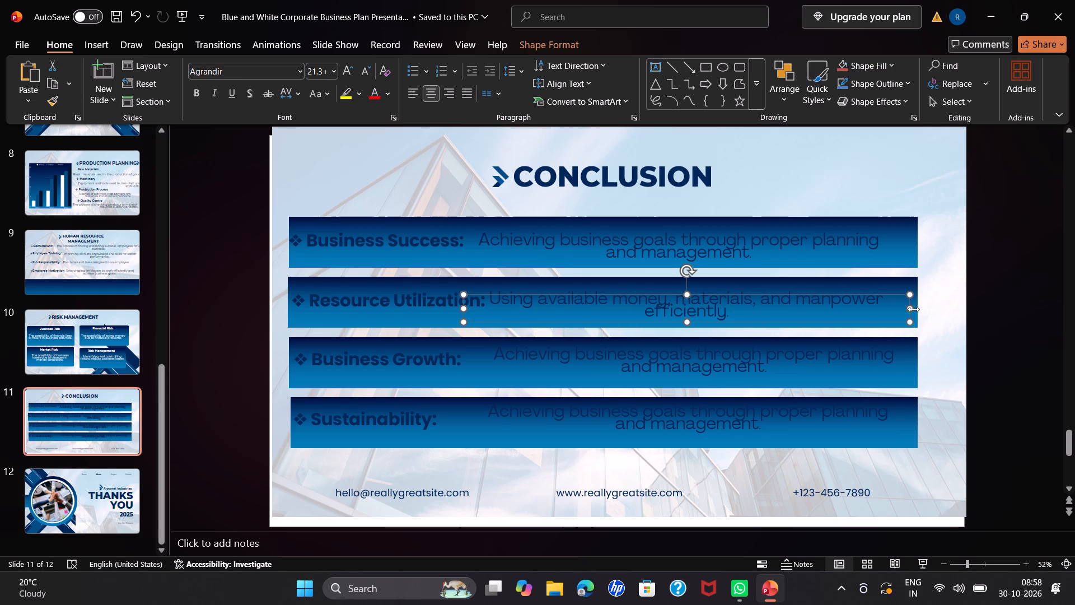
left_click_drag(913, 309, 923, 306)
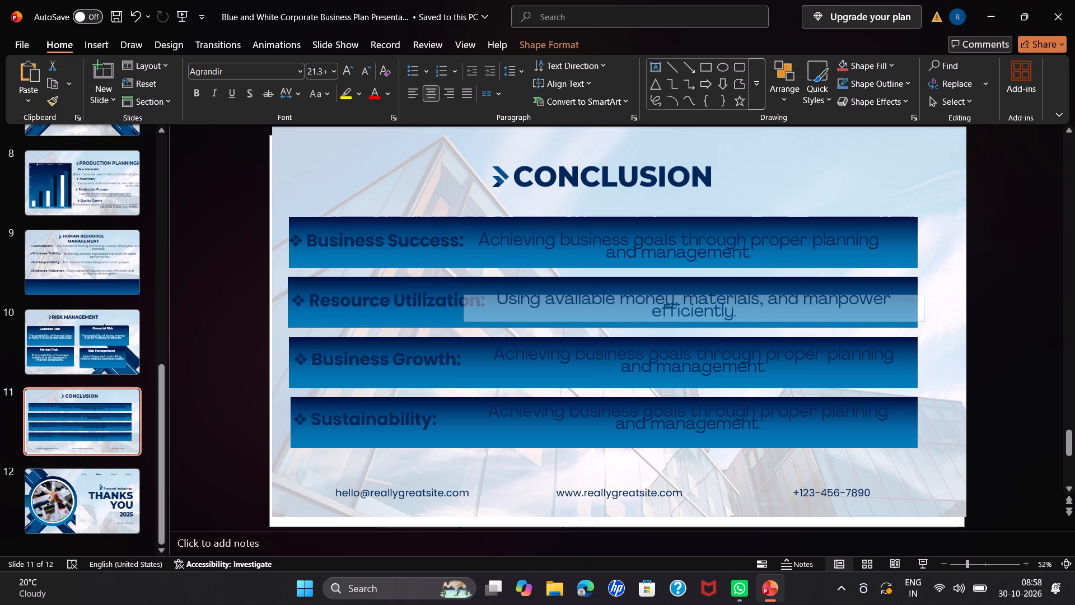
left_click_drag(923, 306, 954, 318)
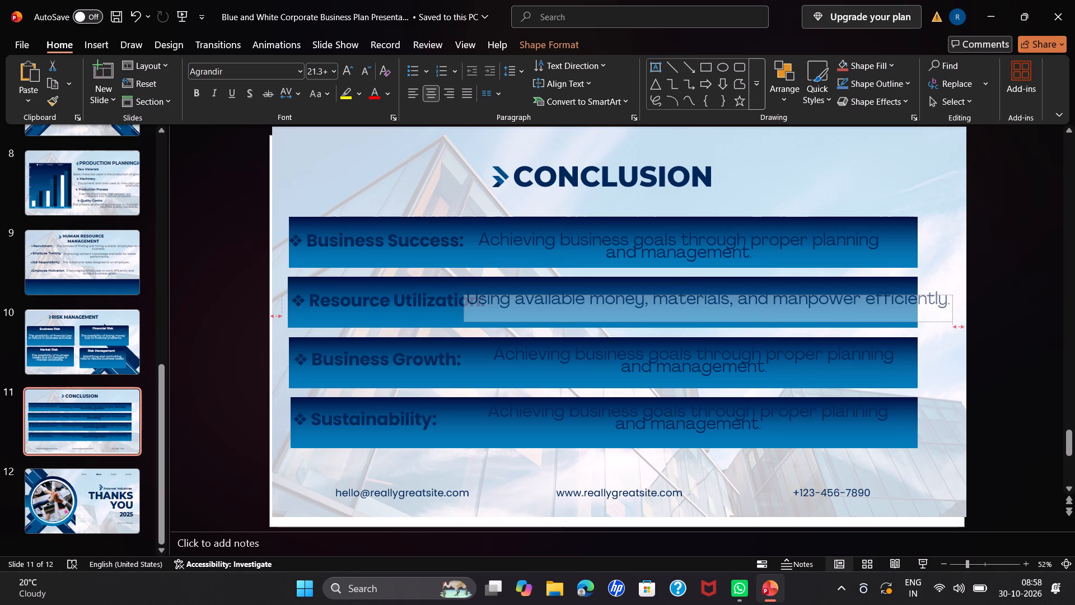
left_click_drag(954, 318, 951, 319)
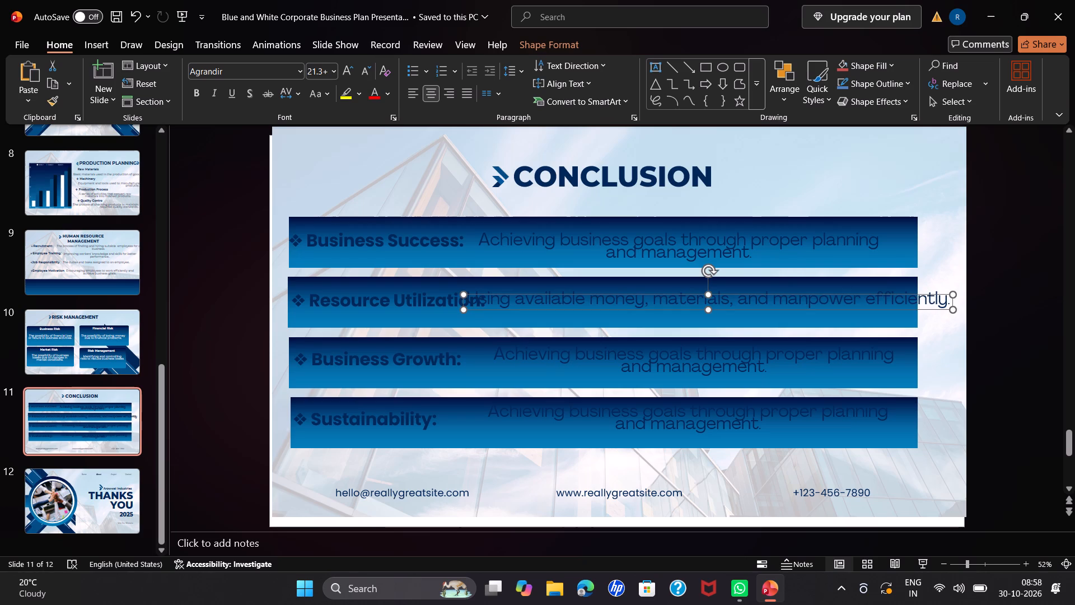
Shift the "Resource Utilization:" blue bar slightly to the left of the other bars.
left_click(416, 301)
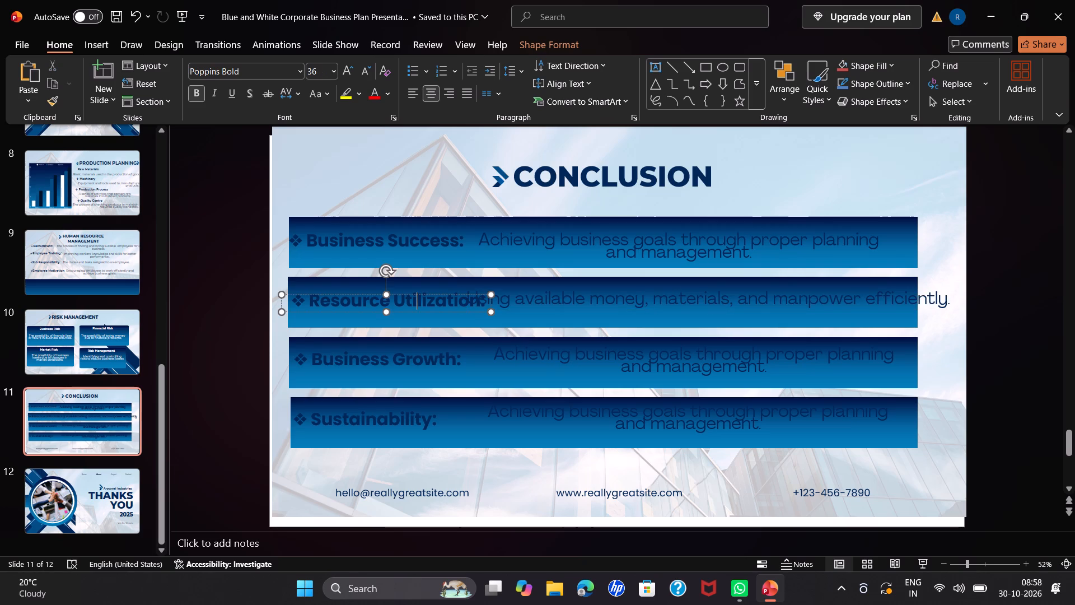
left_click_drag(307, 292, 301, 292)
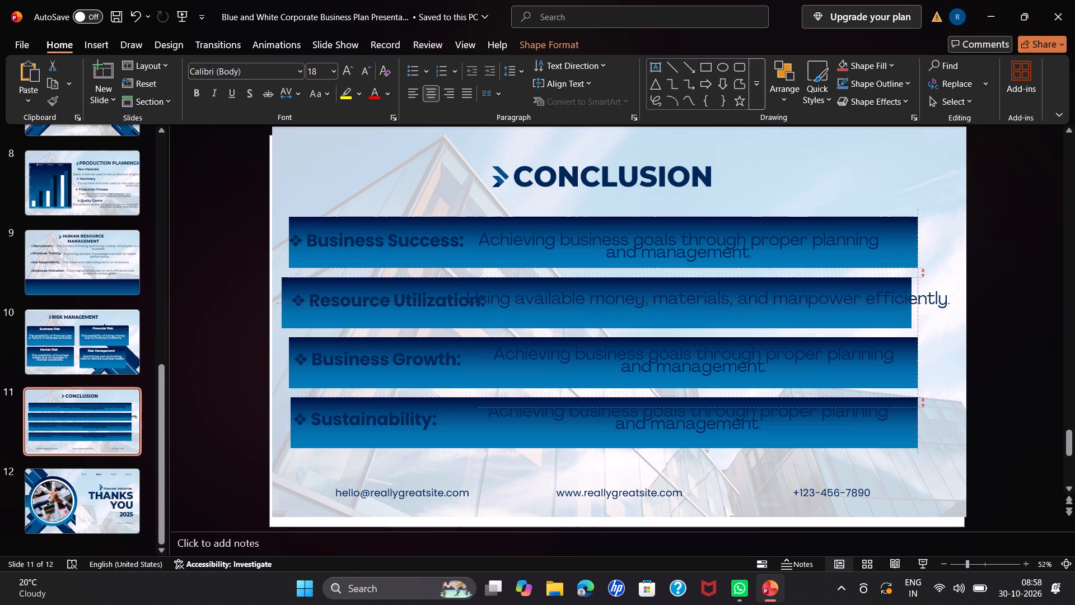
left_click_drag(301, 292, 298, 291)
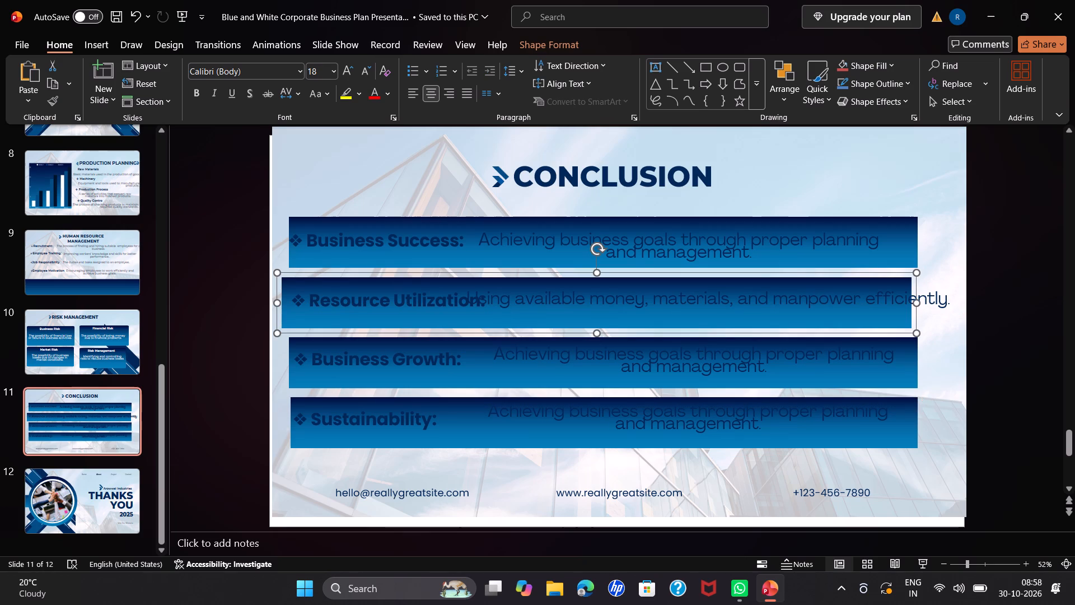
Narrow the "Using available money" text box to end near the bar's right edge, wrapping the sentence onto two lines.
left_click(889, 299)
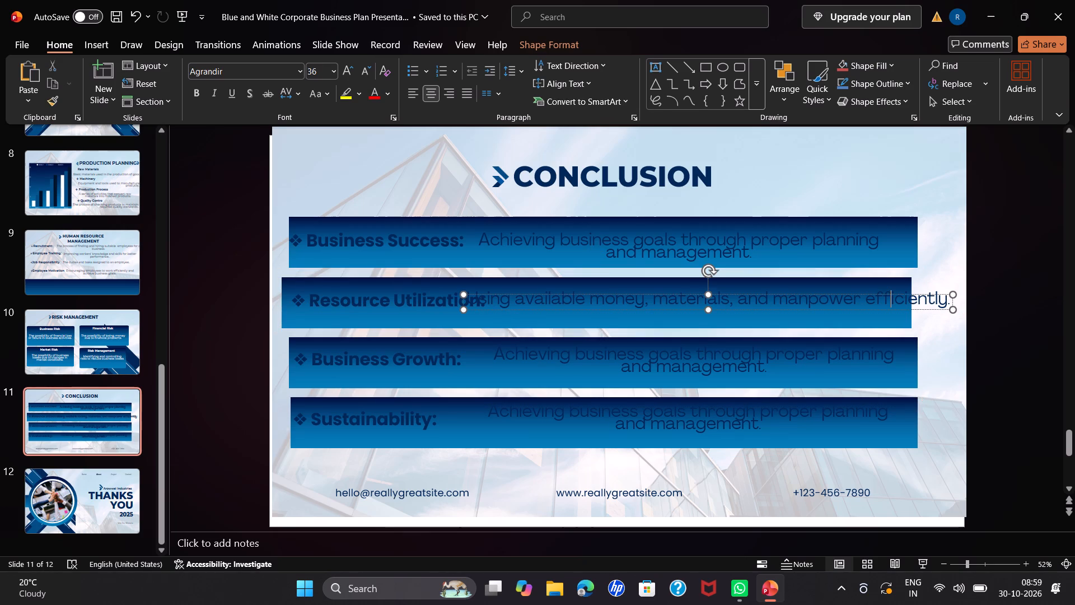
left_click_drag(952, 309, 952, 311)
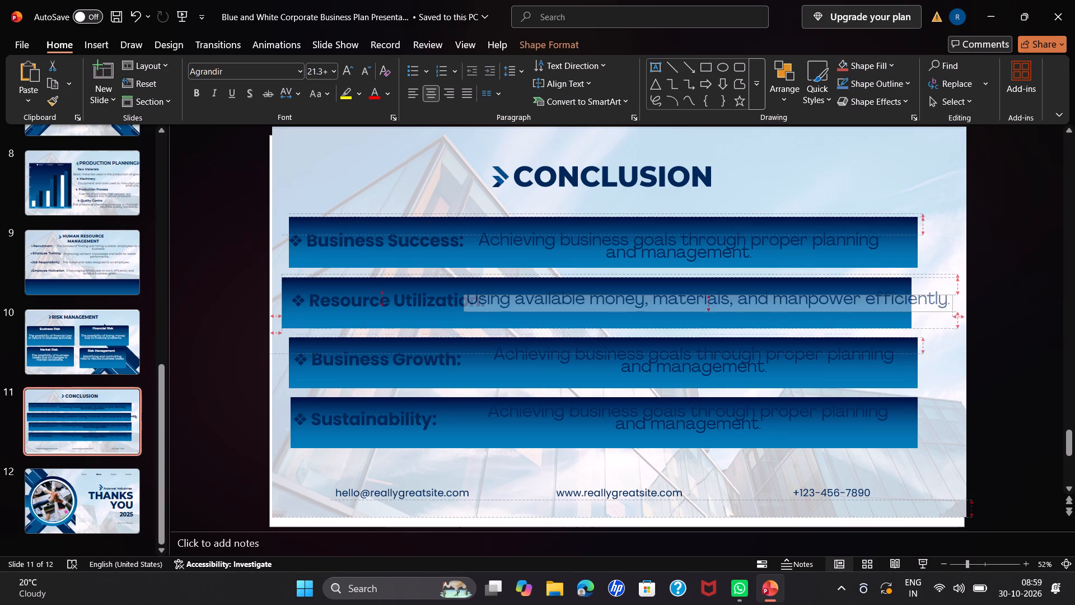
left_click_drag(952, 311, 926, 323)
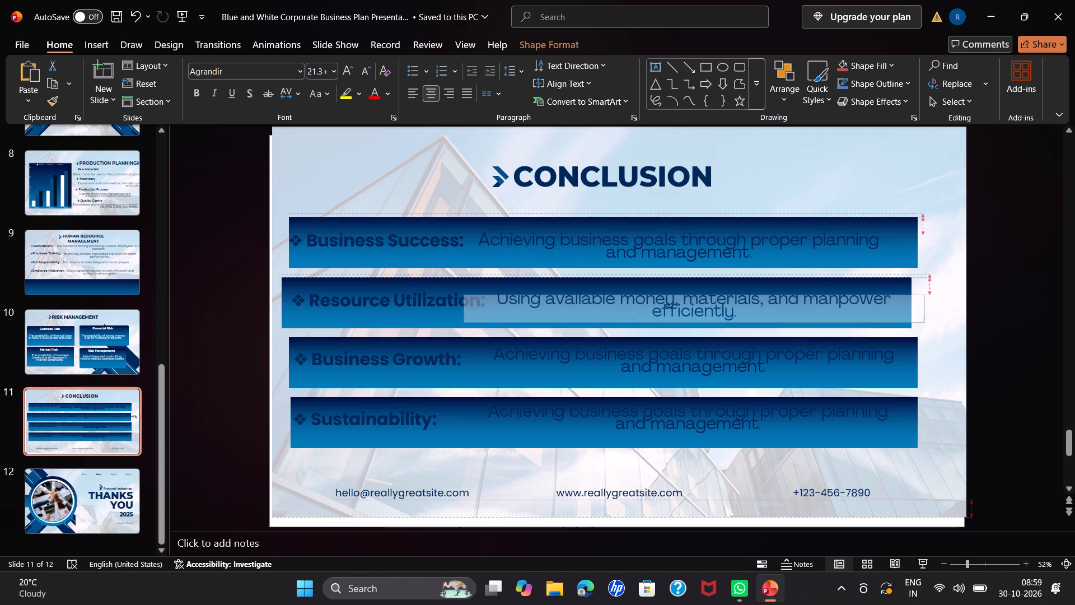
left_click_drag(926, 323, 851, 324)
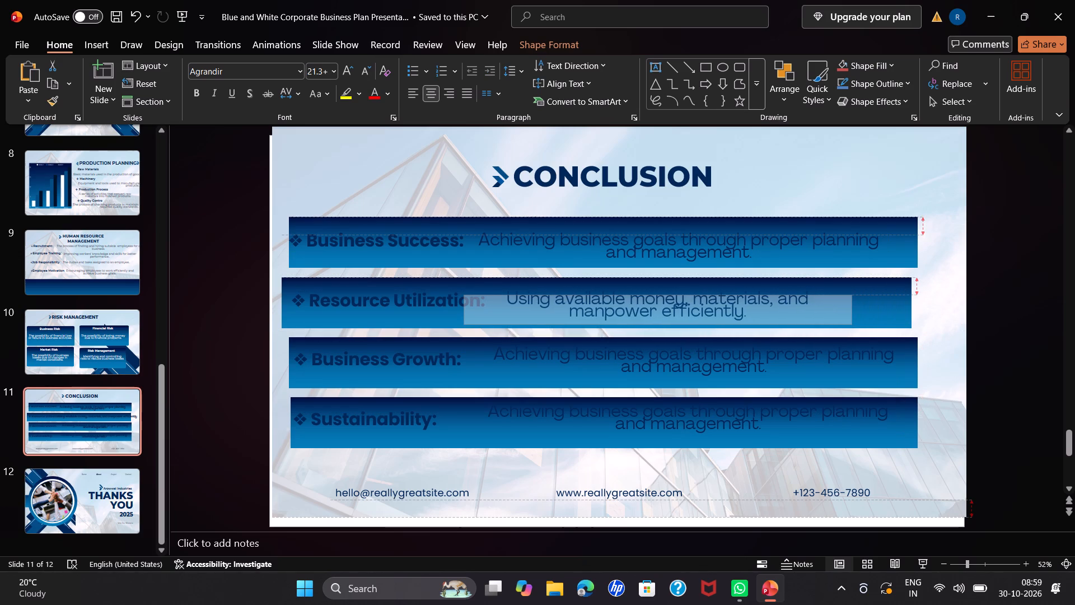
left_click_drag(851, 324, 806, 317)
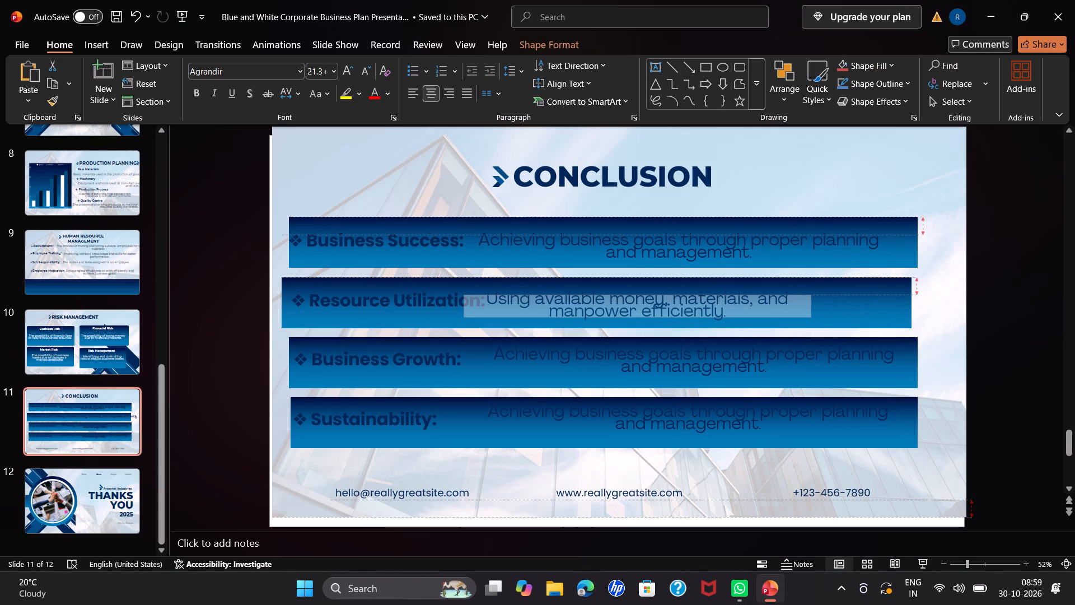
left_click_drag(806, 317, 765, 325)
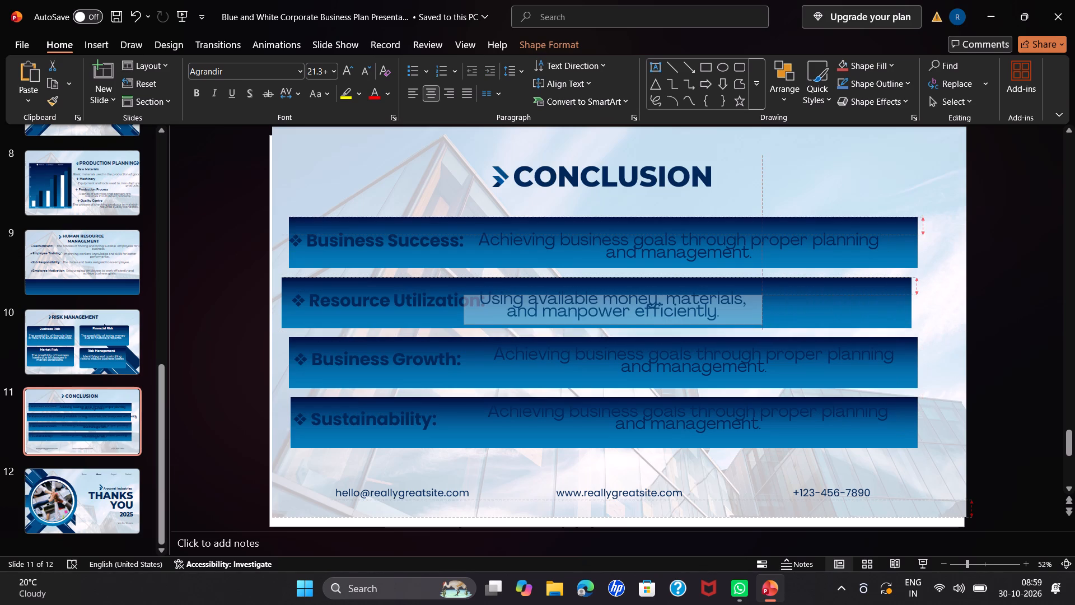
left_click_drag(765, 325, 885, 332)
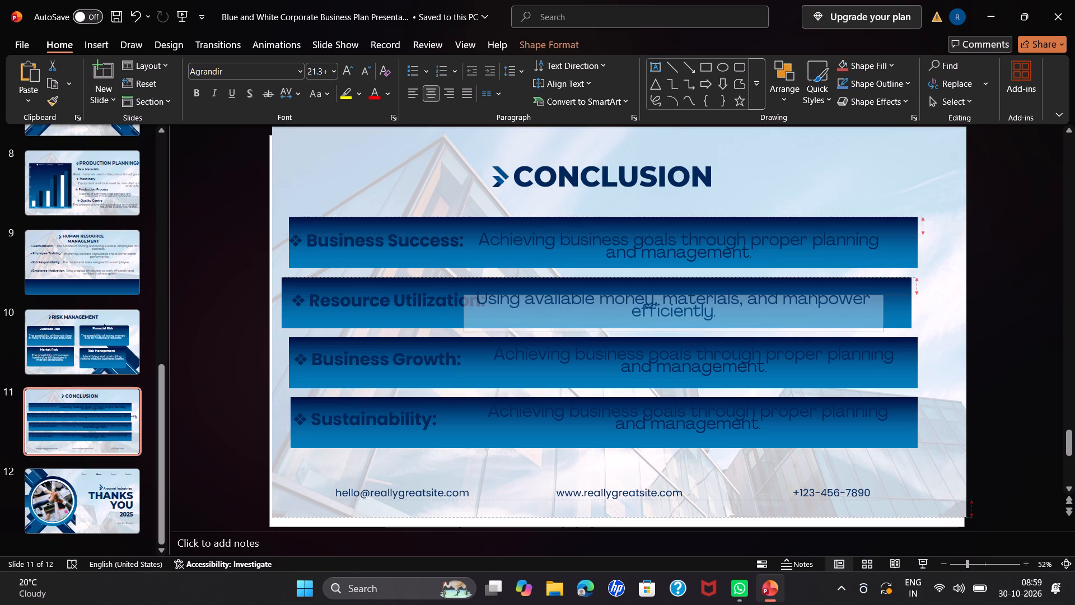
left_click_drag(885, 332, 917, 328)
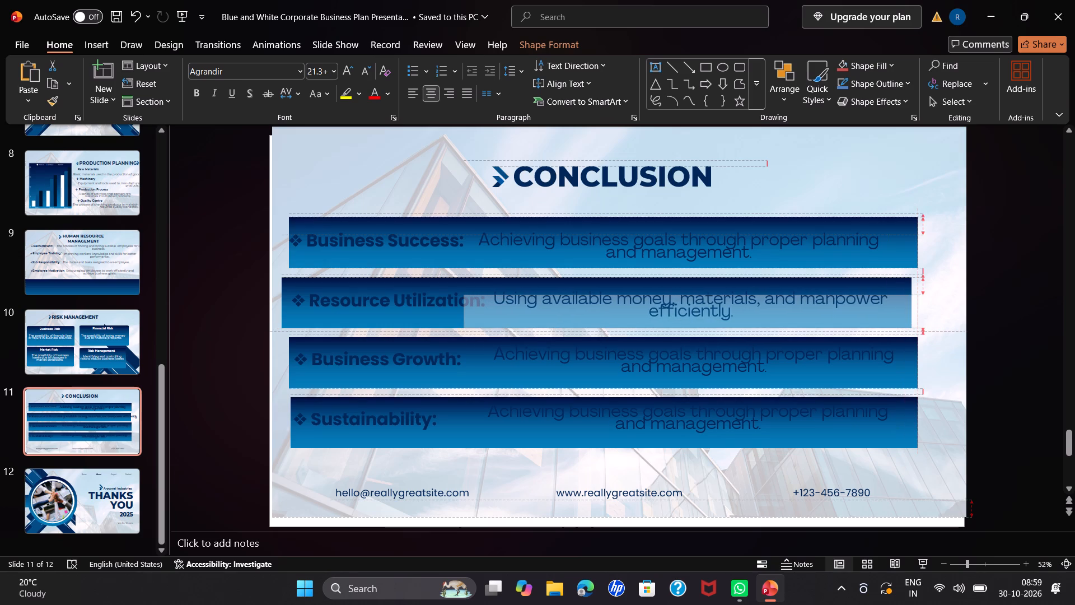
Finish narrowing the "Using available money" text box near the end of the "Resource Utilization:" bar and deselect it.
left_click_drag(917, 328, 918, 326)
left_click(971, 324)
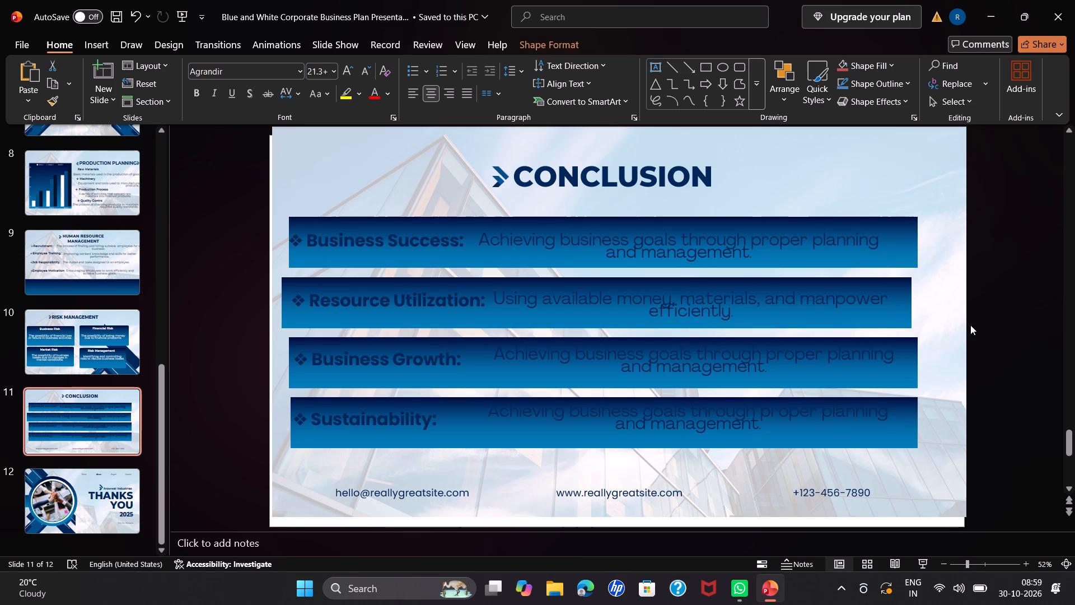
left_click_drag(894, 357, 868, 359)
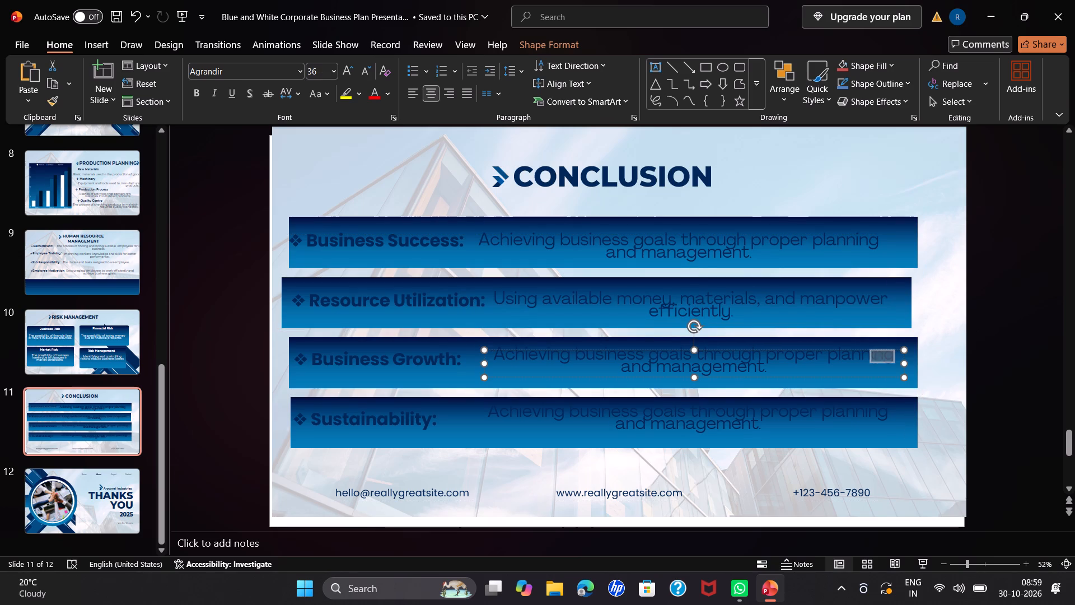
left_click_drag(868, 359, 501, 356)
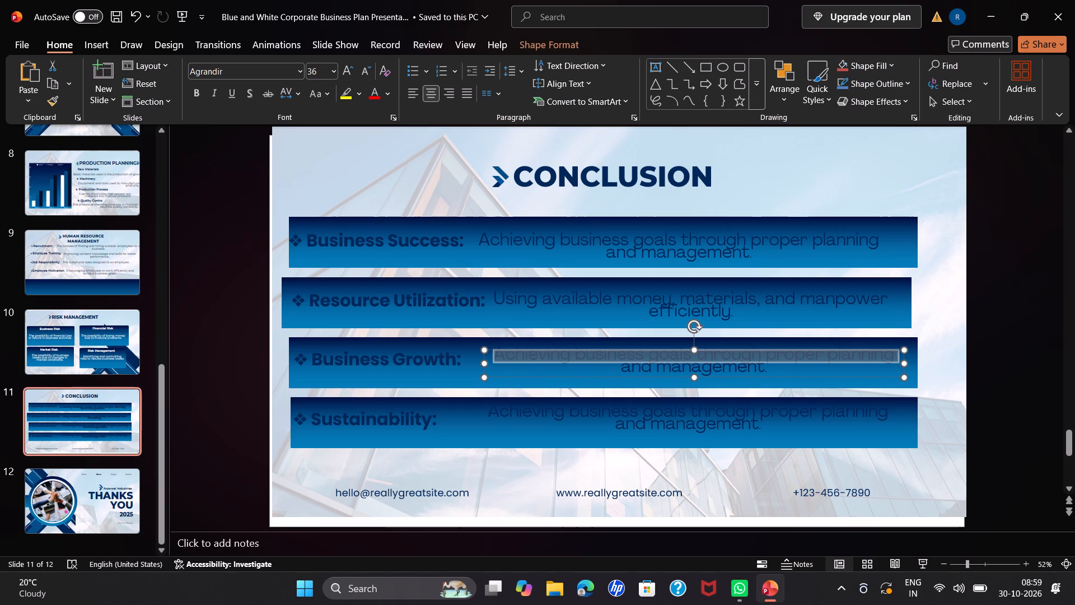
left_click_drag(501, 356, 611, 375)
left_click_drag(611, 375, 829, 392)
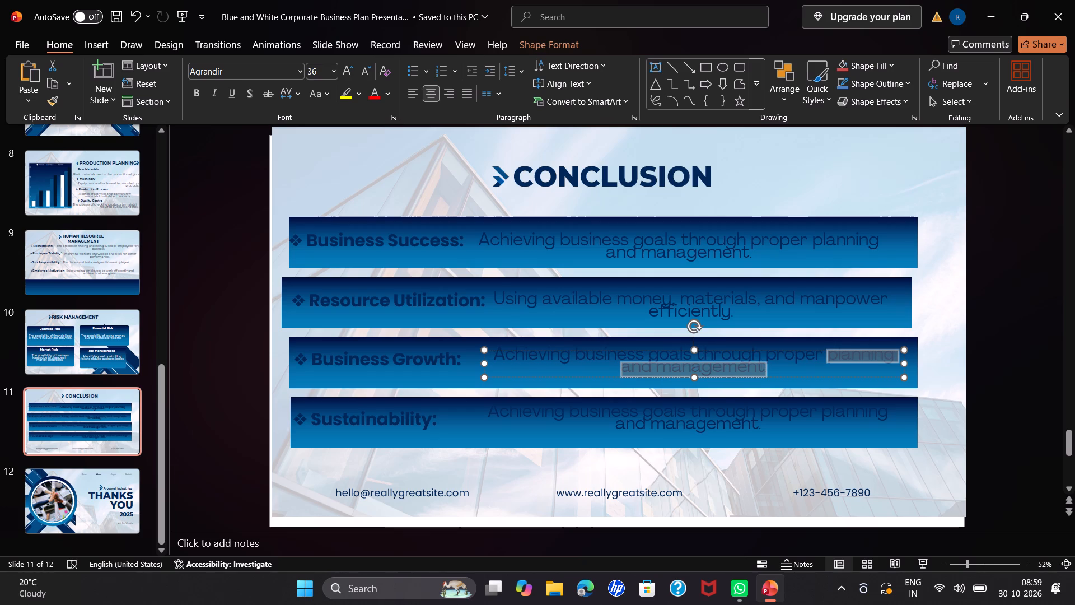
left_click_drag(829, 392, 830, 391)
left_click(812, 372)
Shift the "Business Growth:" blue bar slightly left and up, roughly in line with the "Resource Utilization:" bar.
left_click_drag(507, 347, 503, 348)
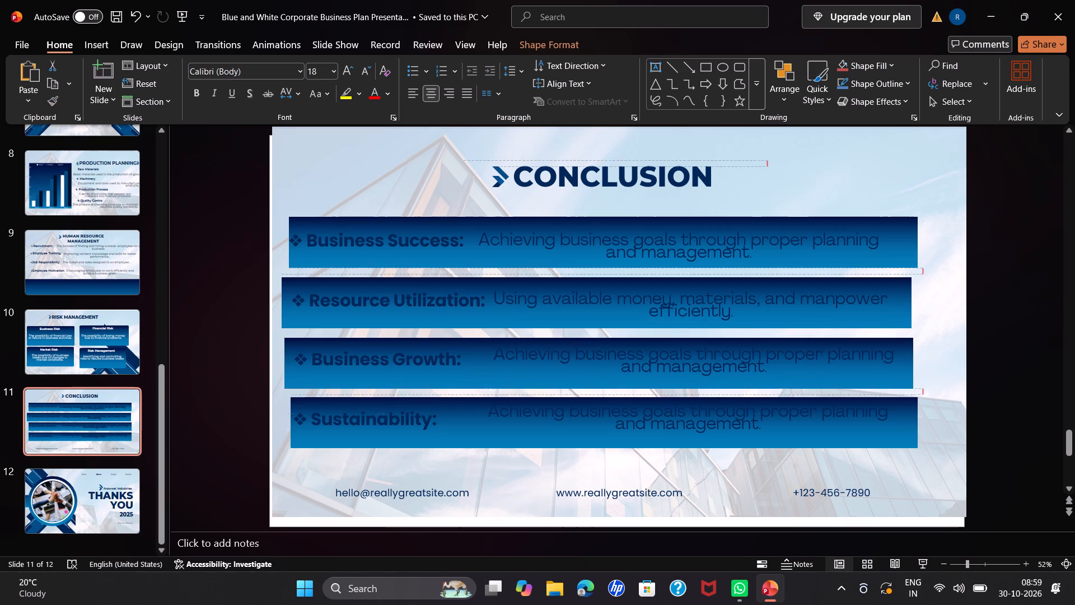
left_click_drag(503, 348, 498, 352)
left_click_drag(513, 342, 519, 337)
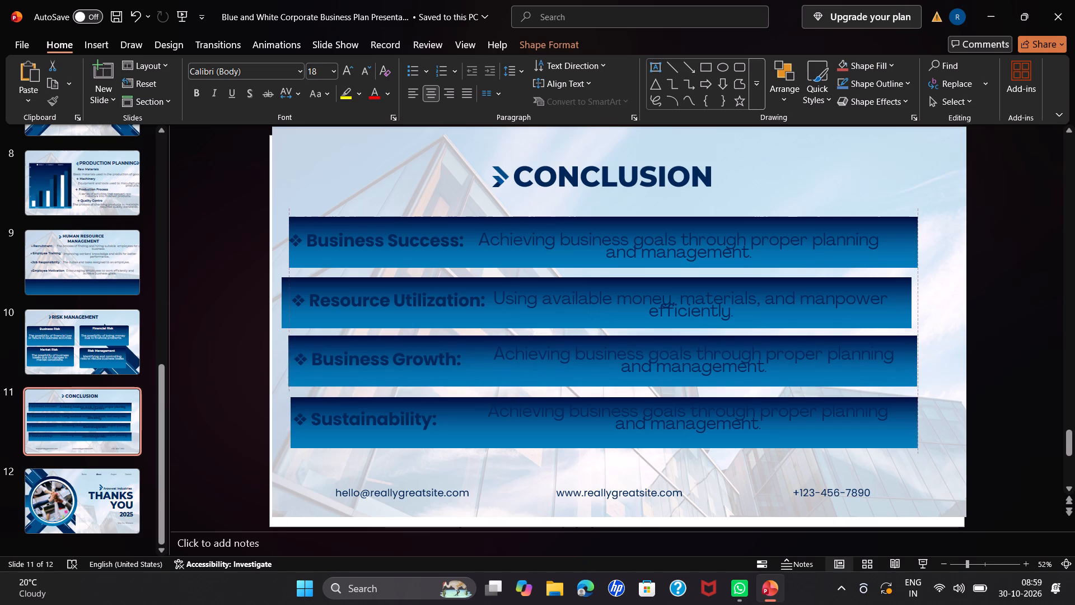
left_click_drag(519, 337, 515, 336)
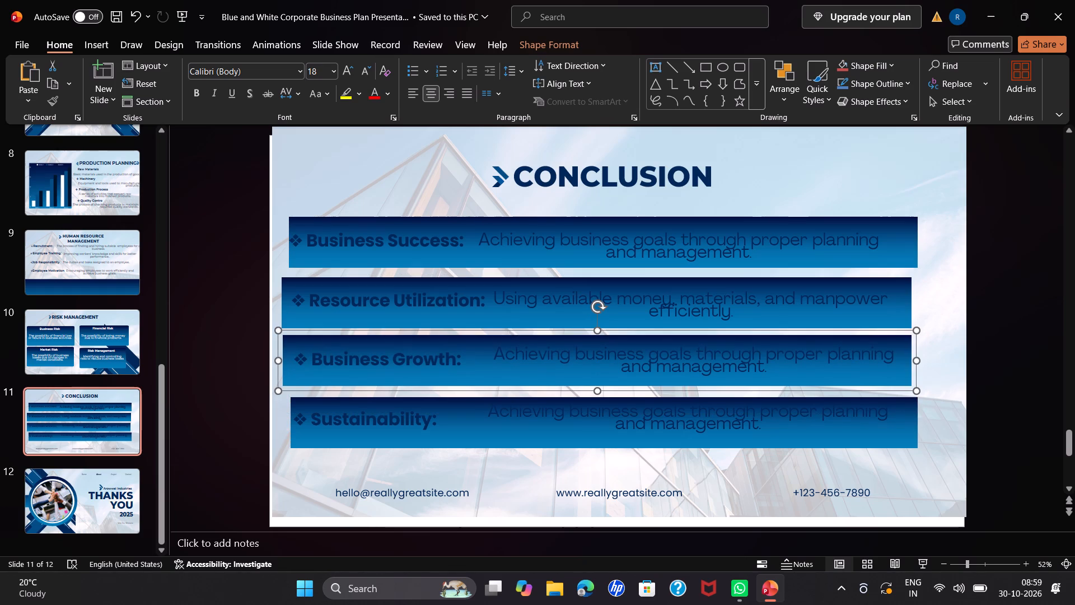
Delete the duplicated sentence "Achieving business goals through proper planning and management." beside the "Business Growth:" heading.
left_click_drag(496, 351, 503, 351)
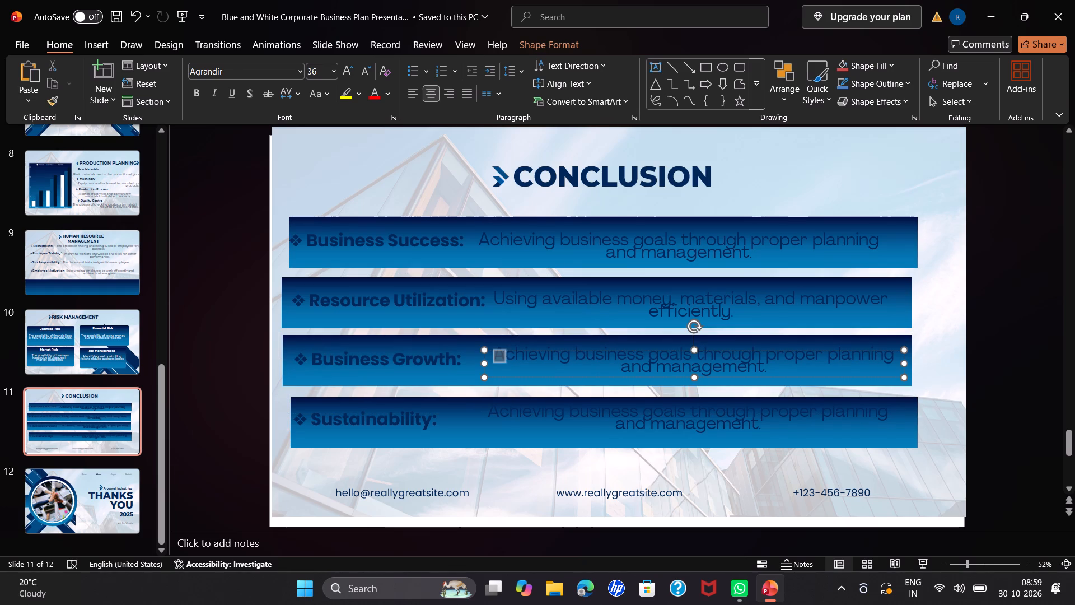
left_click_drag(503, 351, 811, 385)
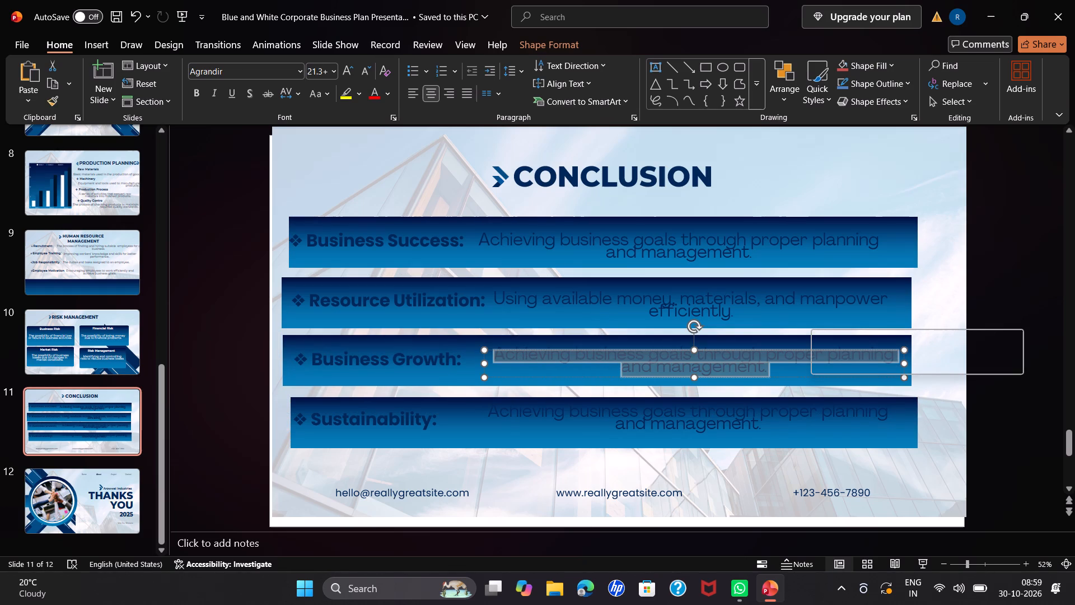
key("BackSpace")
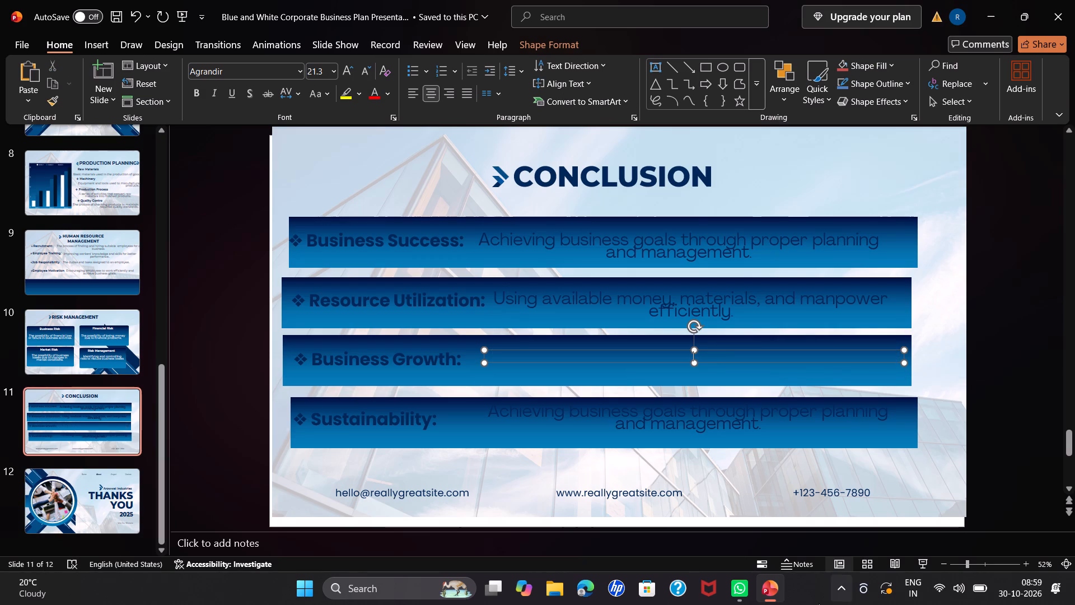
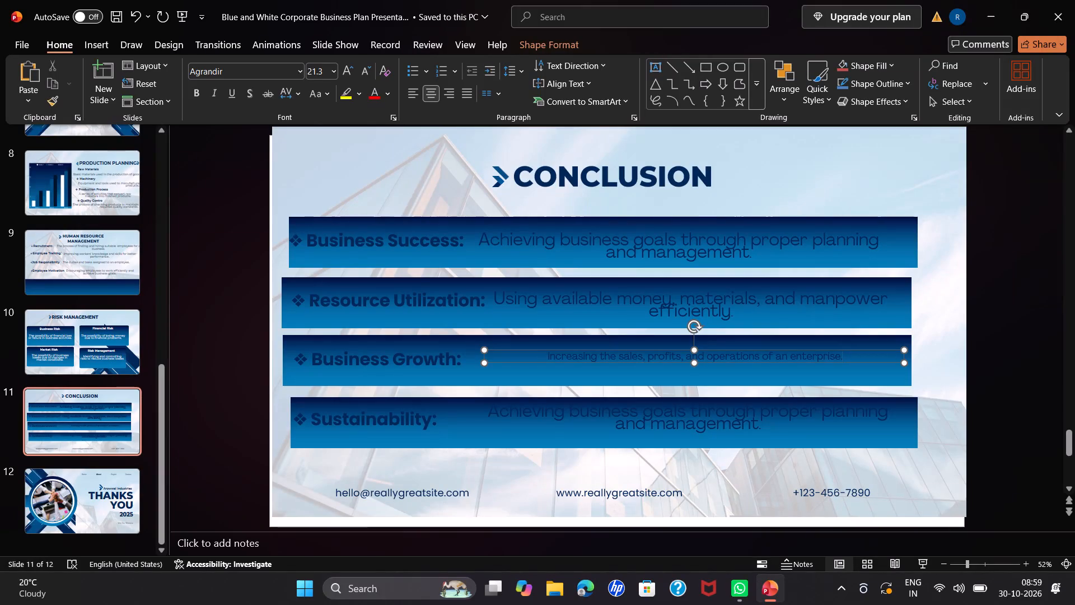
Set the "Increasing the sales, profits, and operations" sentence beside "Business Growth:" to font size 36.
left_click_drag(842, 356, 840, 356)
left_click_drag(840, 356, 573, 360)
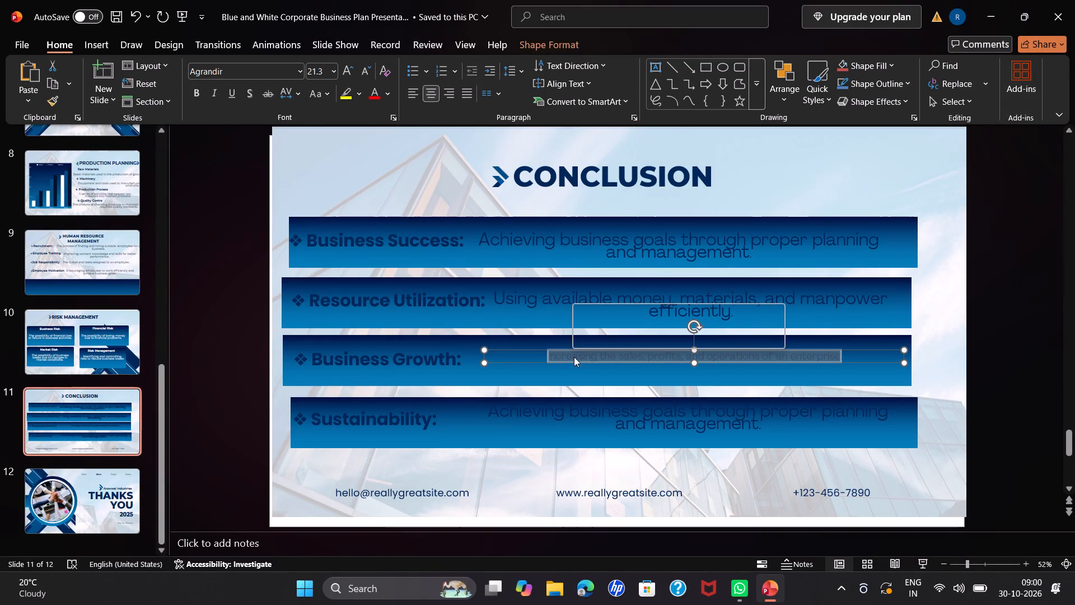
left_click(335, 73)
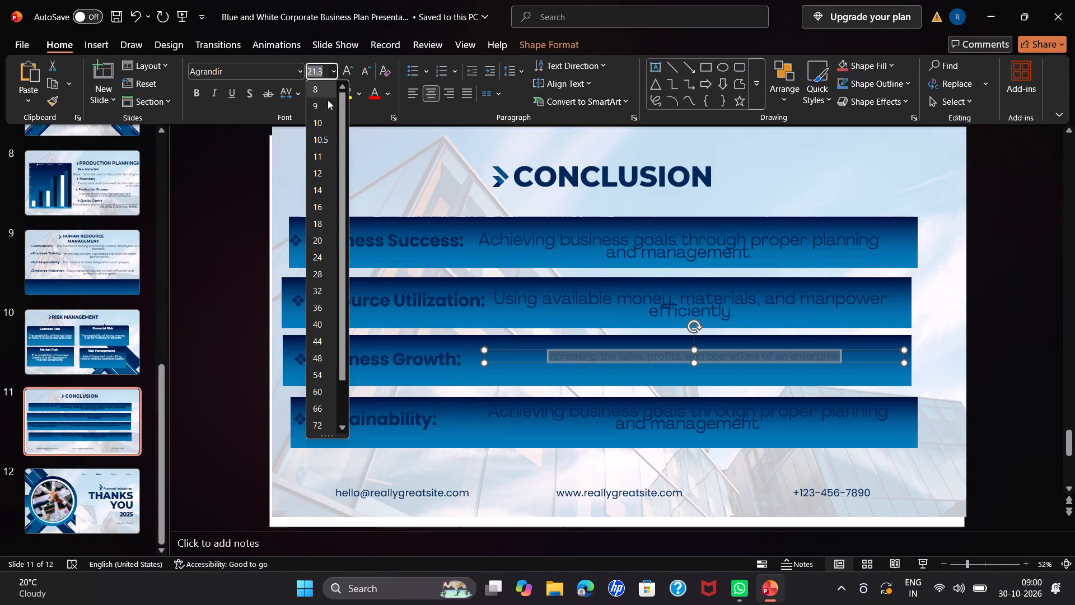
left_click(321, 304)
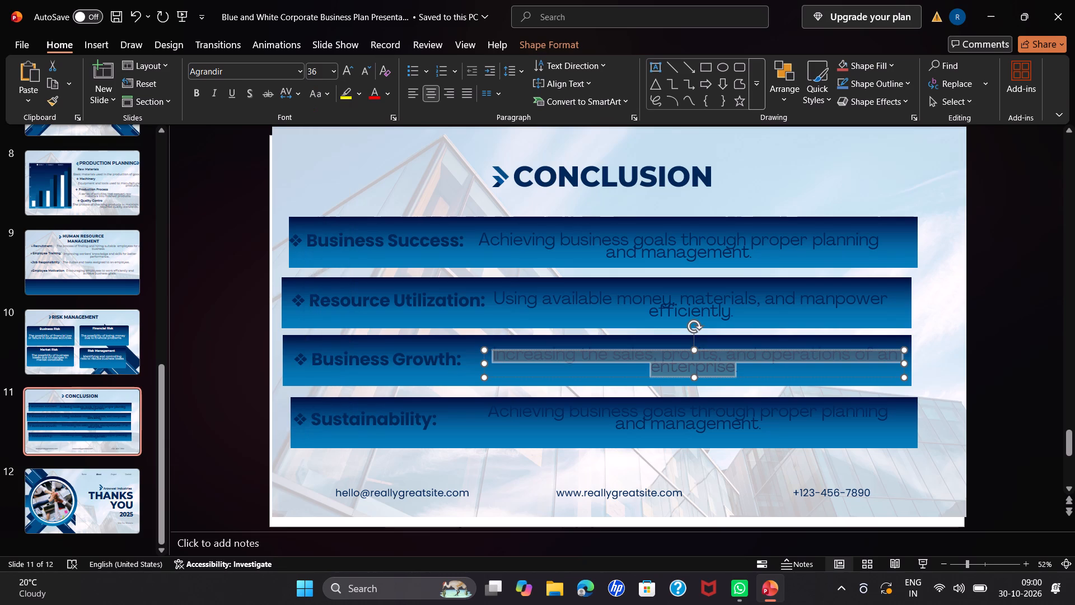
Widen the "Business Growth:" sentence's text box toward its heading, so that its edge slightly overlaps the heading's colon.
left_click_drag(484, 366, 483, 366)
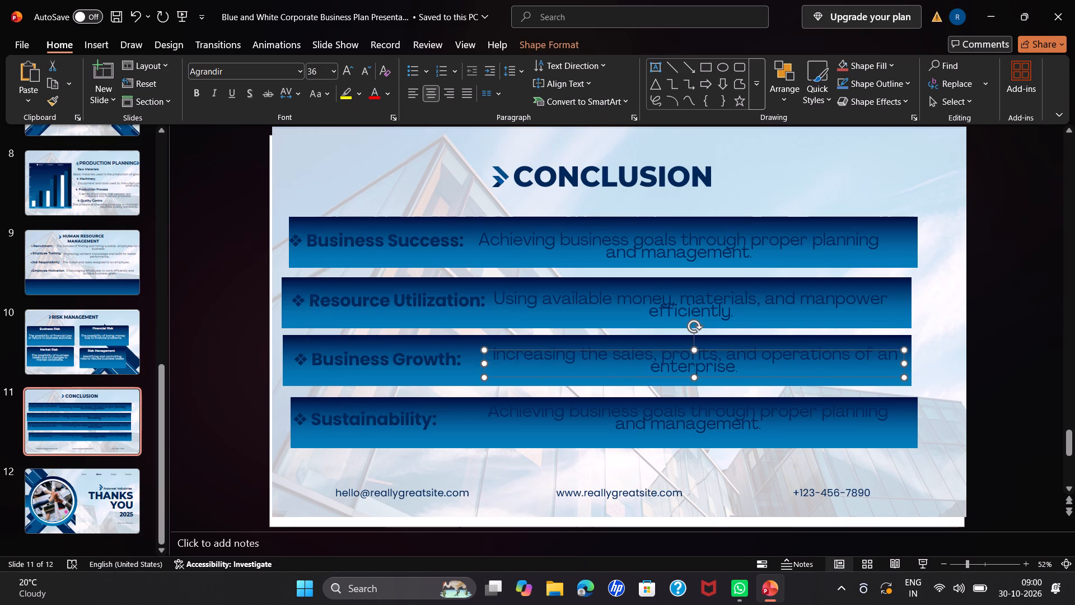
left_click_drag(483, 366, 462, 369)
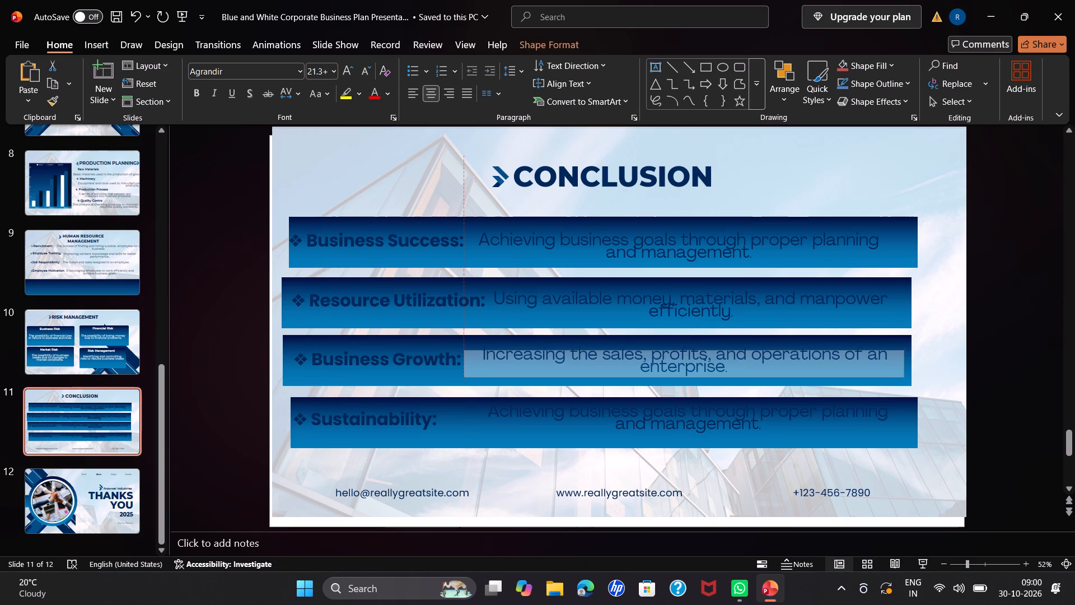
left_click_drag(462, 369, 457, 370)
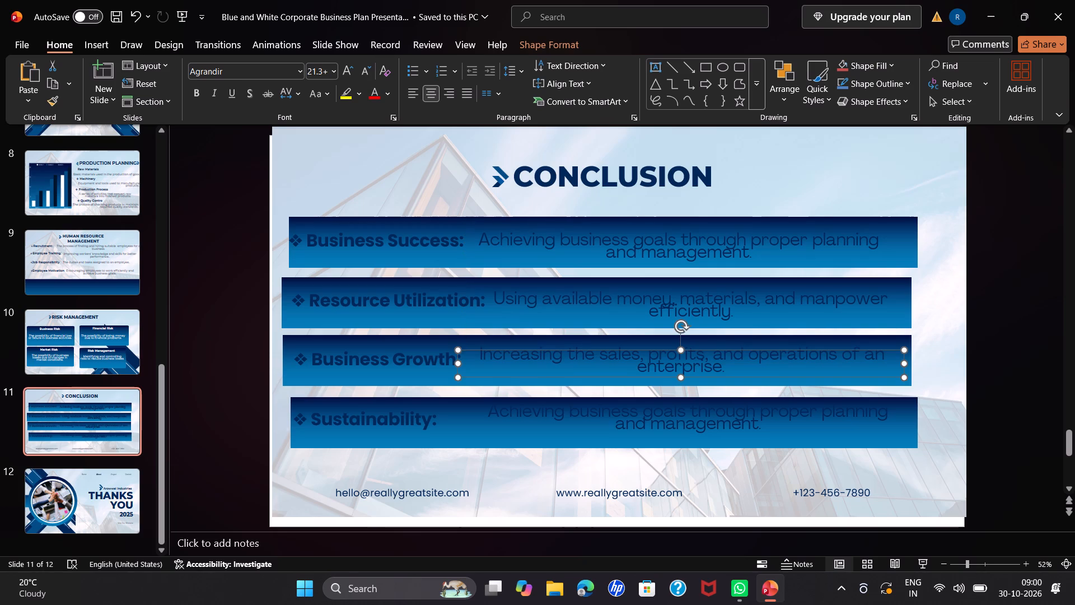
left_click(930, 319)
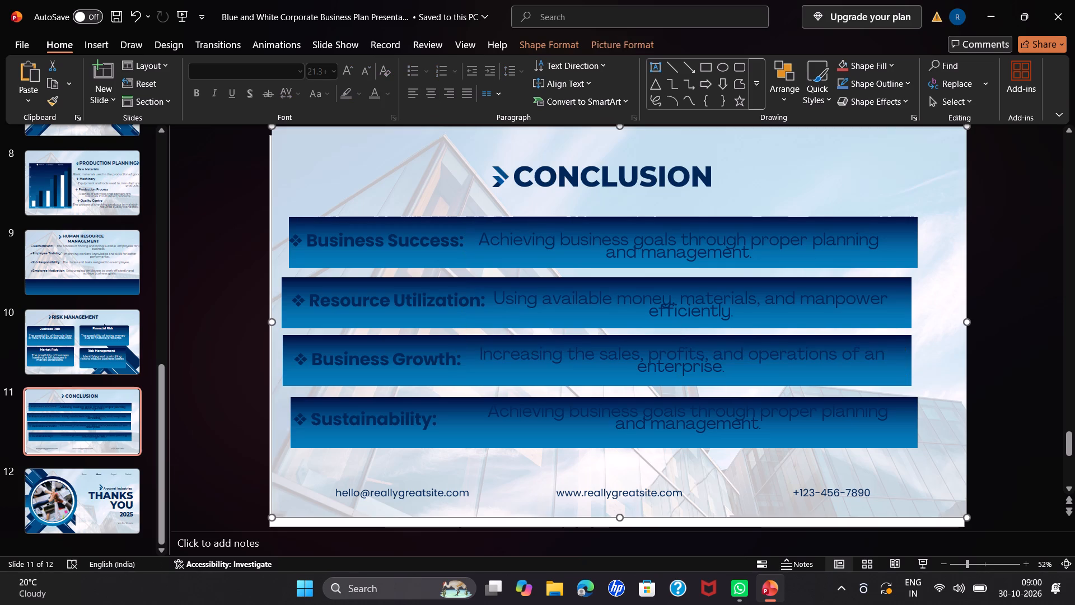
Delete the duplicated "Achieving business goals through proper planning and management." sentence beside "Sustainability:", keeping its text box.
left_click_drag(887, 414, 756, 419)
left_click(776, 422)
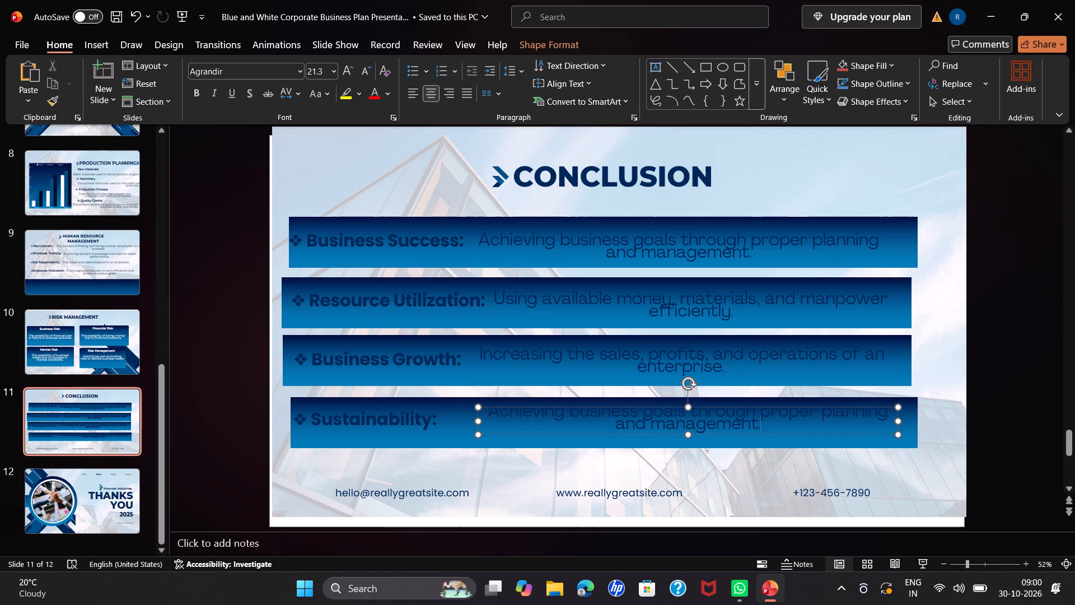
left_click_drag(490, 412, 779, 420)
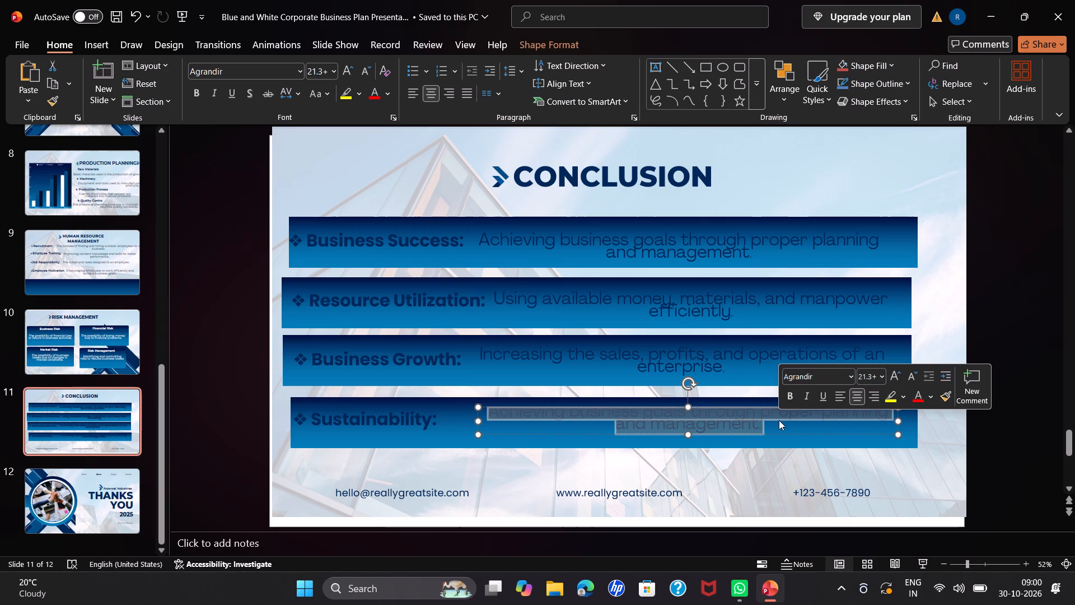
key("BackSpace")
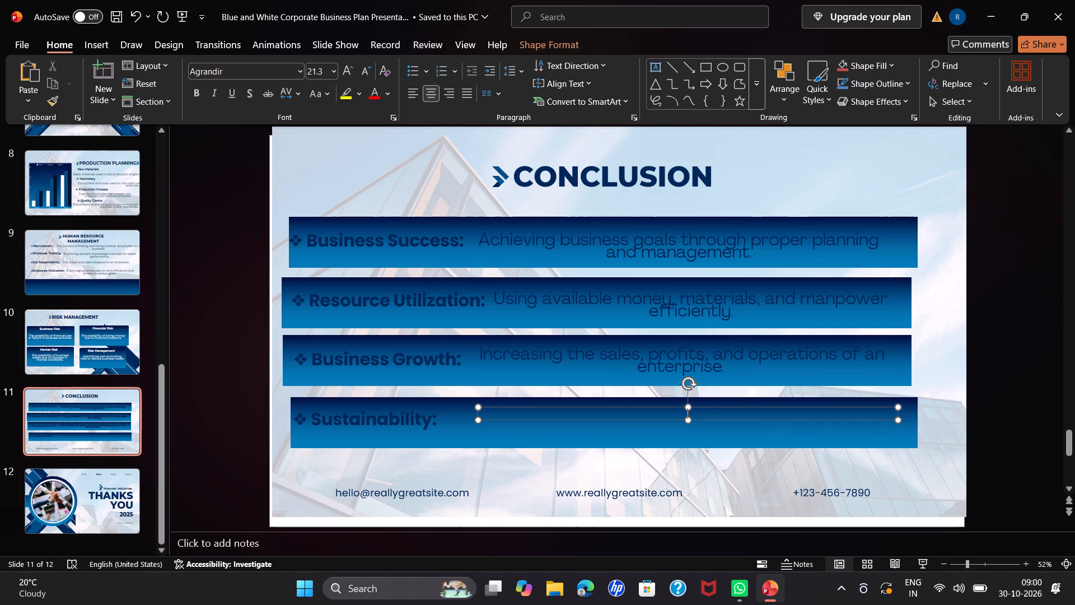
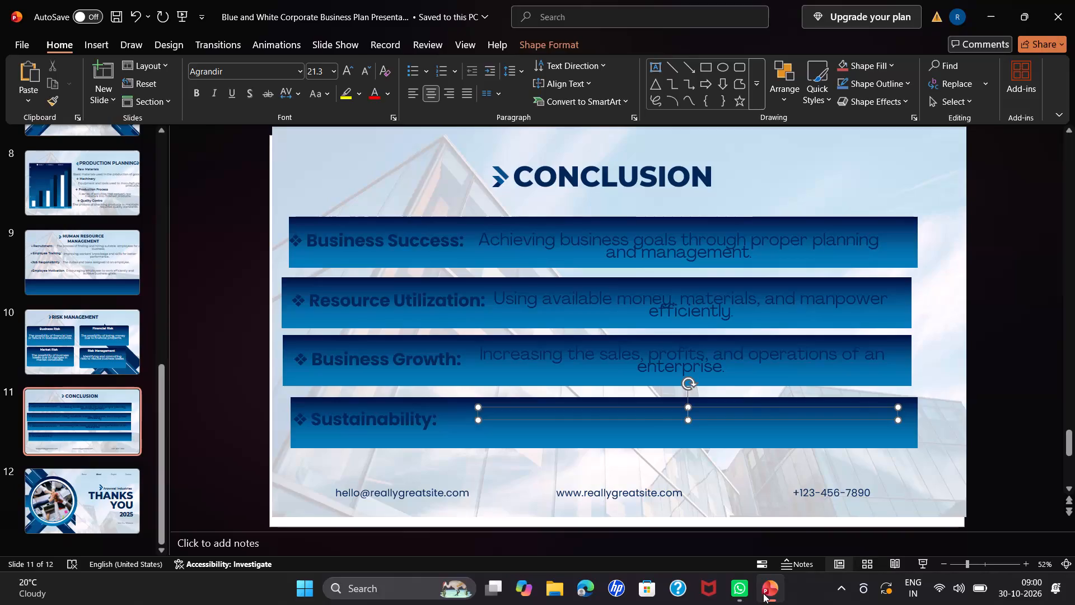
Paste "Maintaining business operations and success over a long period." into the empty text box beside the "Sustainability:" heading.
key("ctrl+v")
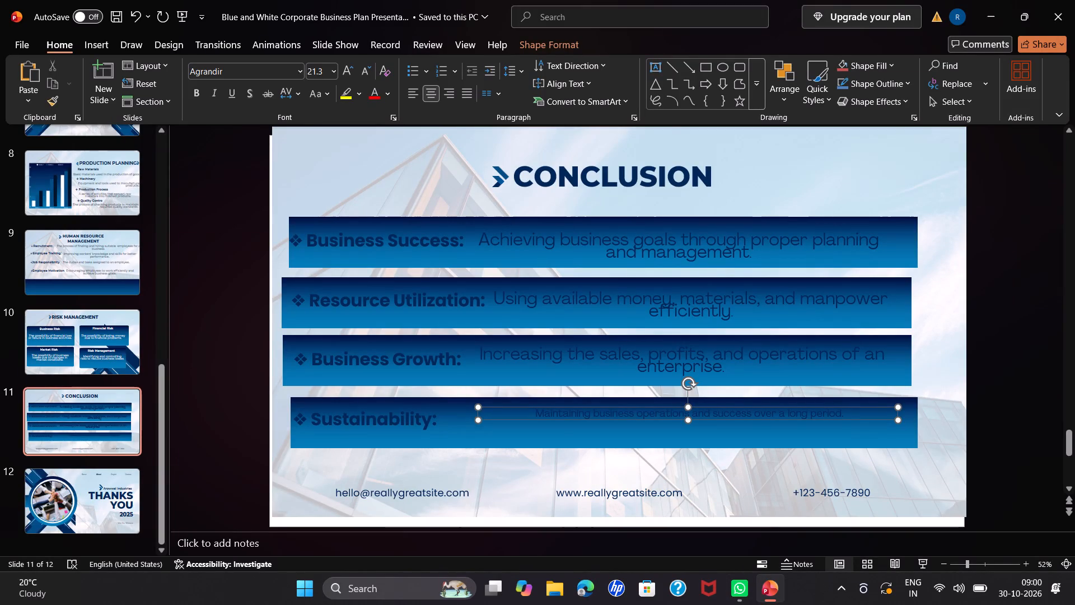
Select the whole "Maintaining business operations" sentence on the "Sustainability:" bar and open its font size choices.
left_click_drag(840, 411, 548, 411)
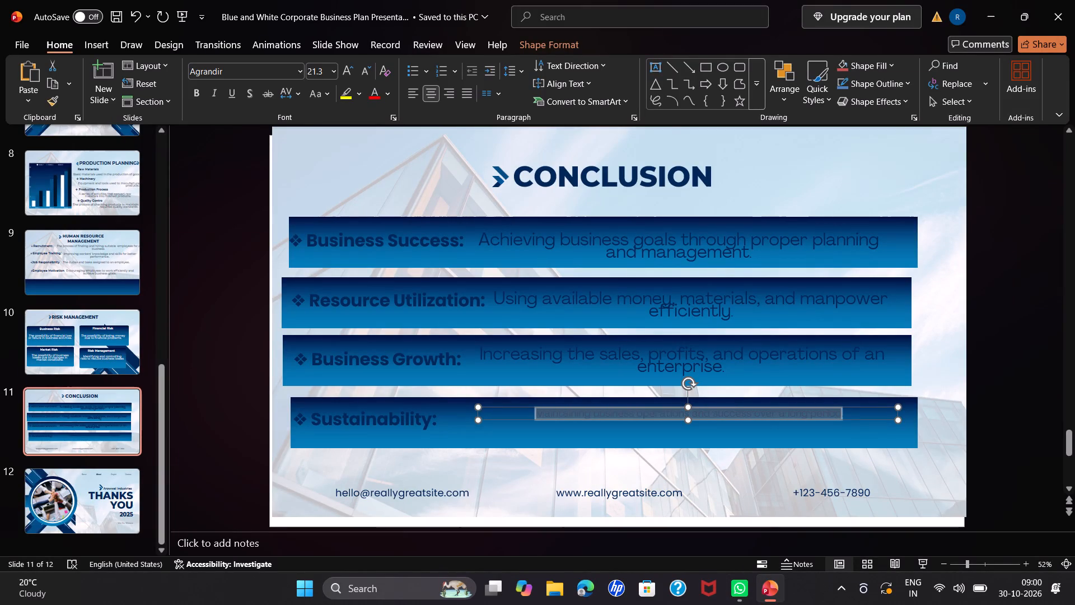
left_click_drag(548, 411, 542, 411)
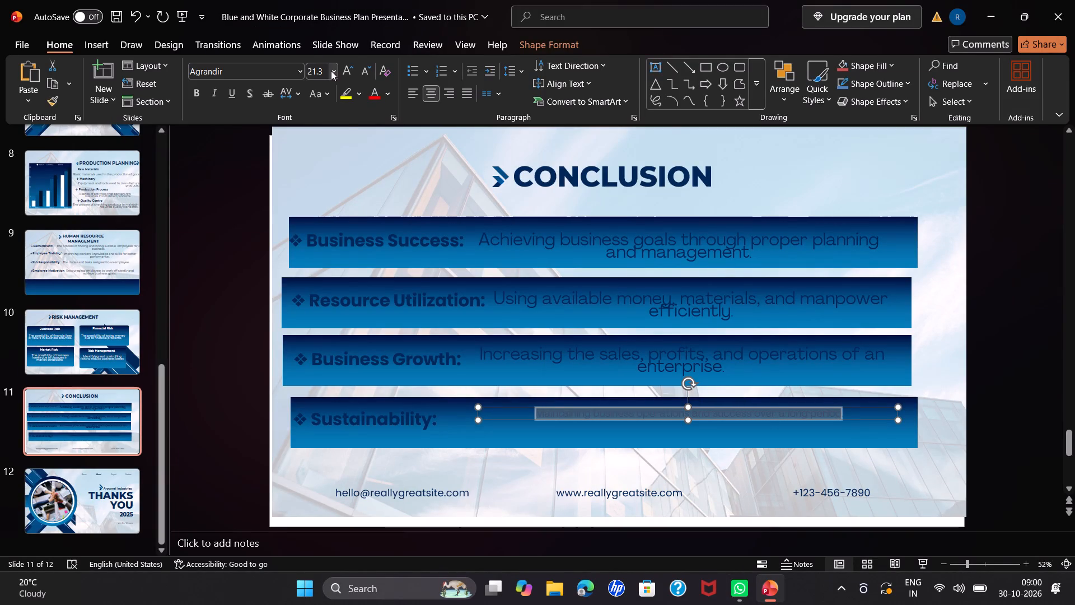
left_click(331, 71)
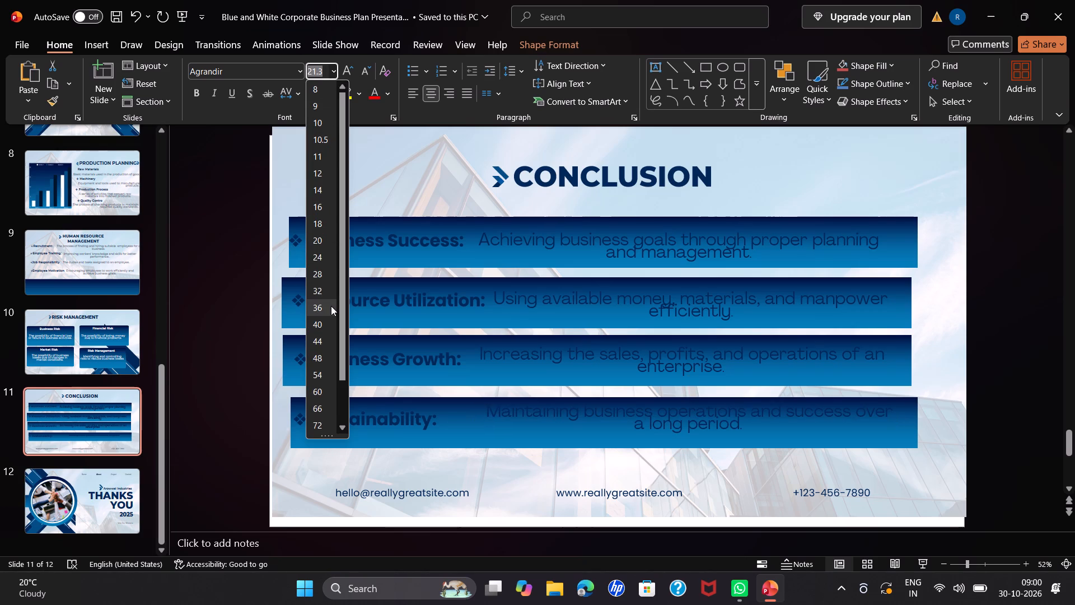
Set the font size of the "Maintaining business operations" sentence to 36.
left_click(331, 305)
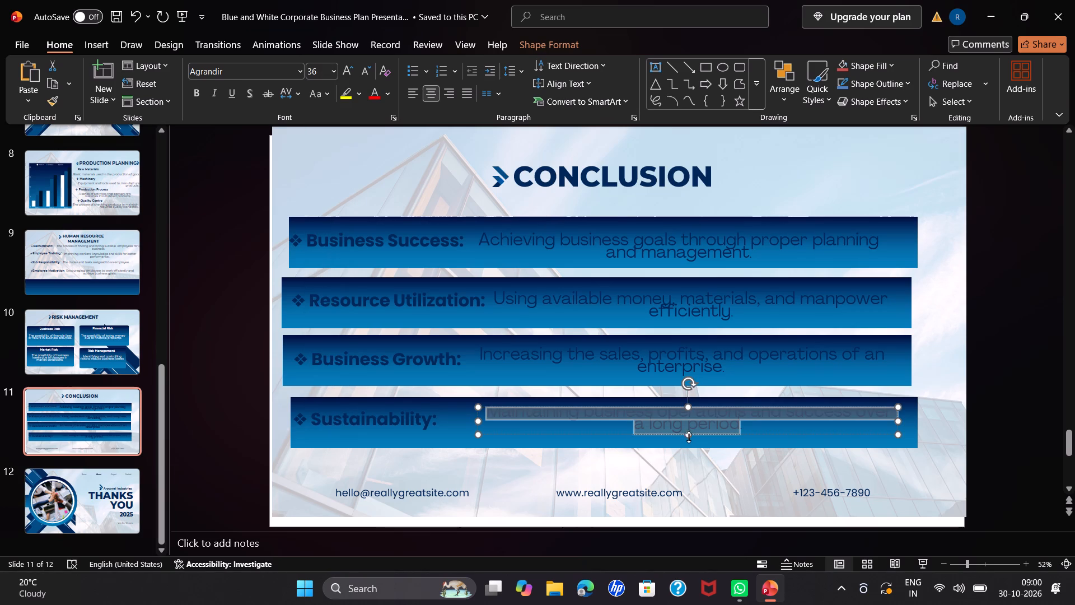
Move the "Maintaining business operations" text box slightly down and left so both lines sit inside the "Sustainability:" bar.
left_click_drag(695, 436, 695, 448)
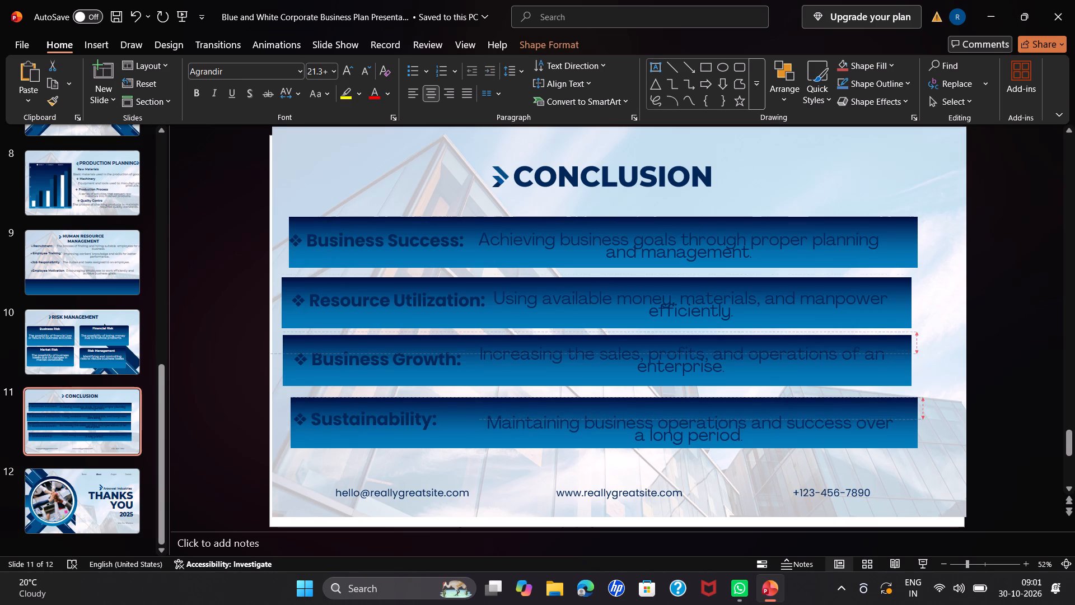
left_click_drag(695, 448, 686, 445)
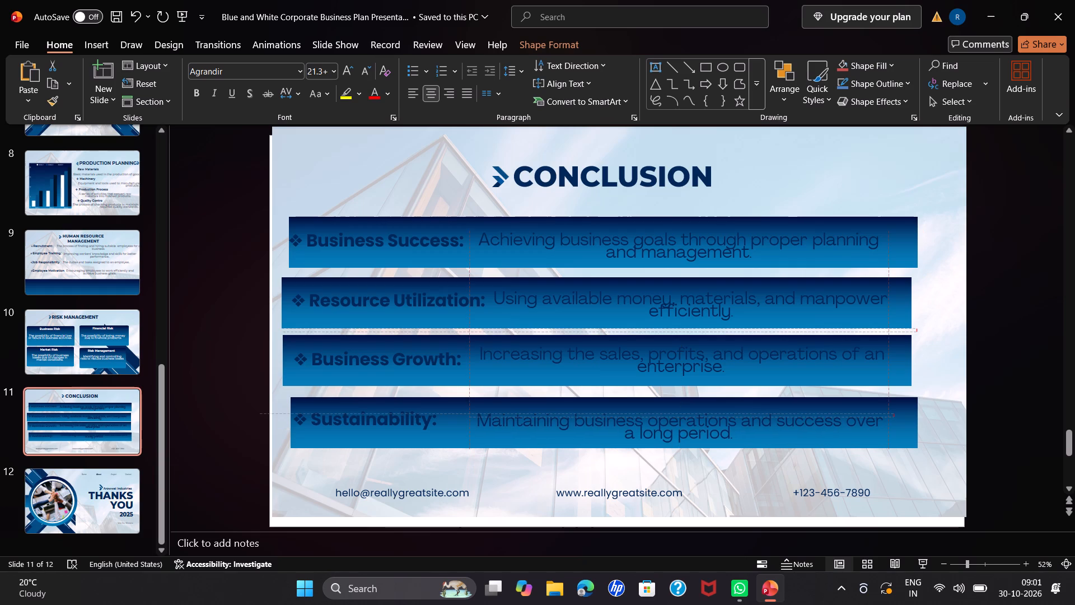
left_click_drag(686, 445, 685, 443)
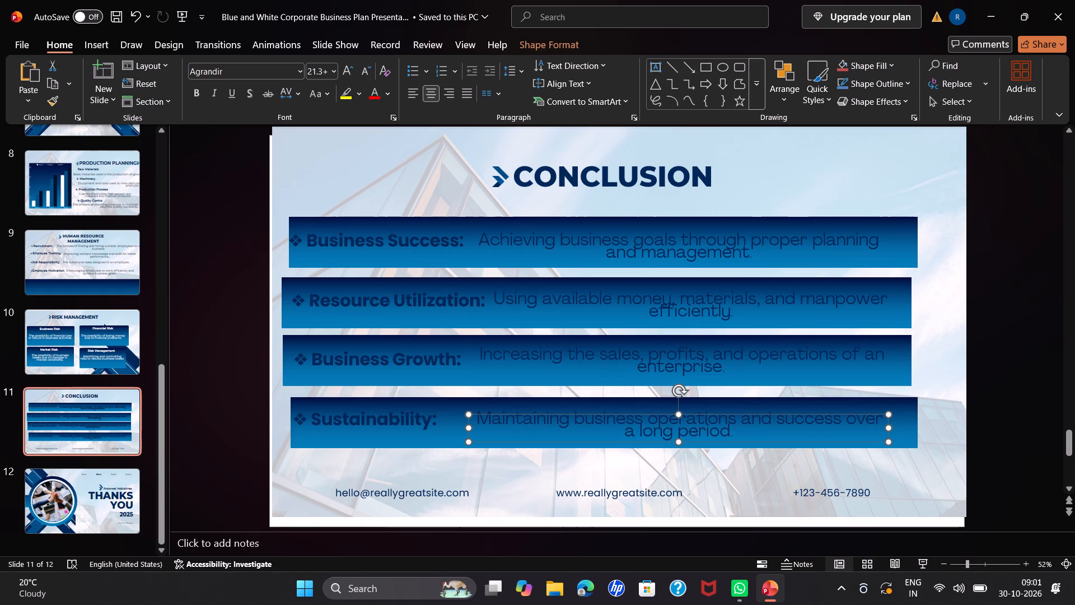
Move the "Resource Utilization:" blue bar slightly right and down so its ends line up with the "Business Success:" bar.
left_click(910, 304)
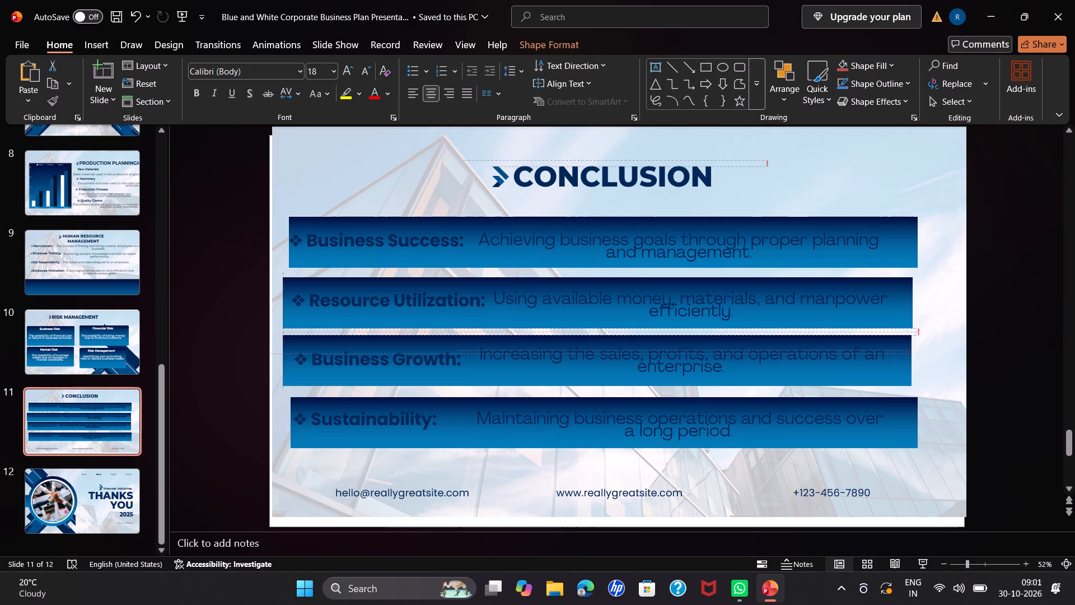
left_click_drag(909, 315, 912, 319)
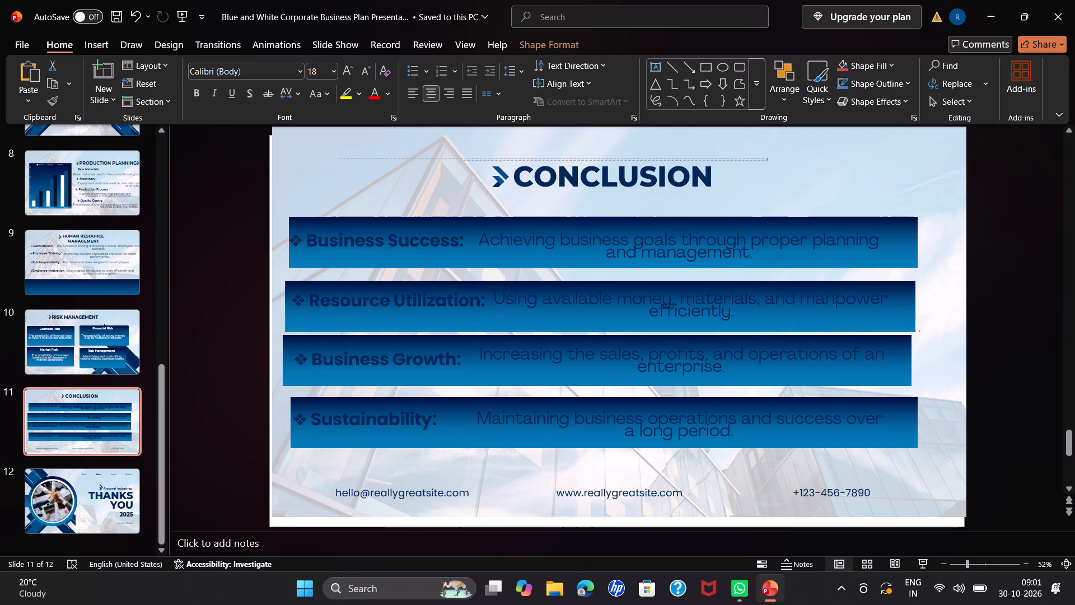
left_click_drag(912, 319, 909, 318)
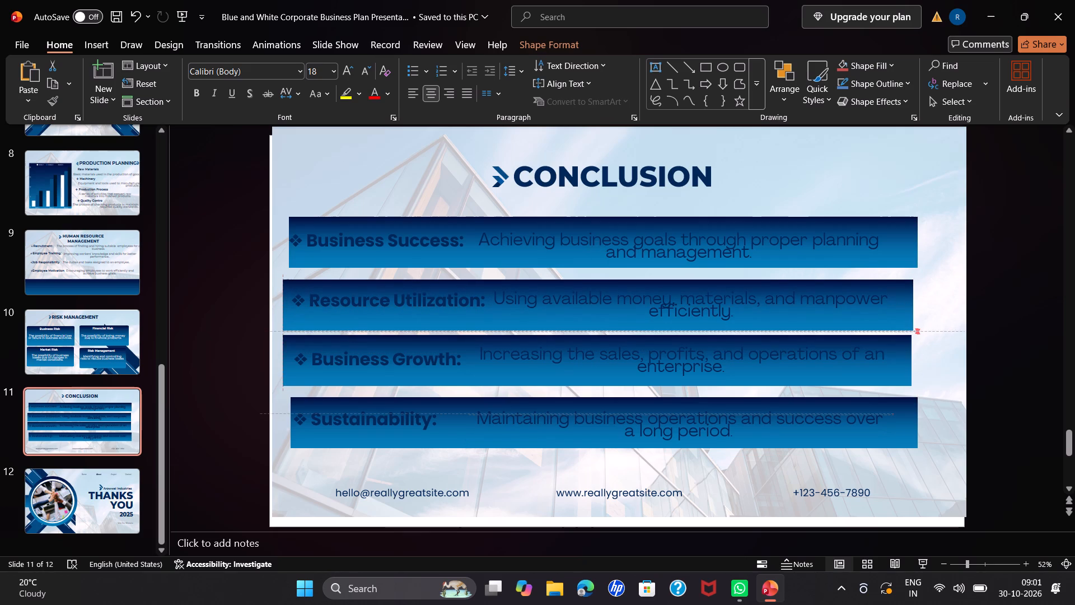
left_click_drag(909, 318, 915, 317)
left_click(952, 380)
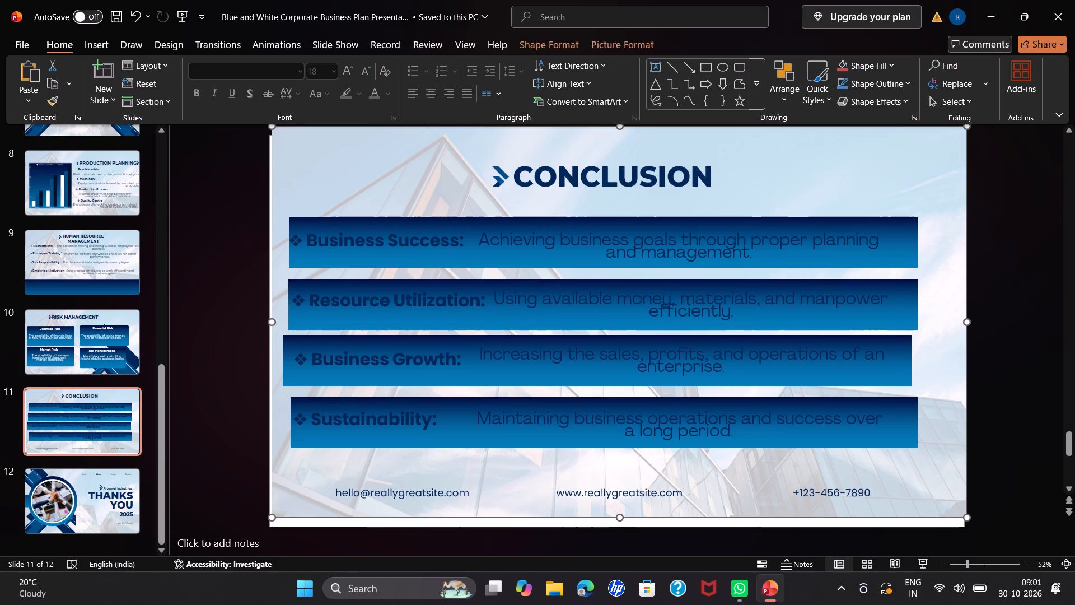
Move the "Business Growth:" blue bar slightly right and down, lining up its ends with the bars above and evening the gaps.
left_click(912, 370)
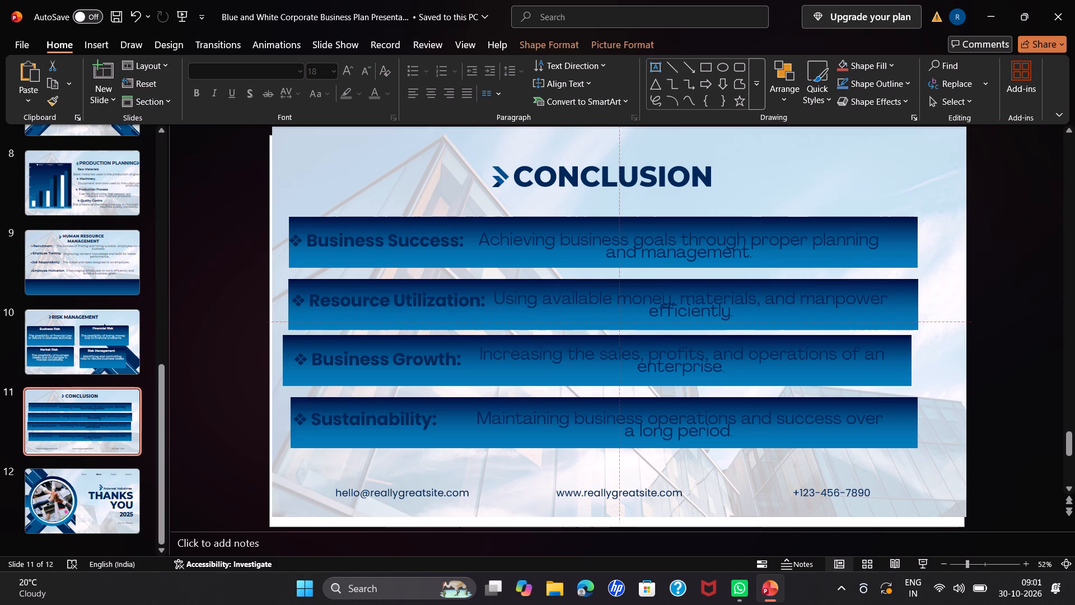
left_click_drag(910, 369, 916, 371)
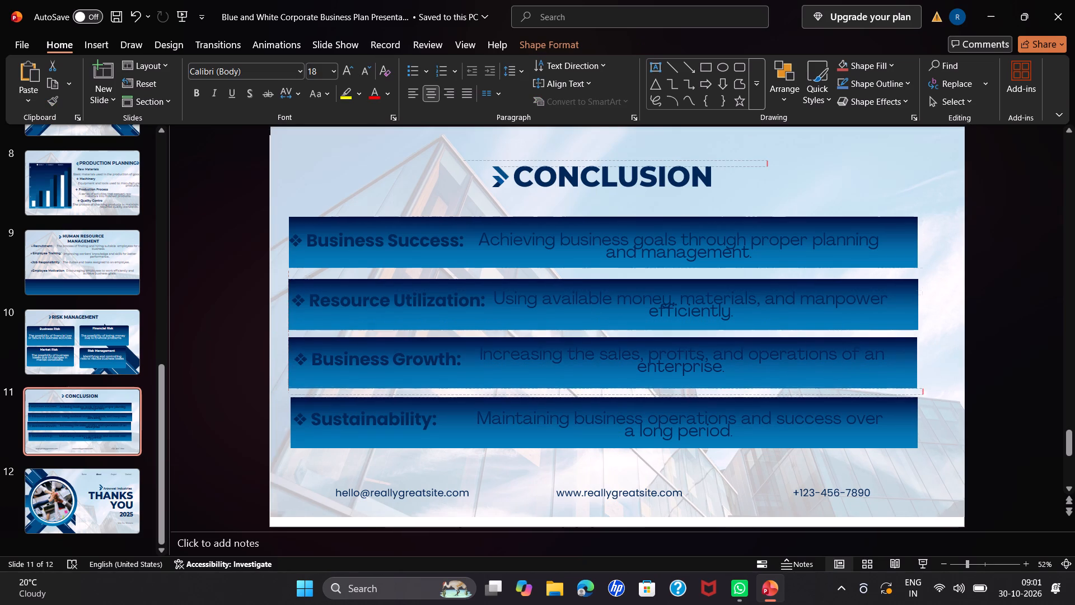
left_click_drag(916, 371, 917, 373)
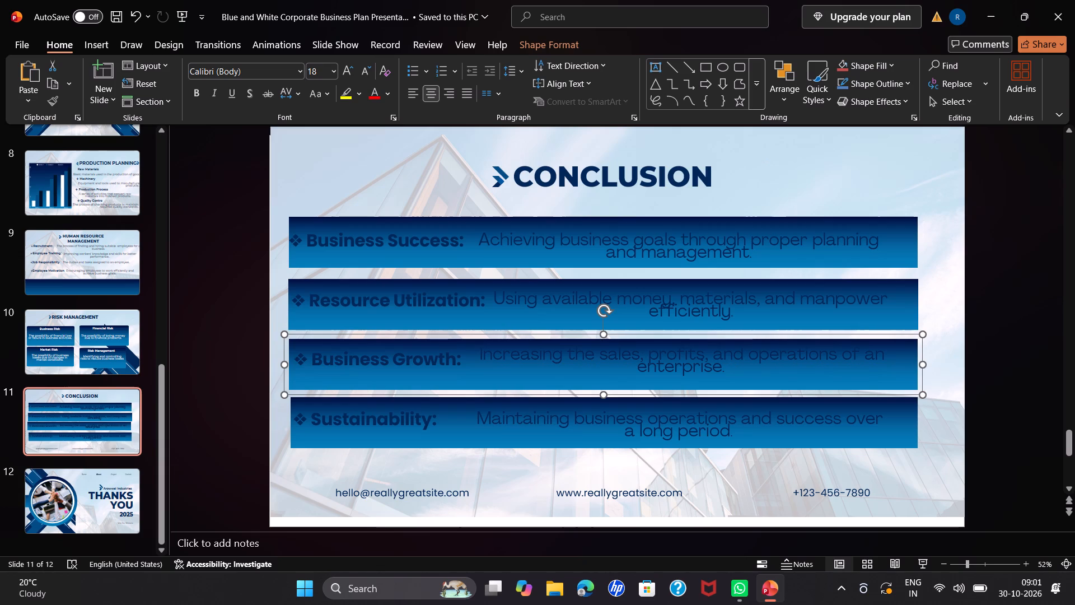
left_click(944, 475)
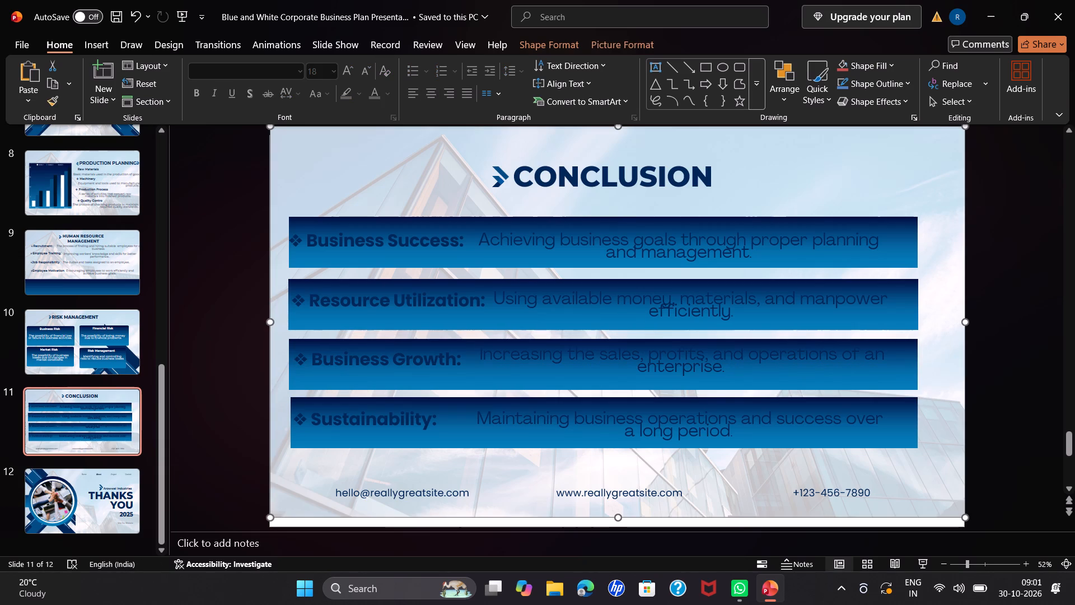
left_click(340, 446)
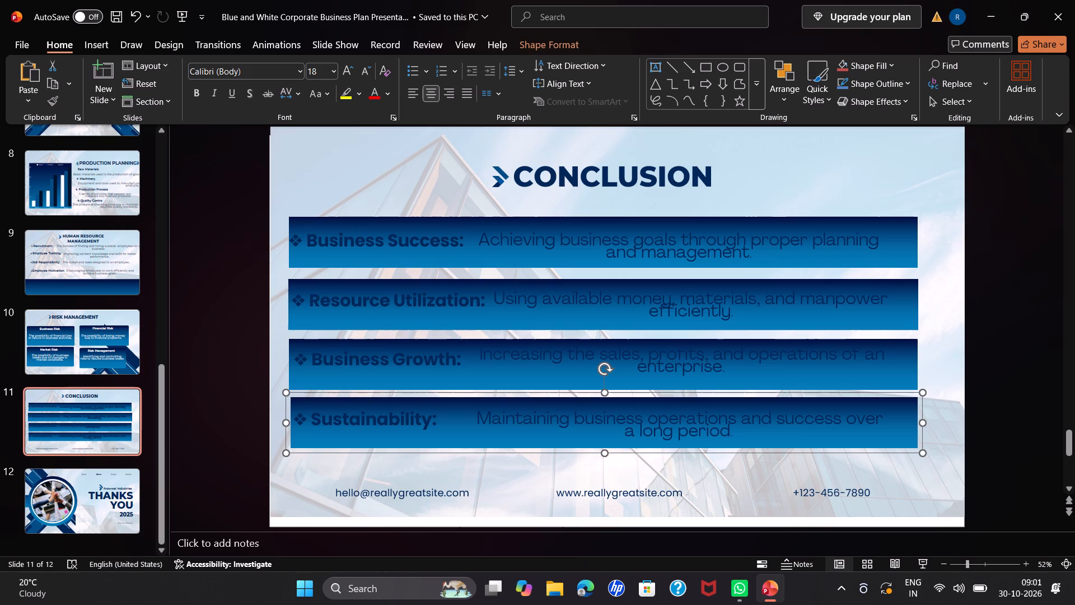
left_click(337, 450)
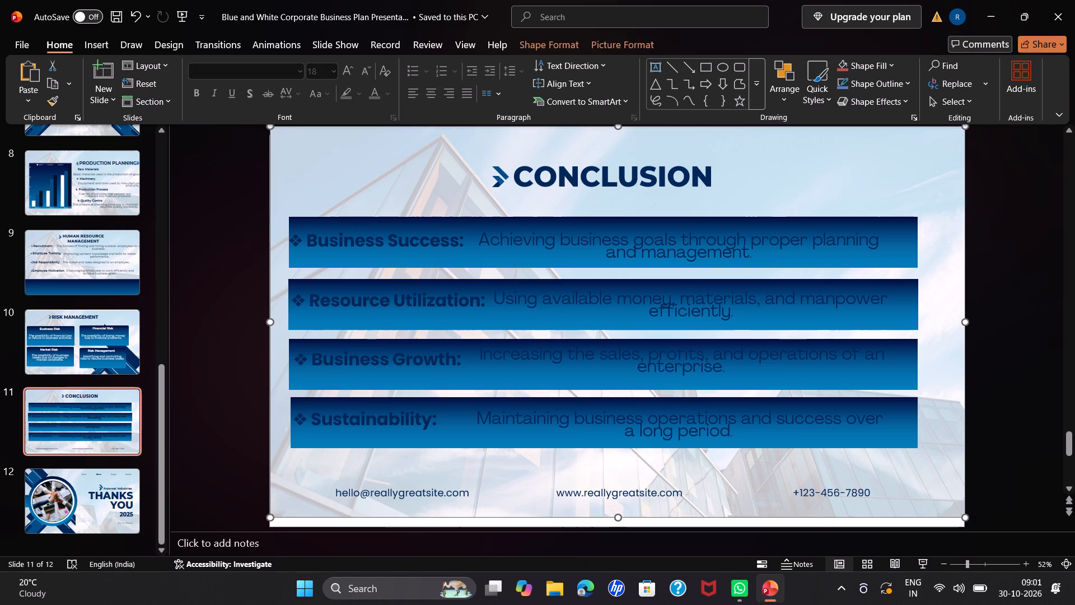
Delete the grouped footer holding the e-mail, website and phone placeholders at the bottom of the Conclusion slide.
left_click(352, 495)
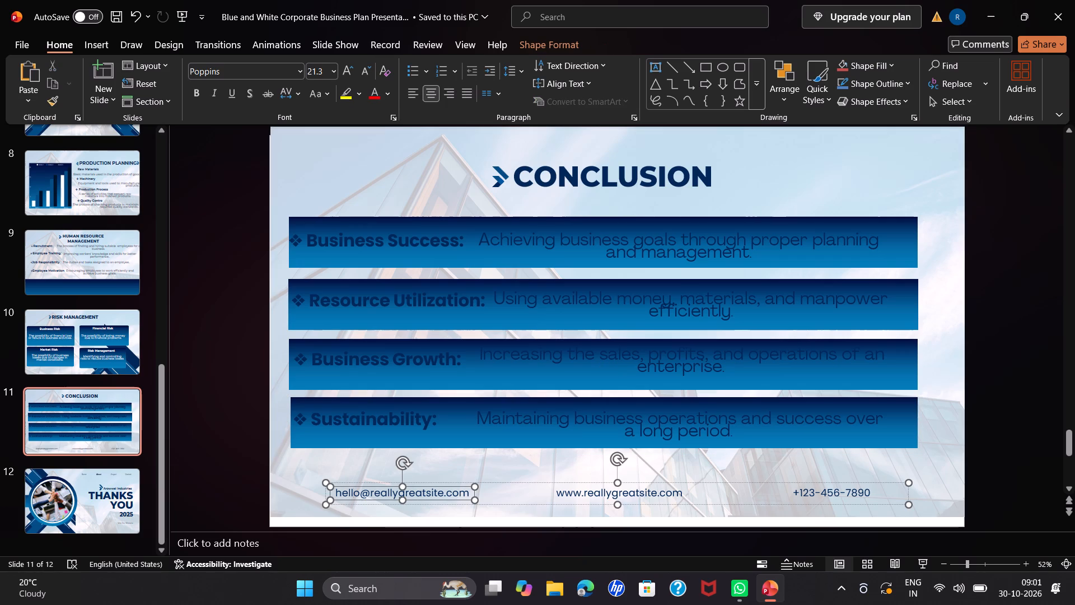
left_click(512, 481)
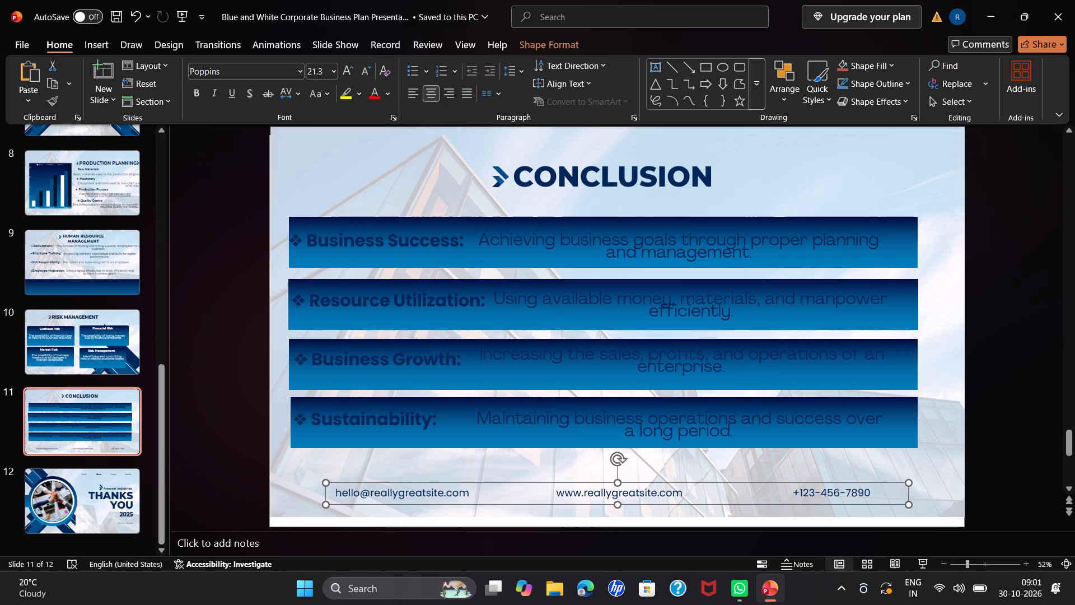
key("BackSpace")
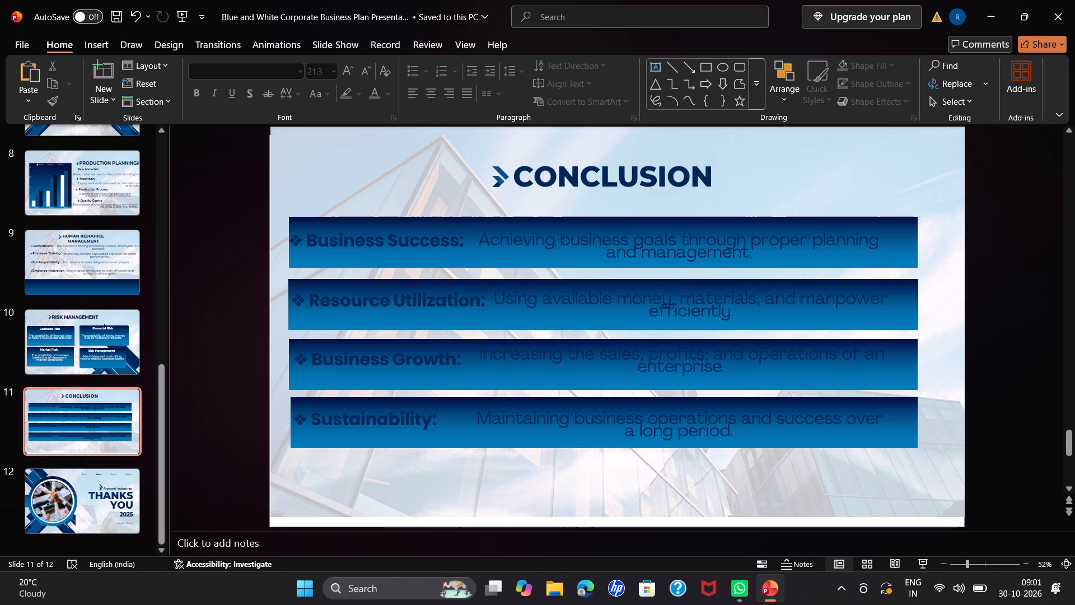
Change the font color of the whole "Achieving business goals" sentence on the "Business Success:" bar to white.
left_click(685, 246)
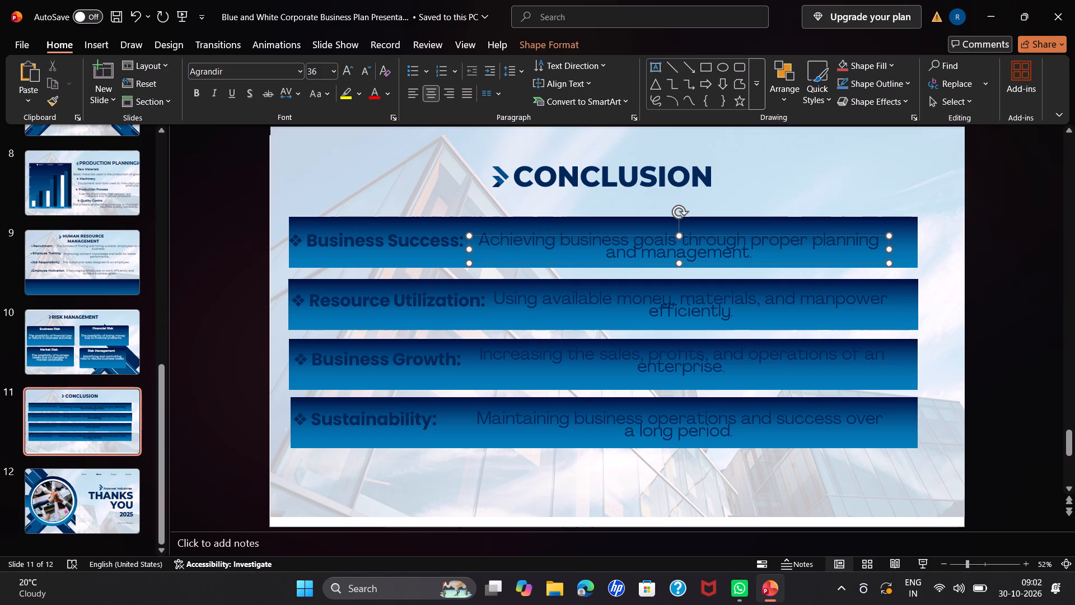
left_click_drag(746, 250, 606, 252)
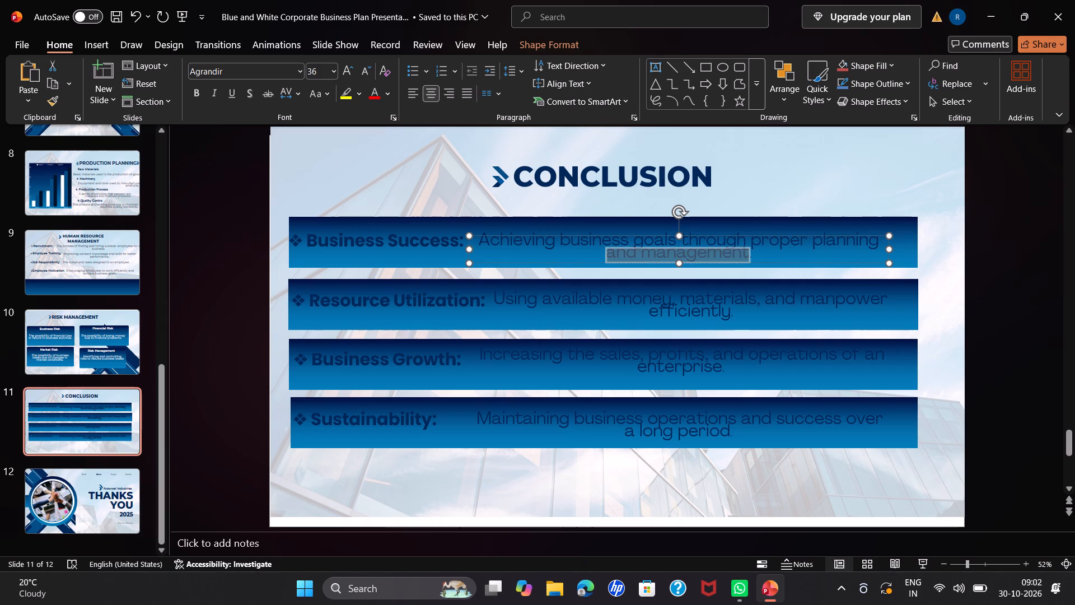
left_click_drag(606, 252, 478, 236)
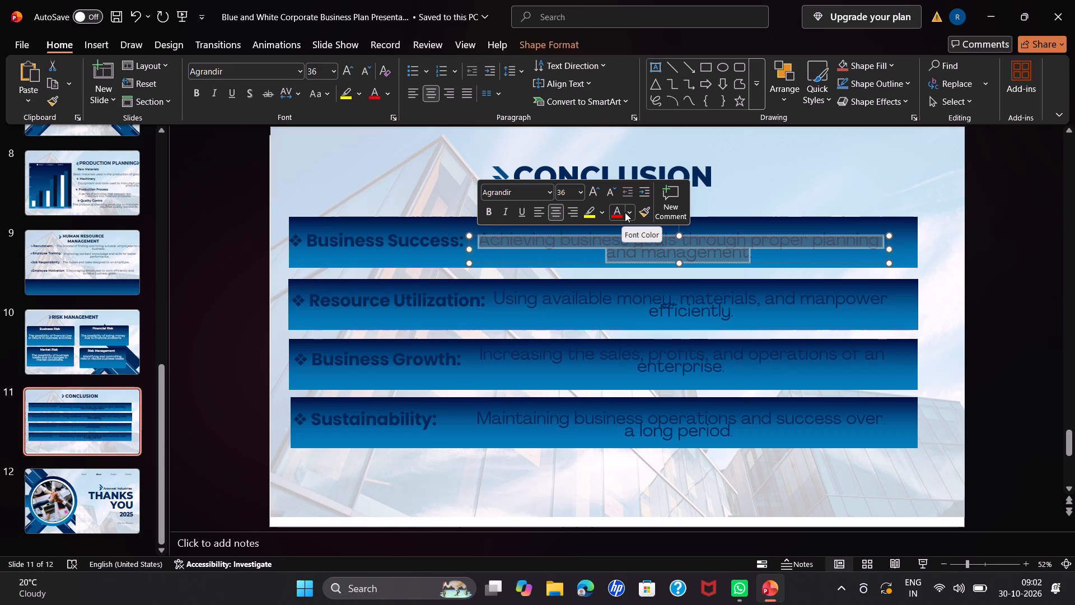
left_click(625, 212)
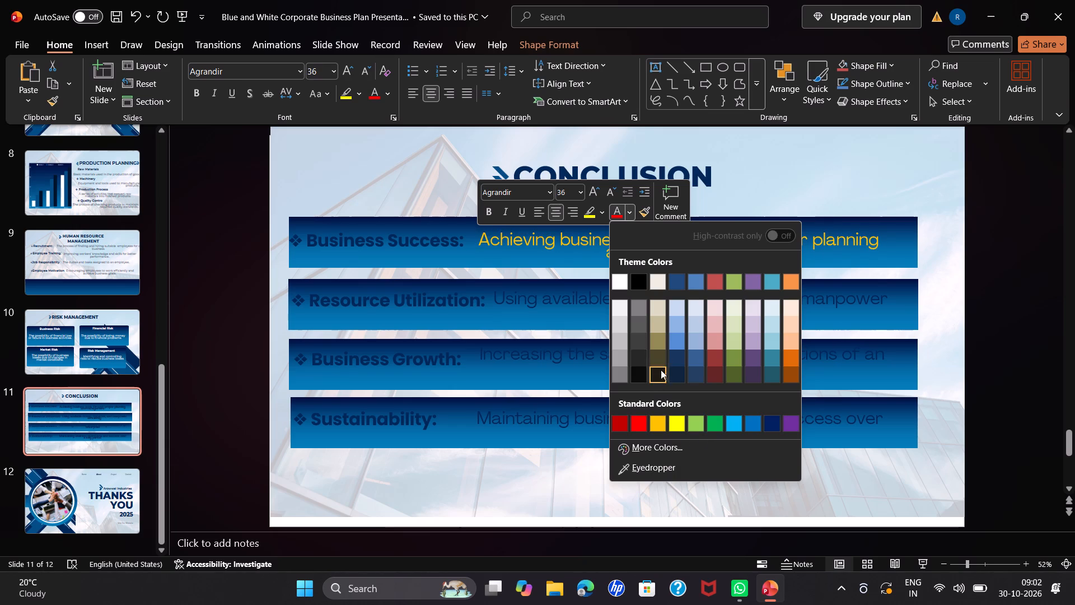
left_click(614, 285)
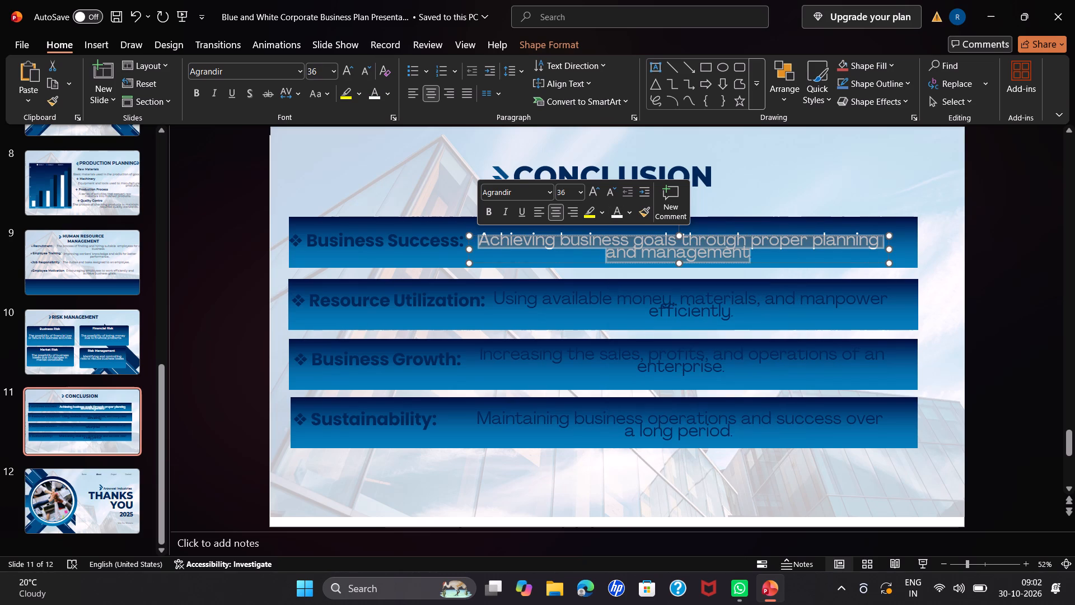
left_click(806, 169)
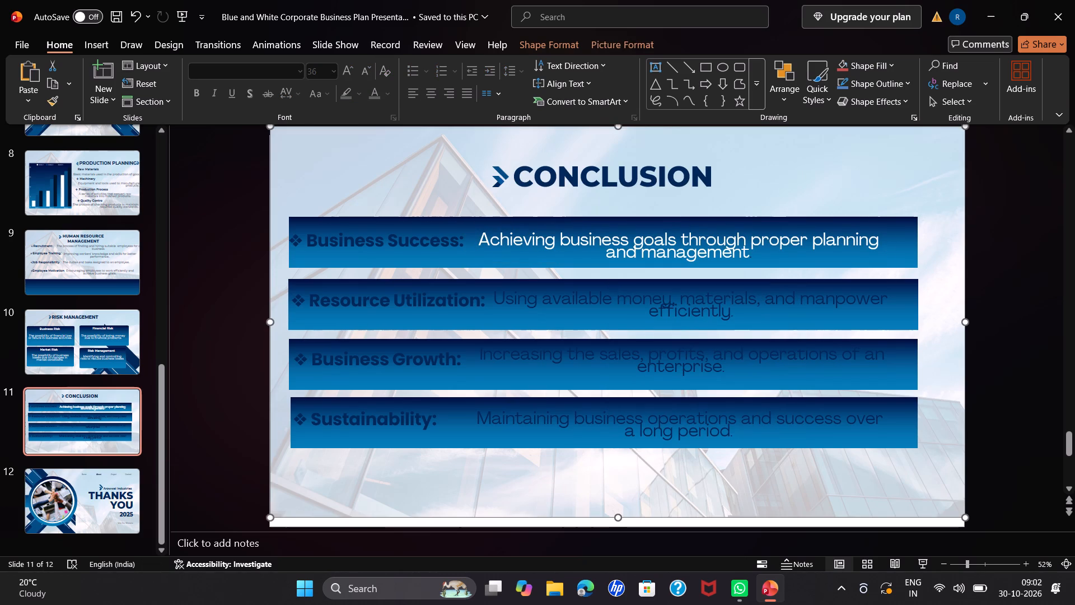
Change the font color of the whole "Using available money" sentence on the "Resource Utilization:" bar to white.
left_click_drag(494, 300, 520, 296)
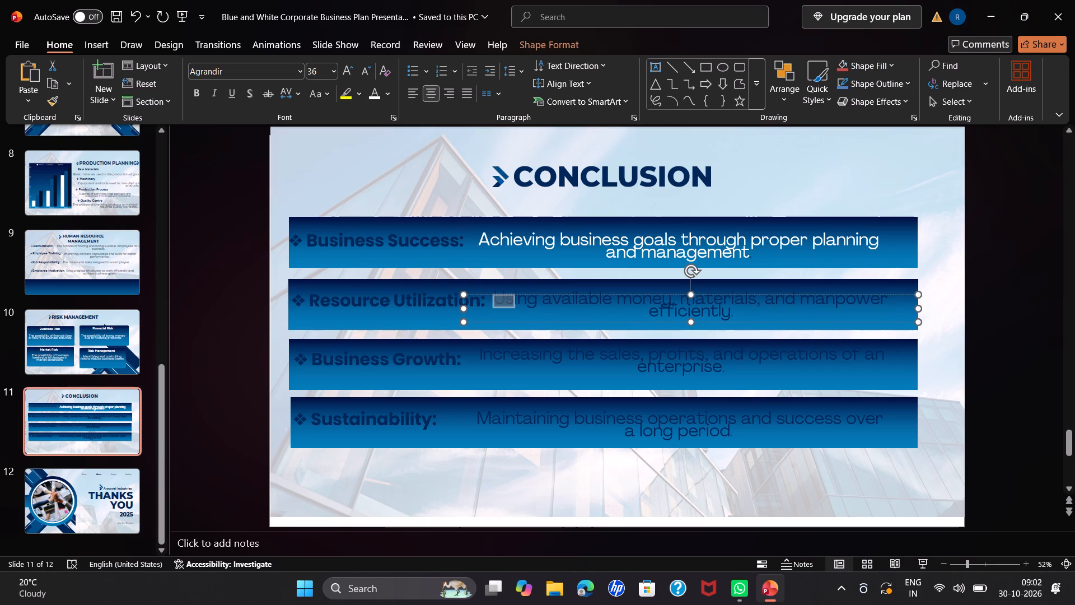
left_click_drag(520, 296, 880, 334)
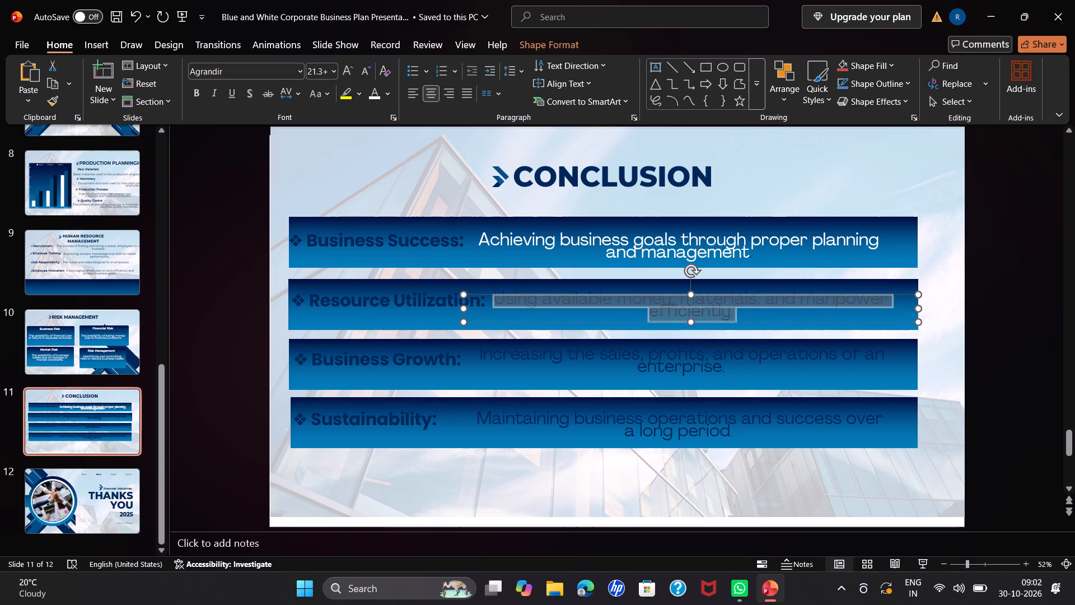
left_click_drag(880, 334, 880, 335)
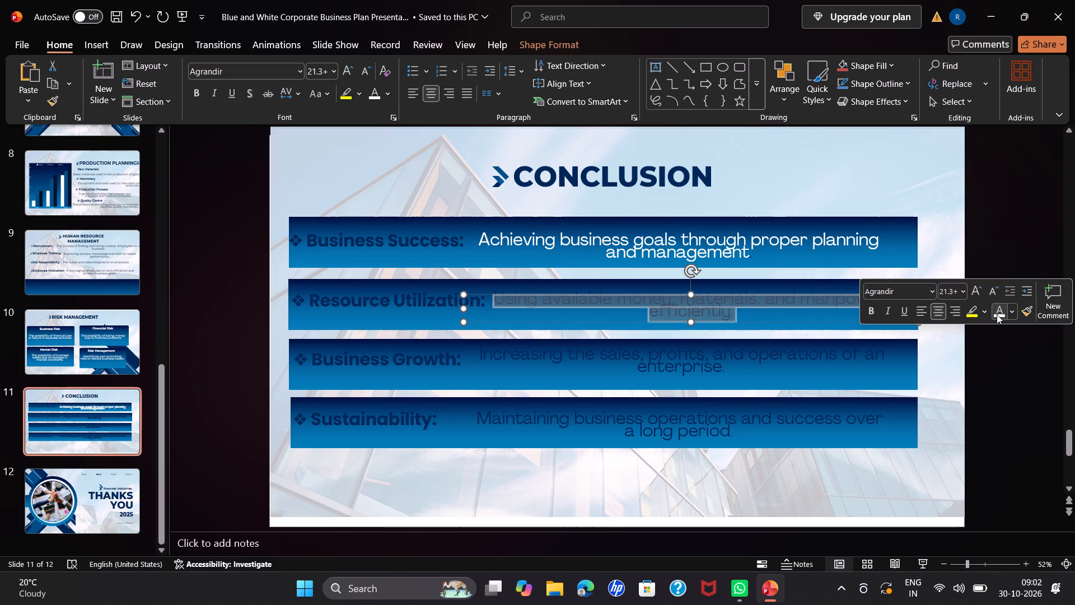
left_click(1009, 310)
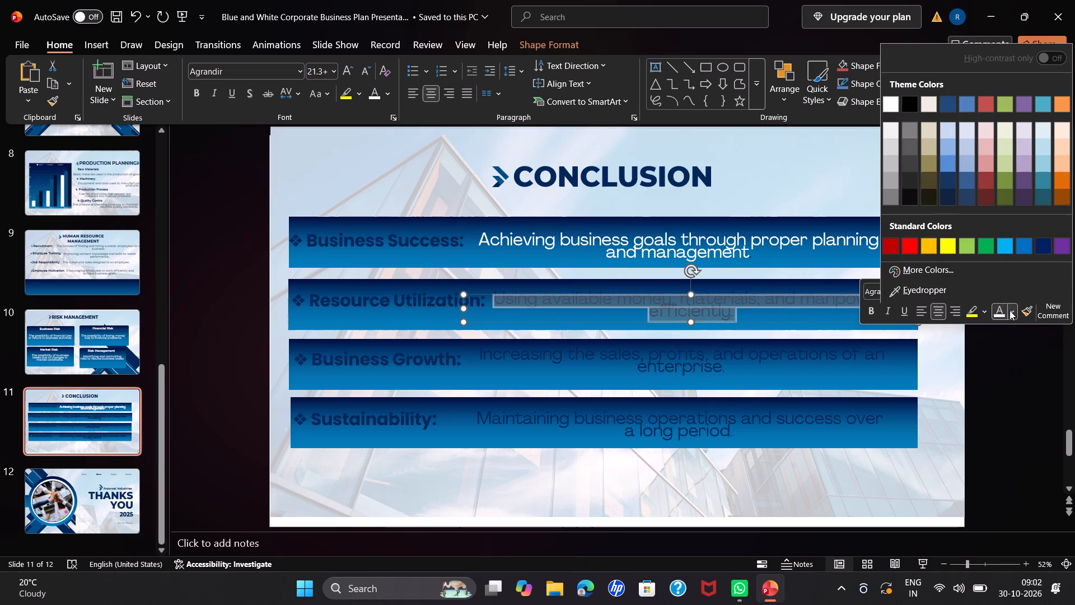
left_click(889, 101)
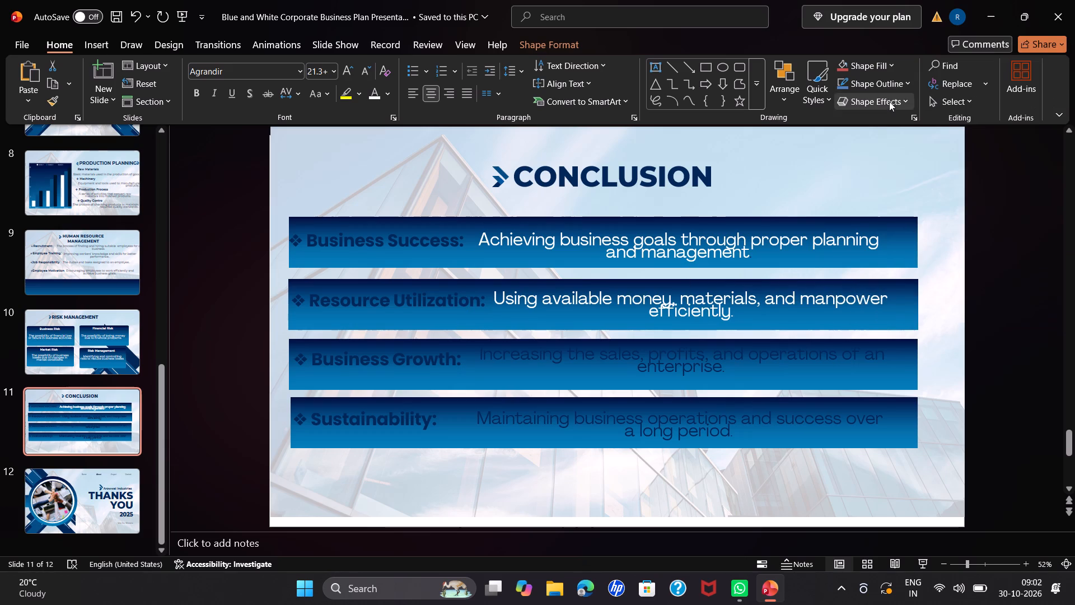
left_click(955, 306)
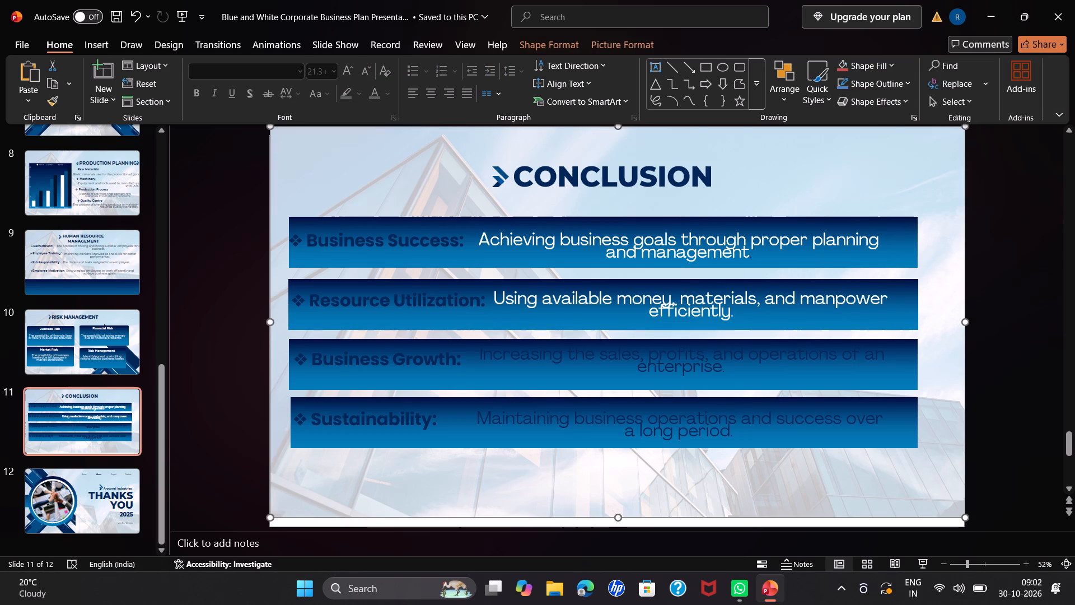
Change the font color of the whole "Increasing the sales" sentence on the "Business Growth:" bar to white.
left_click_drag(479, 355, 835, 365)
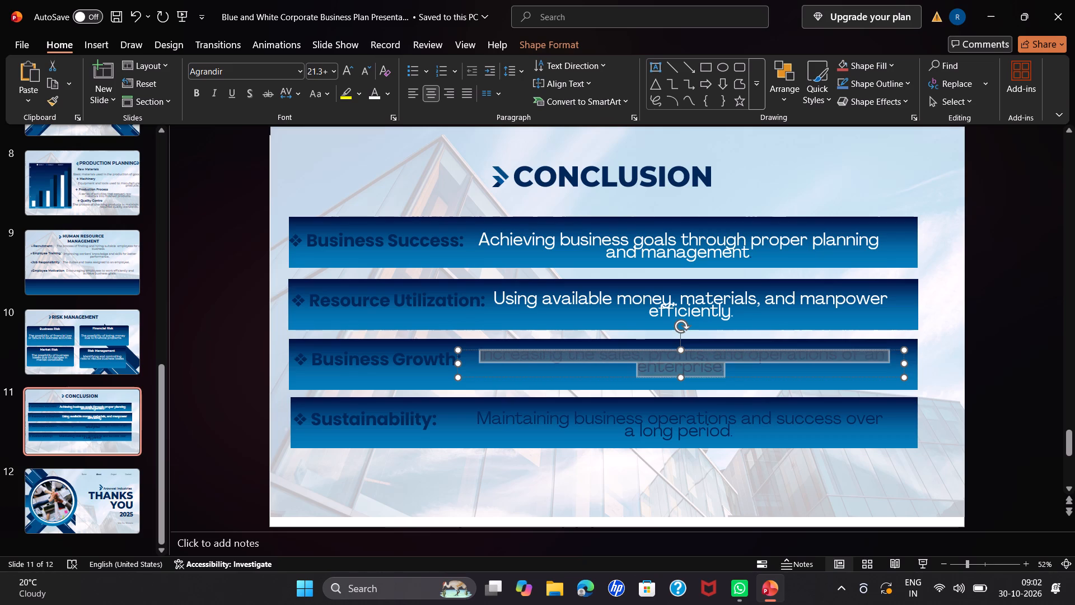
left_click_drag(835, 365, 917, 385)
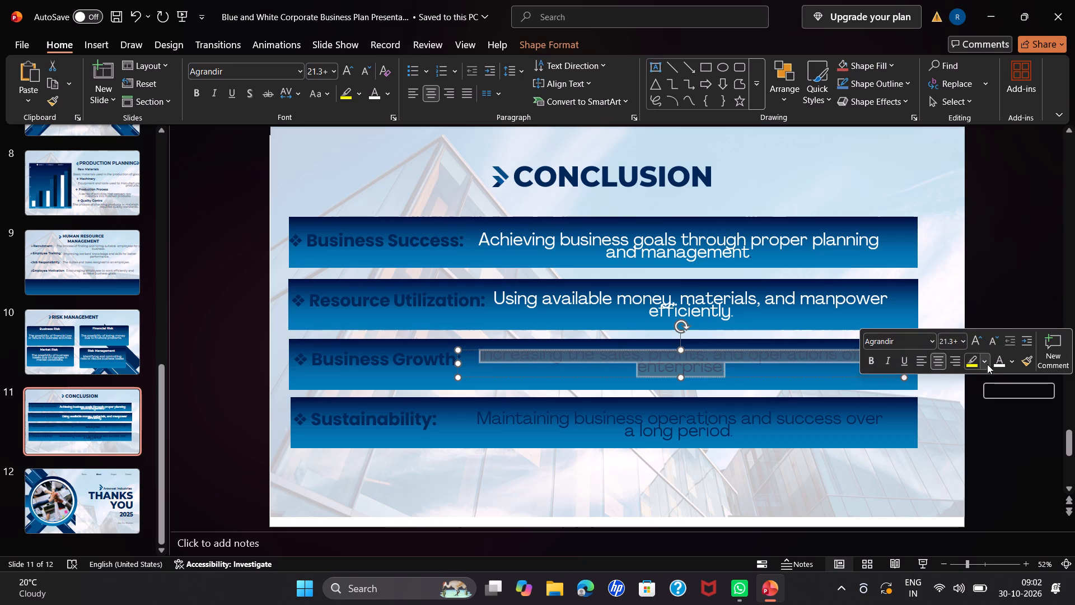
left_click(1011, 363)
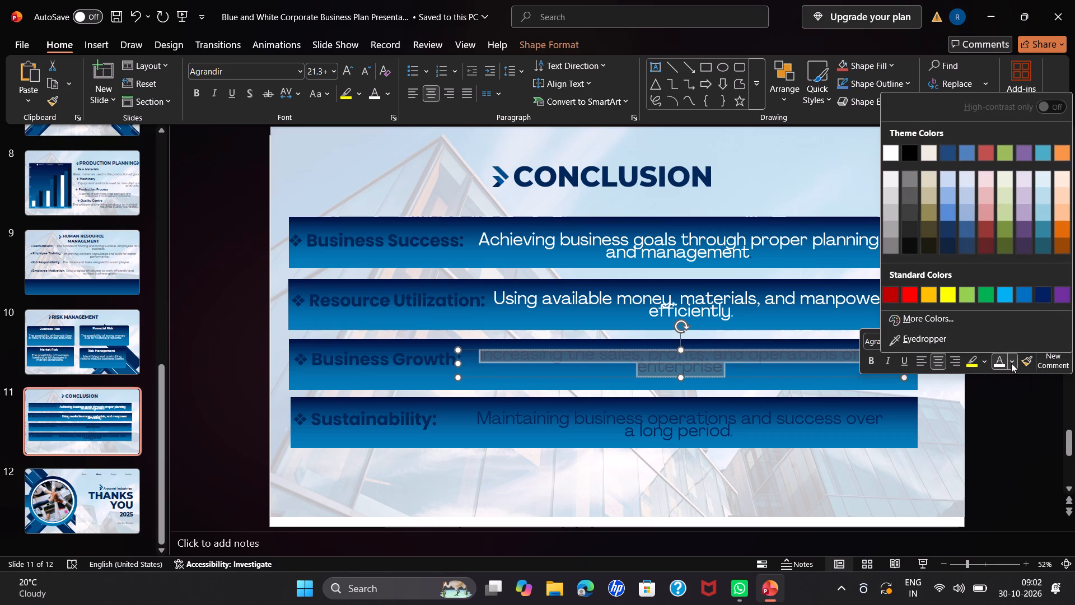
left_click(894, 152)
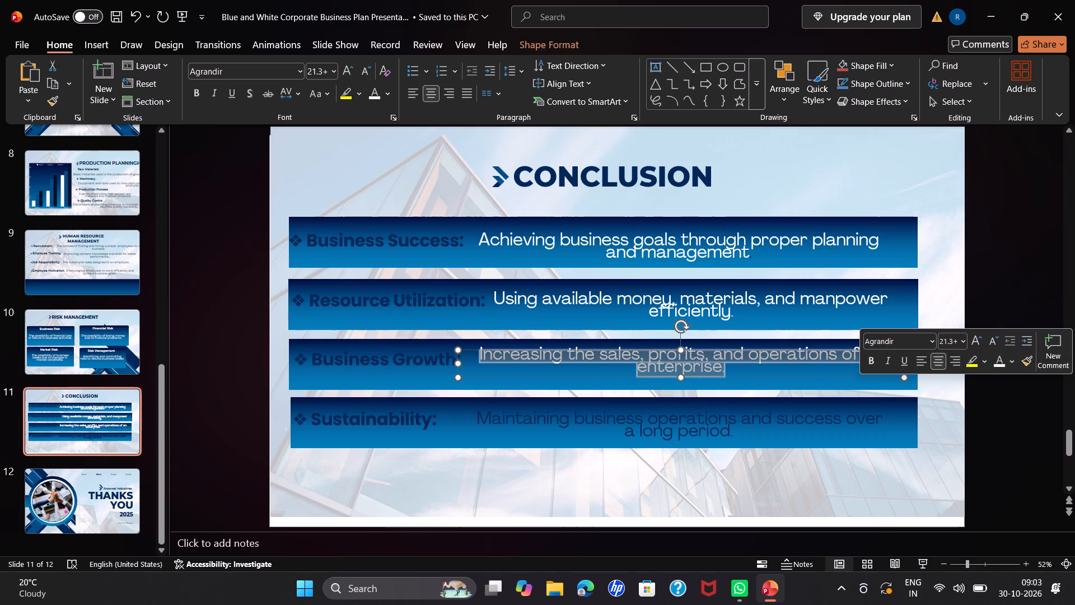
left_click(950, 257)
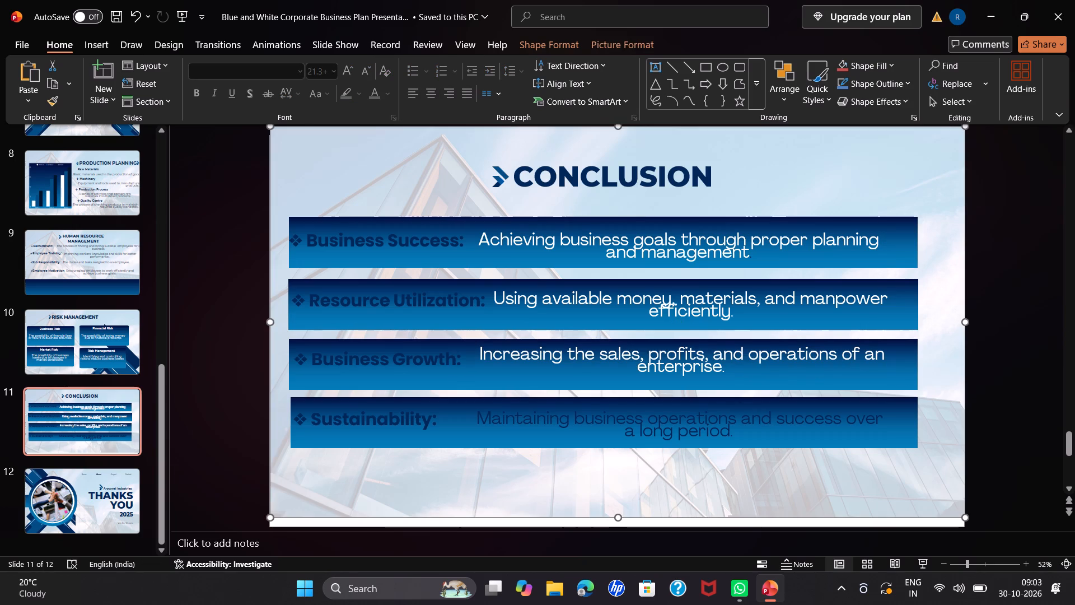
Change the font color of the whole "Maintaining business operations" sentence on the "Sustainability:" bar to white.
left_click_drag(881, 417, 855, 421)
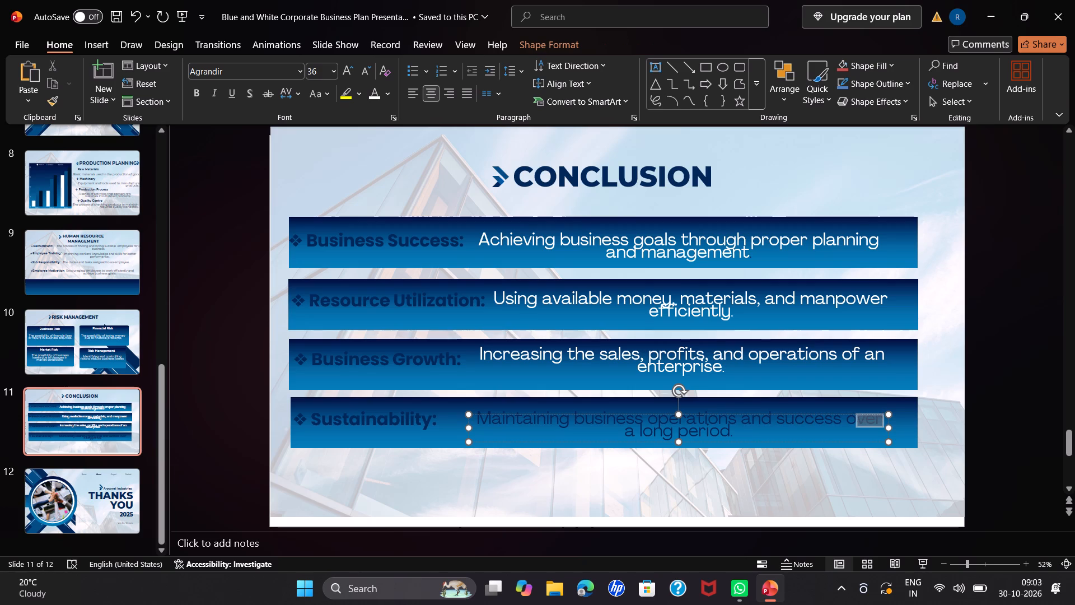
left_click_drag(855, 421, 483, 427)
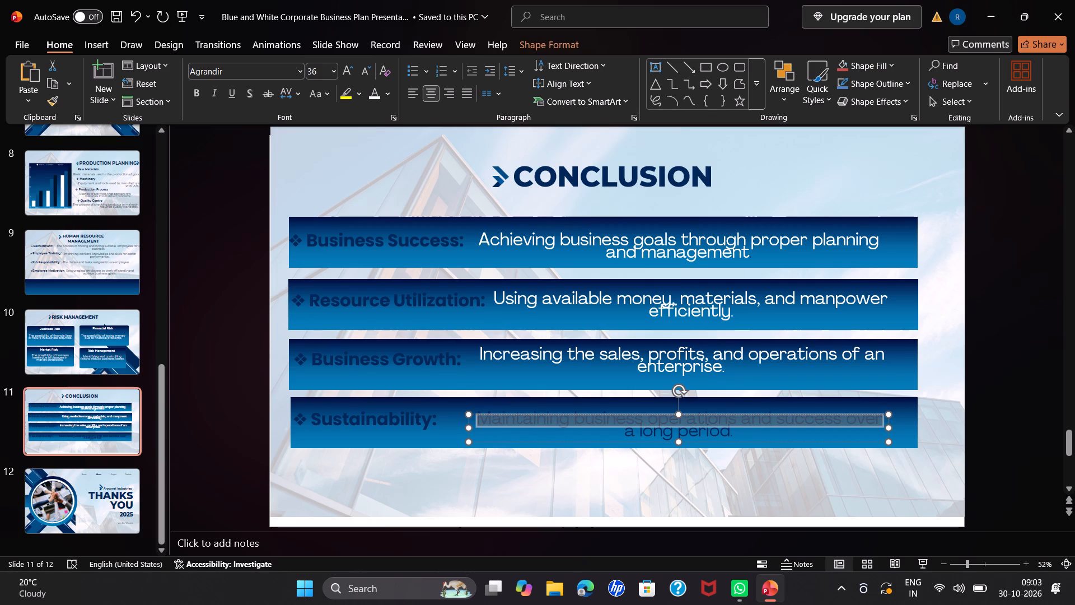
left_click_drag(483, 427, 490, 435)
left_click(480, 431)
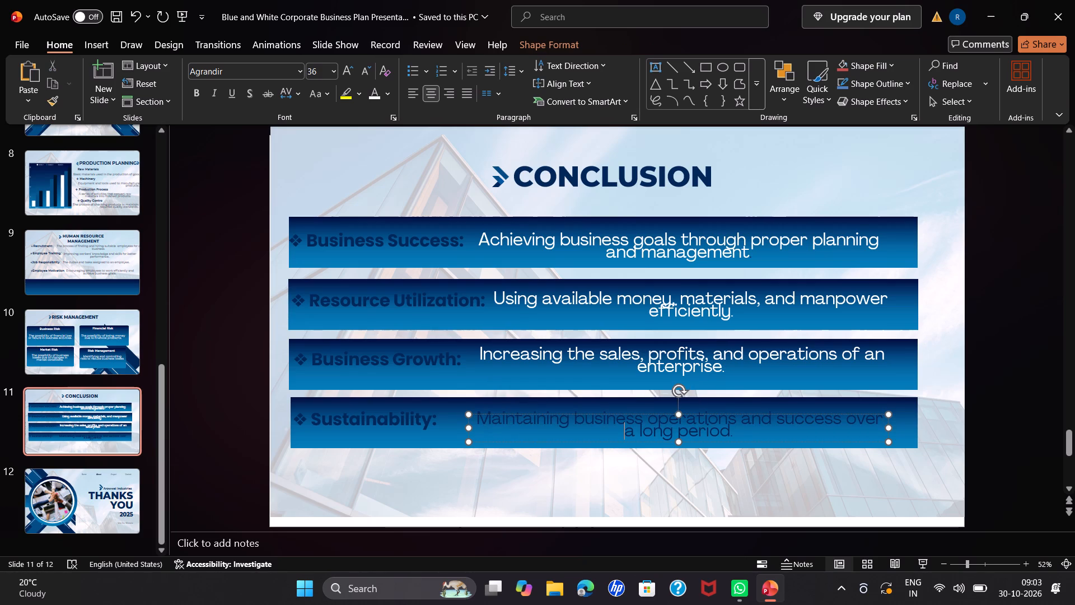
left_click_drag(479, 420, 569, 431)
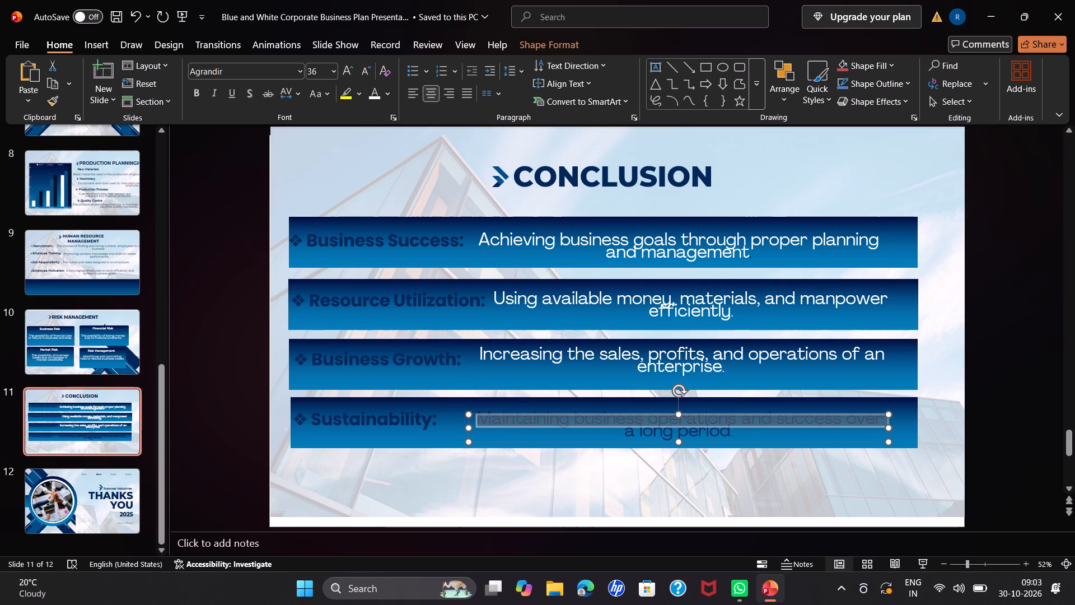
left_click_drag(569, 431, 744, 442)
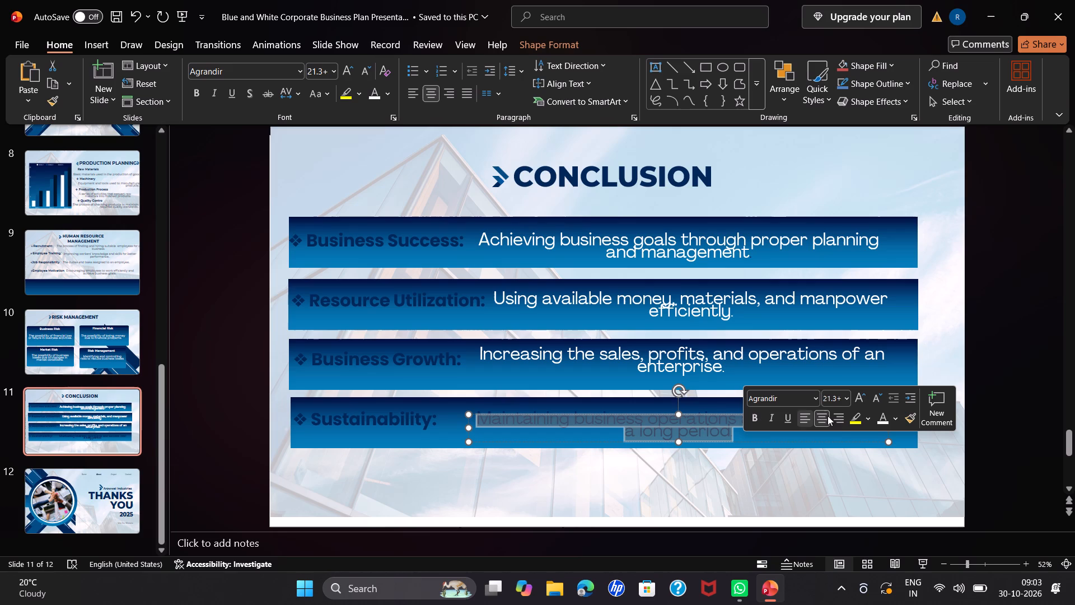
left_click(866, 421)
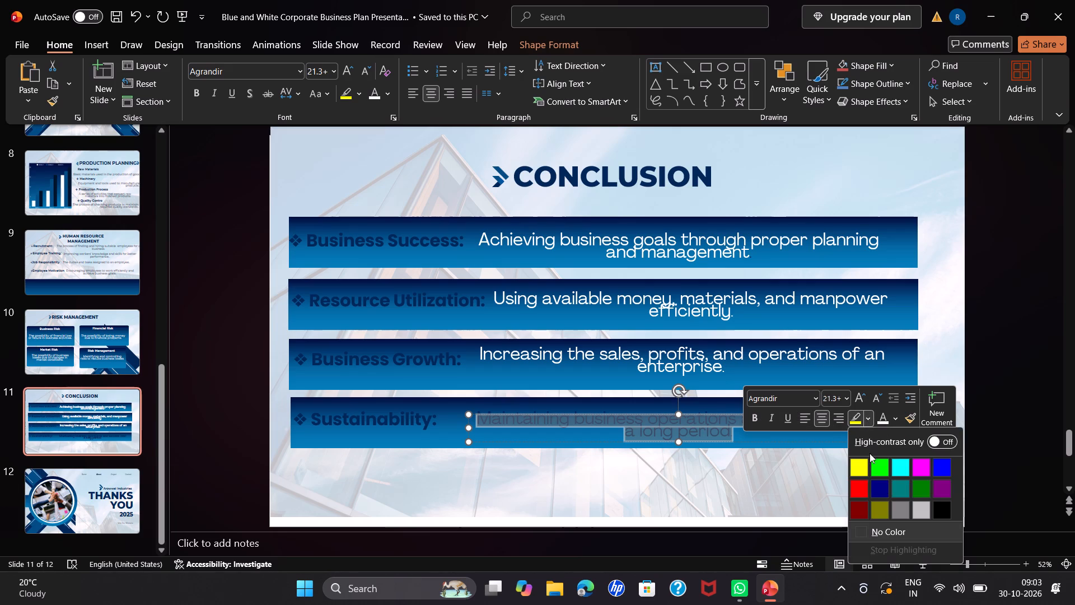
left_click(894, 416)
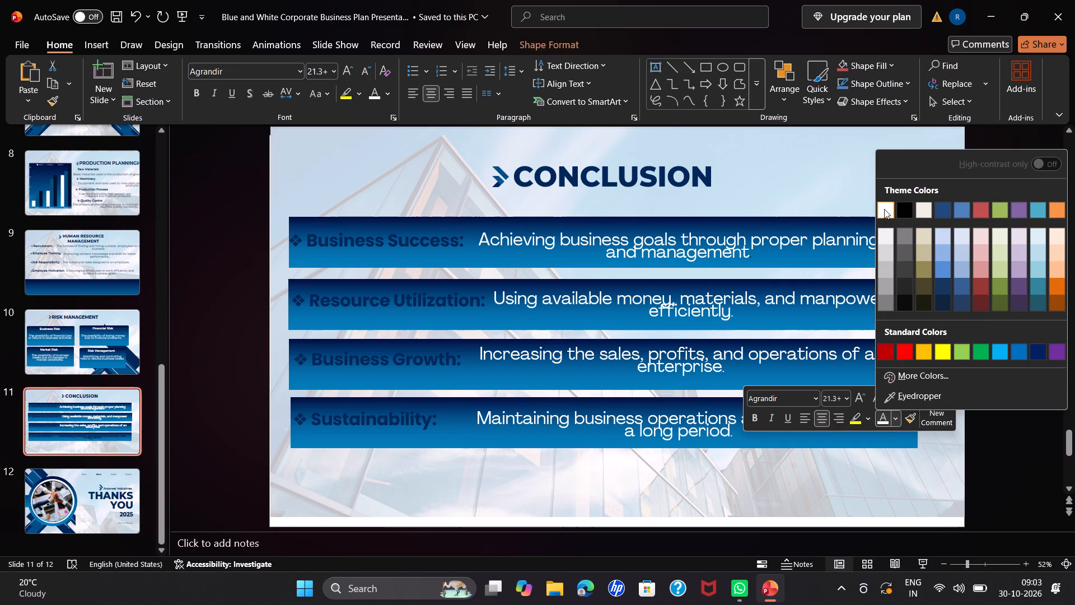
left_click(884, 209)
left_click(803, 148)
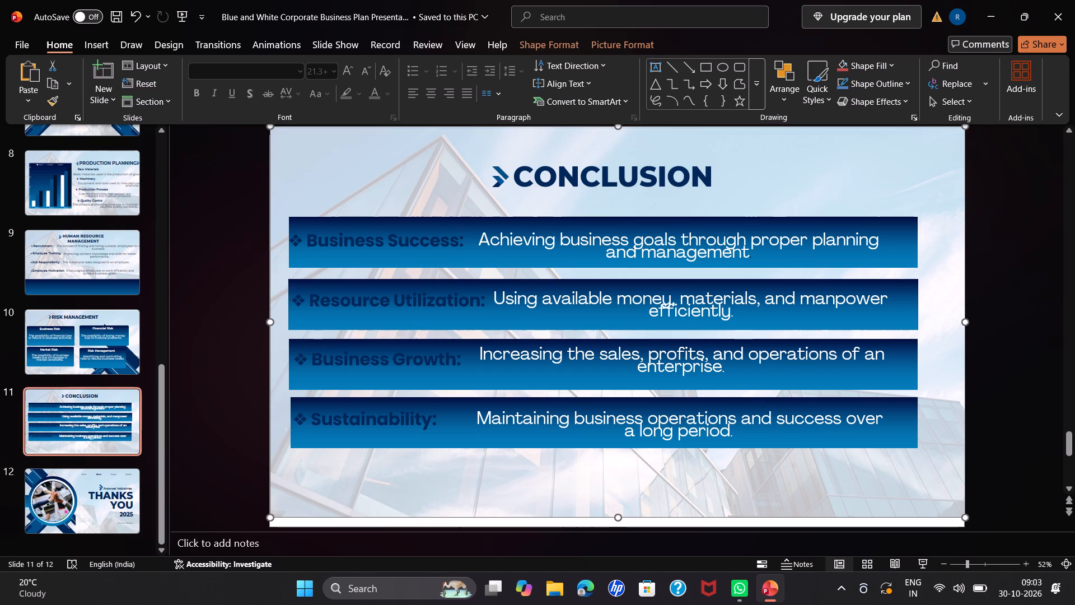
Delete the "2025" text box below the title on the closing "Thanks You" slide.
left_click(127, 519)
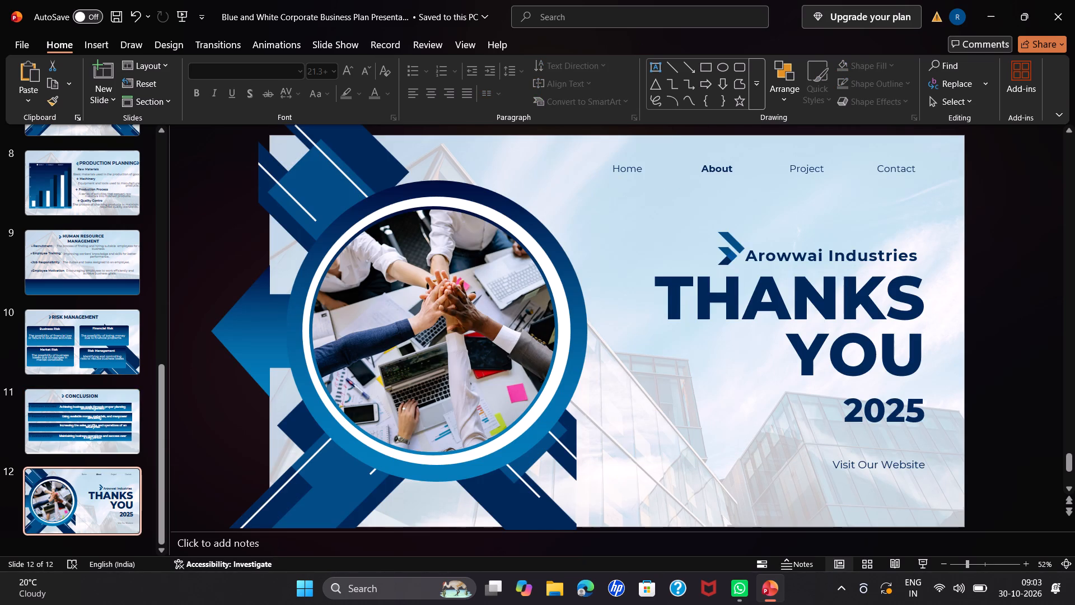
left_click_drag(923, 409, 915, 409)
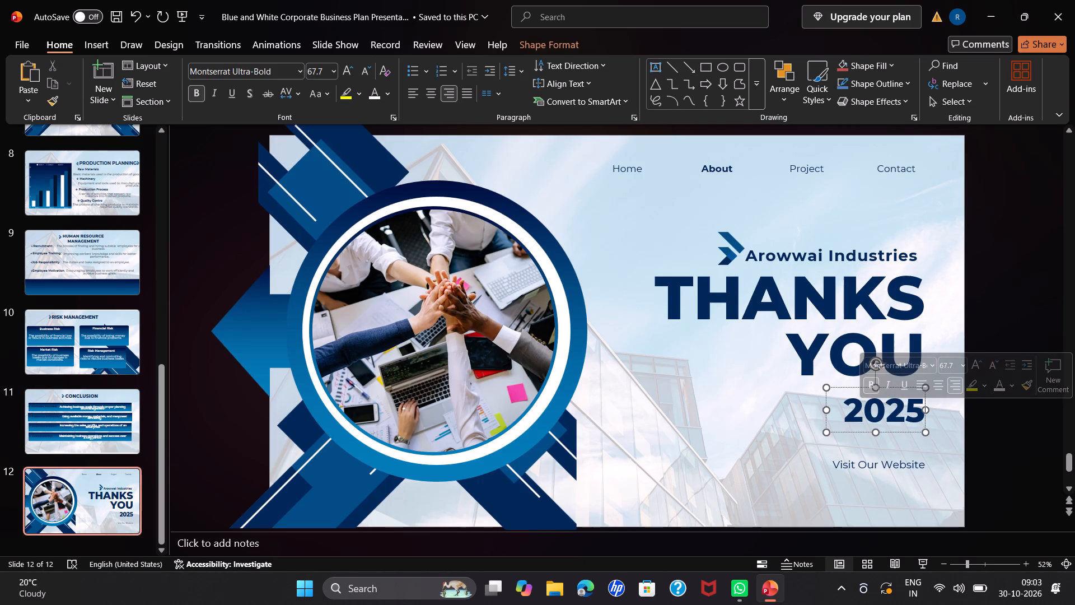
left_click(904, 430)
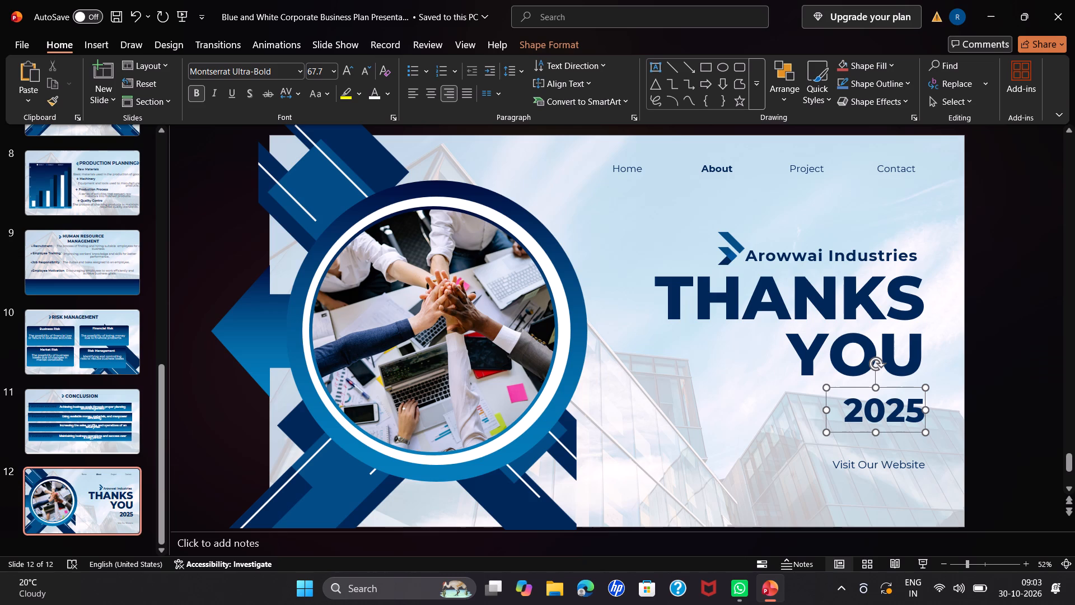
key("BackSpace")
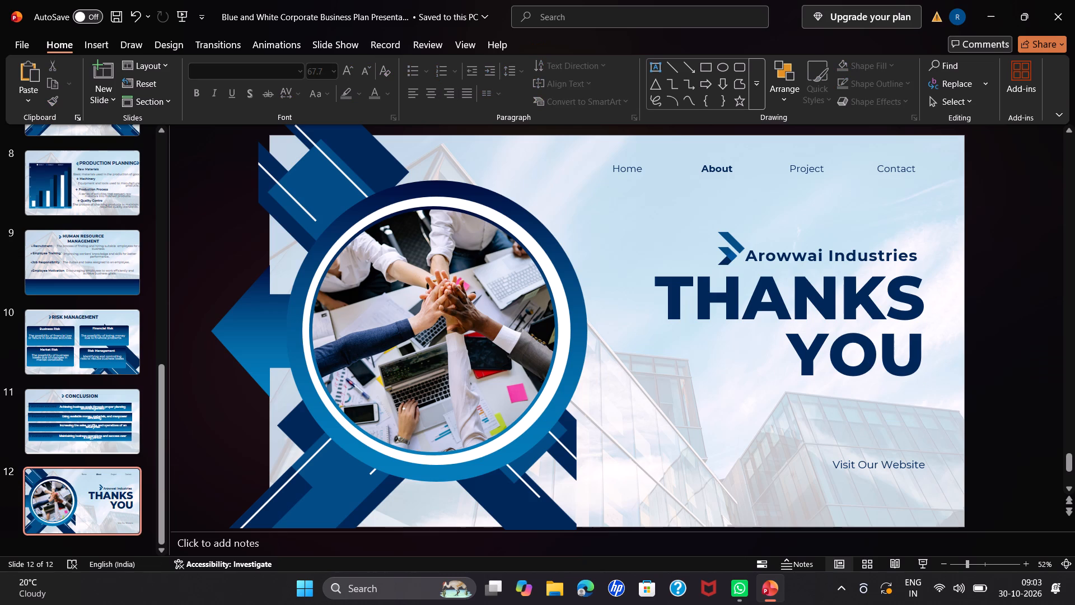
Delete the "Visit Our Website" text box from the "Thanks You" slide.
left_click(925, 464)
left_click(917, 468)
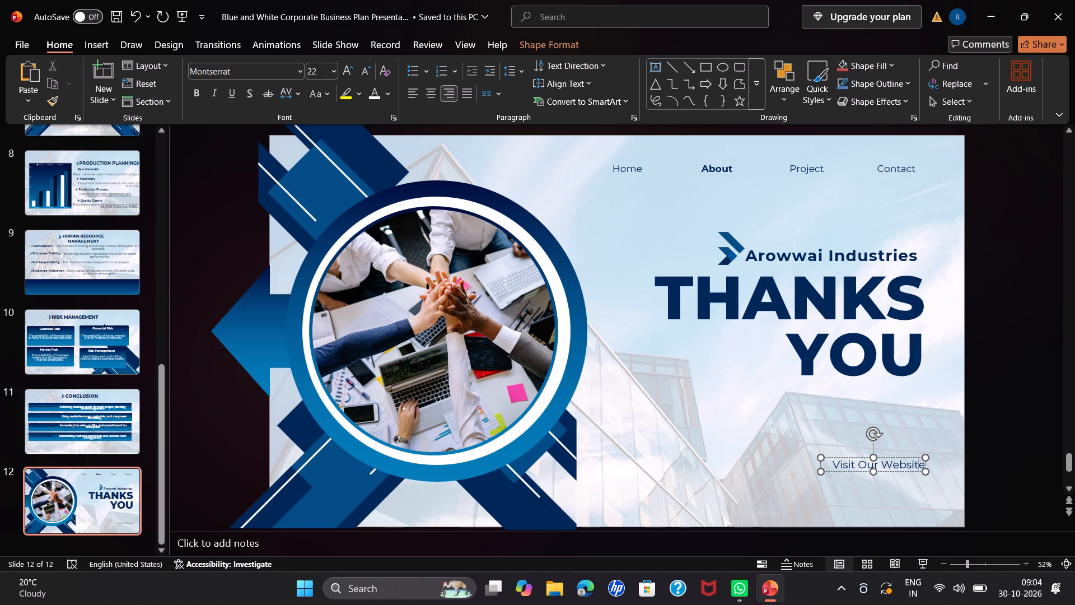
left_click(909, 472)
key("BackSpace")
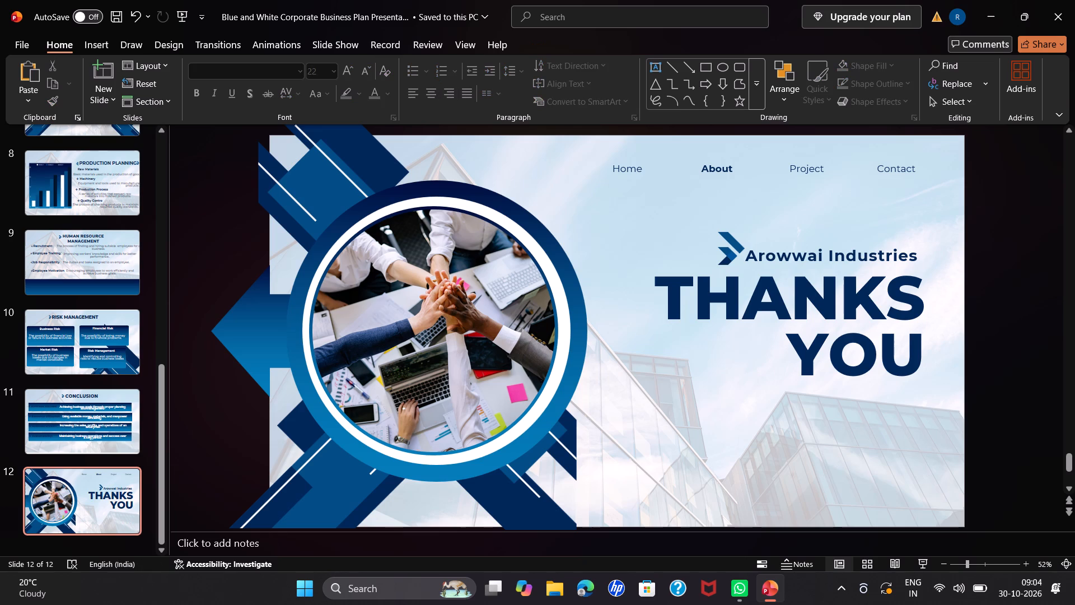
Delete the "Arowwai Industries" company name above the title on the "Thanks You" slide.
left_click(917, 257)
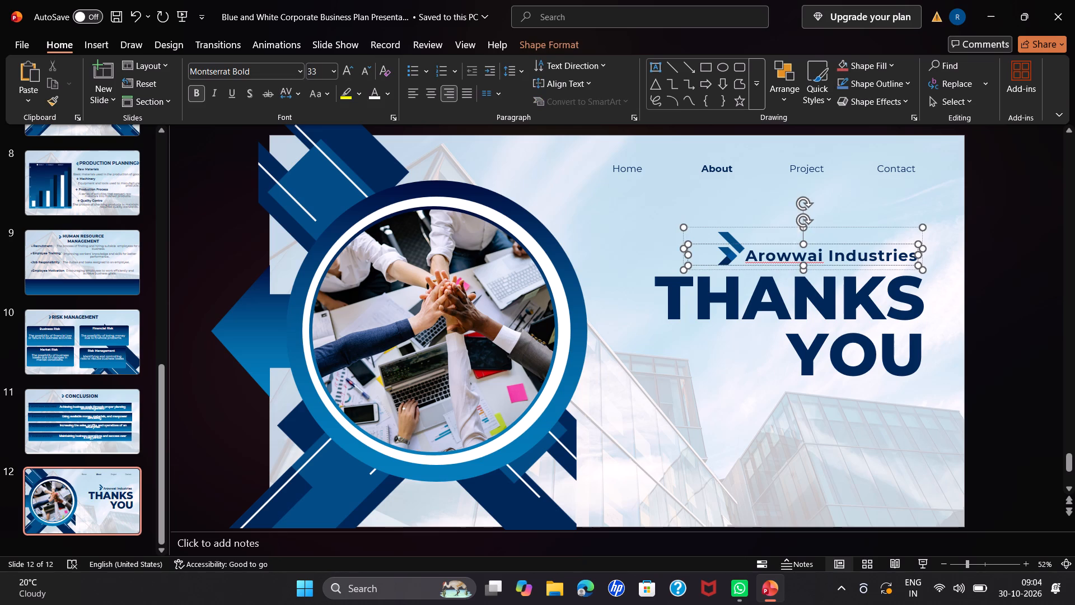
left_click(842, 242)
key("BackSpace")
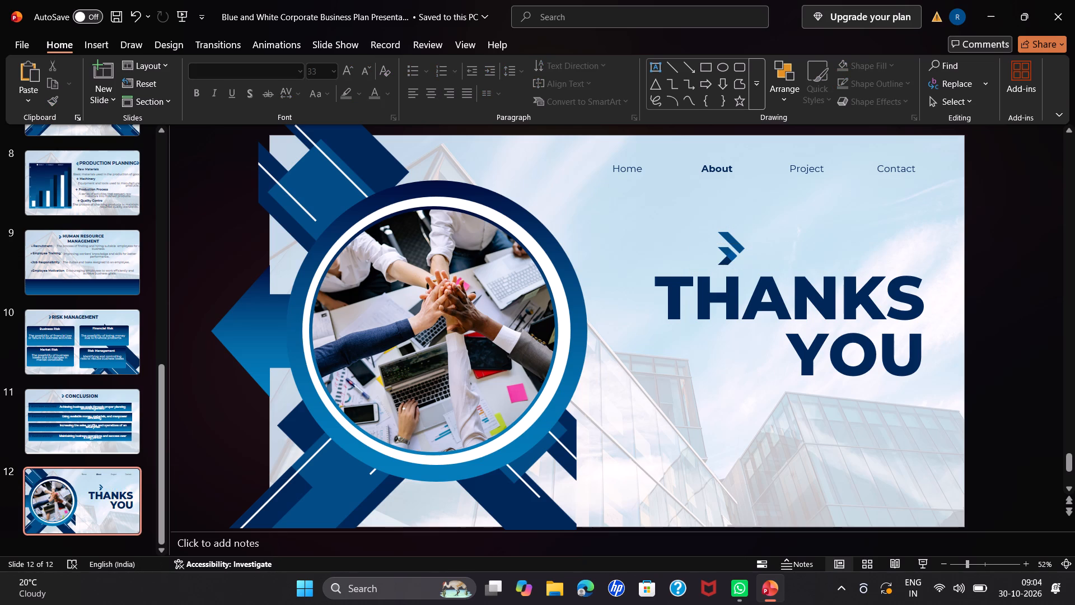
Delete the blue arrow logo above the title on the "Thanks You" slide.
left_click(736, 239)
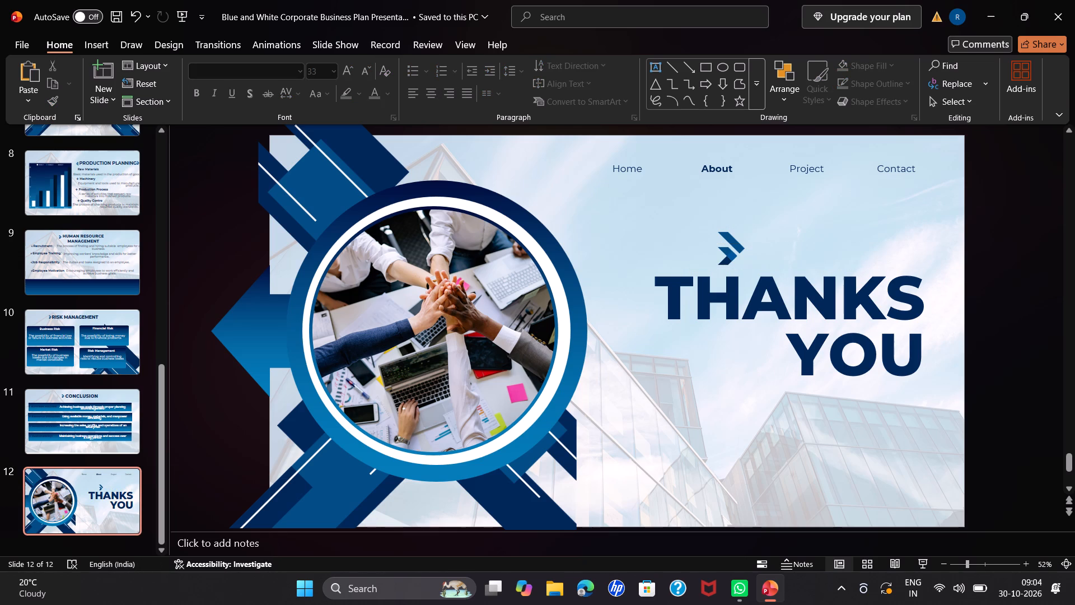
left_click(735, 242)
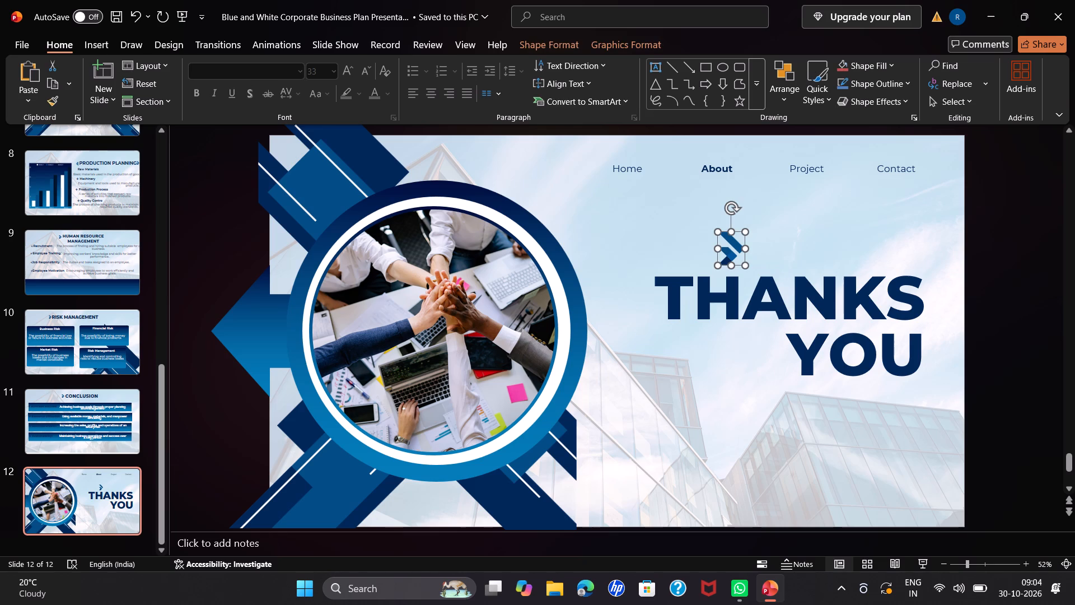
left_click(737, 232)
key("BackSpace")
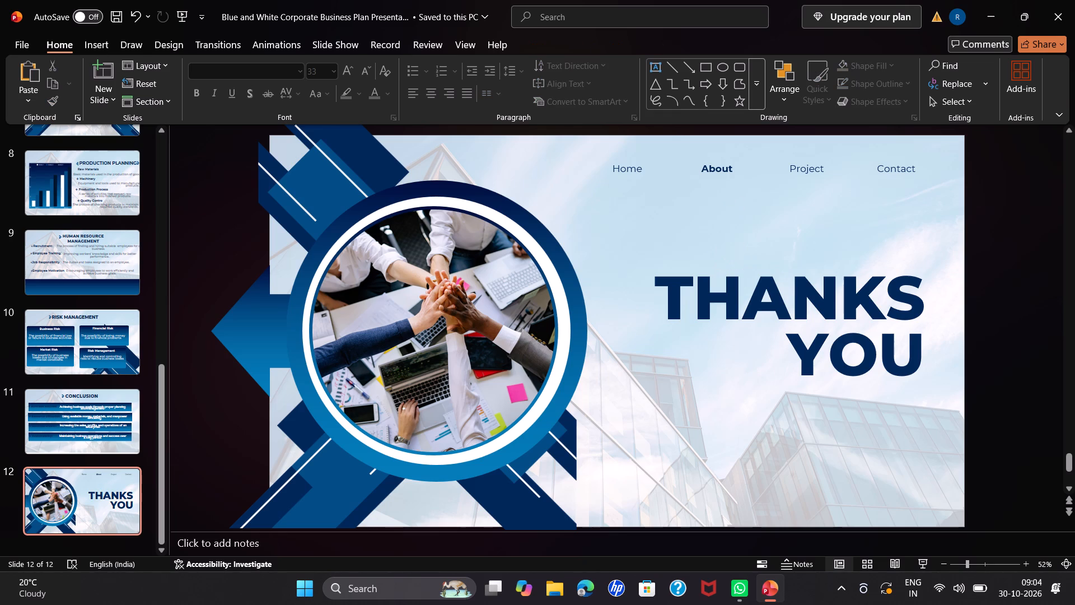
Delete the grouped Home, About, Project and Contact navigation labels along the top of the "Thanks You" slide.
left_click(611, 169)
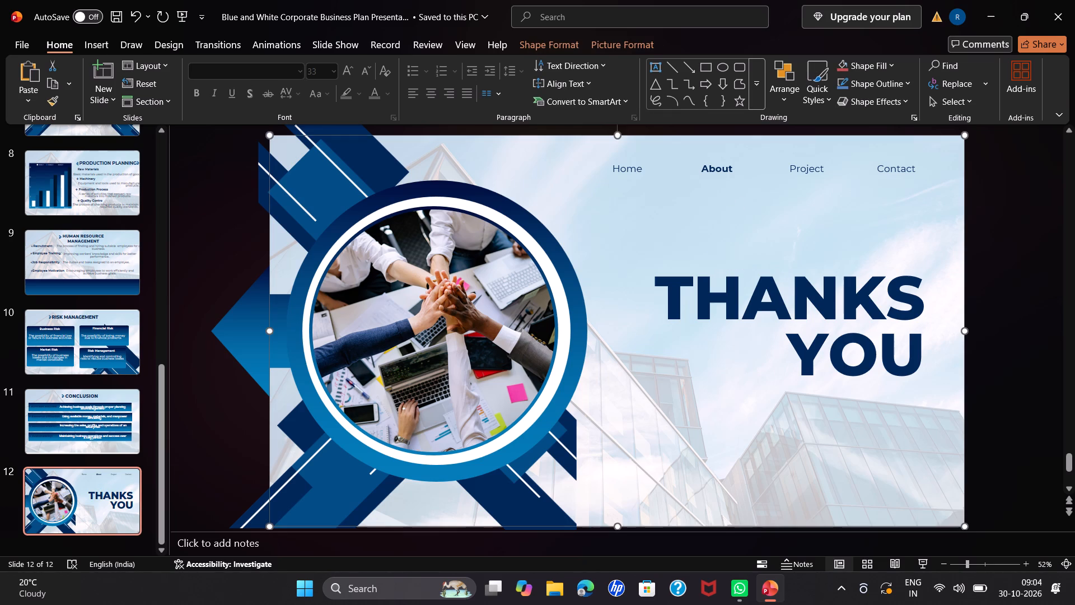
left_click(621, 167)
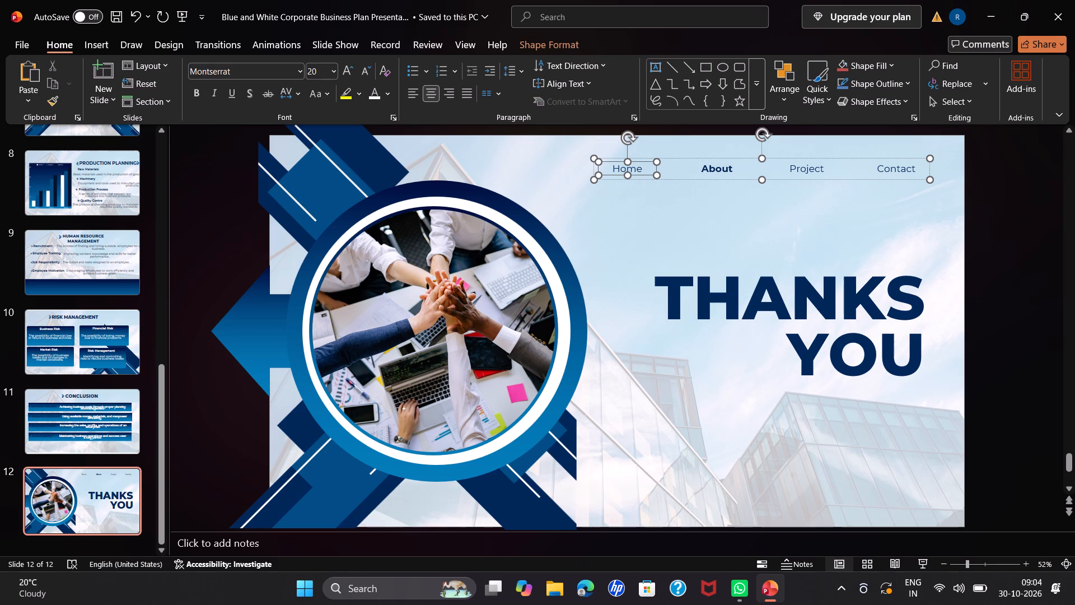
left_click(679, 158)
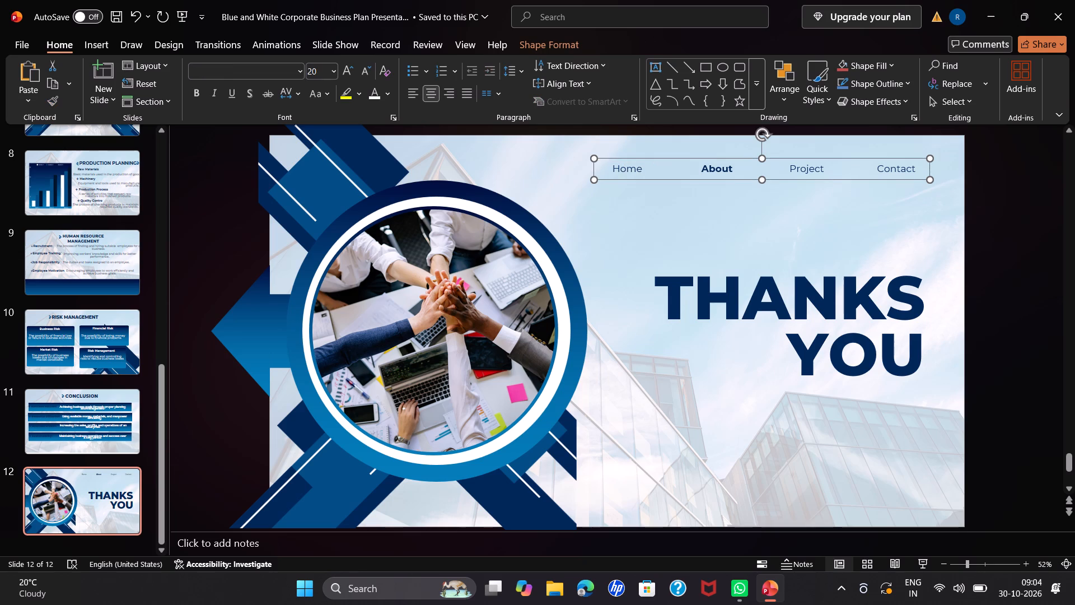
key("BackSpace")
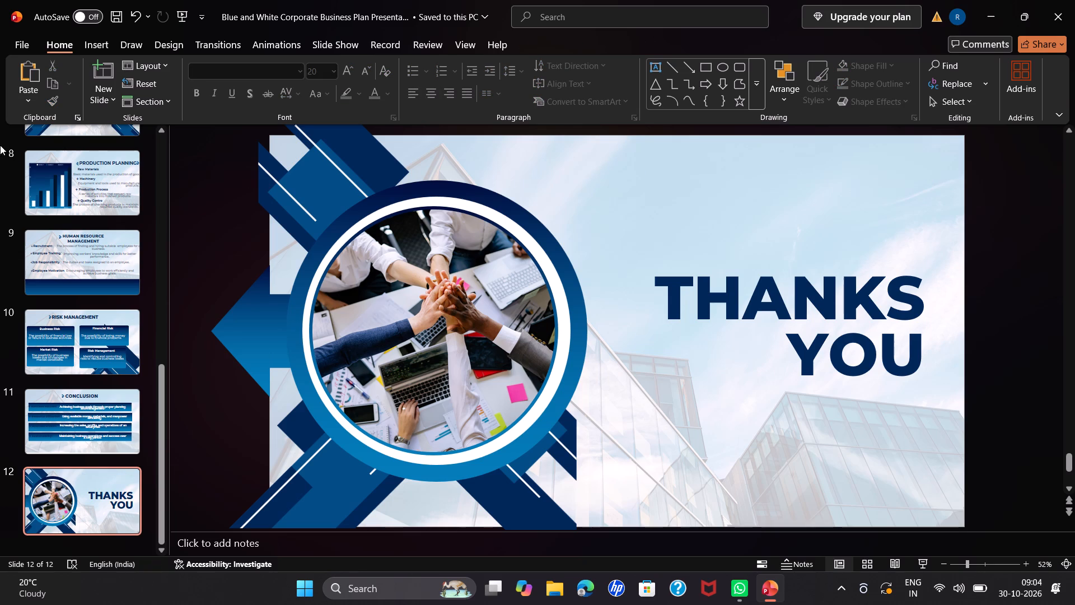
Review the thumbnails of the whole presentation, from the Welcome slide through Risk Management, for slides that still need formatting.
scroll(48, 191, "up", 11)
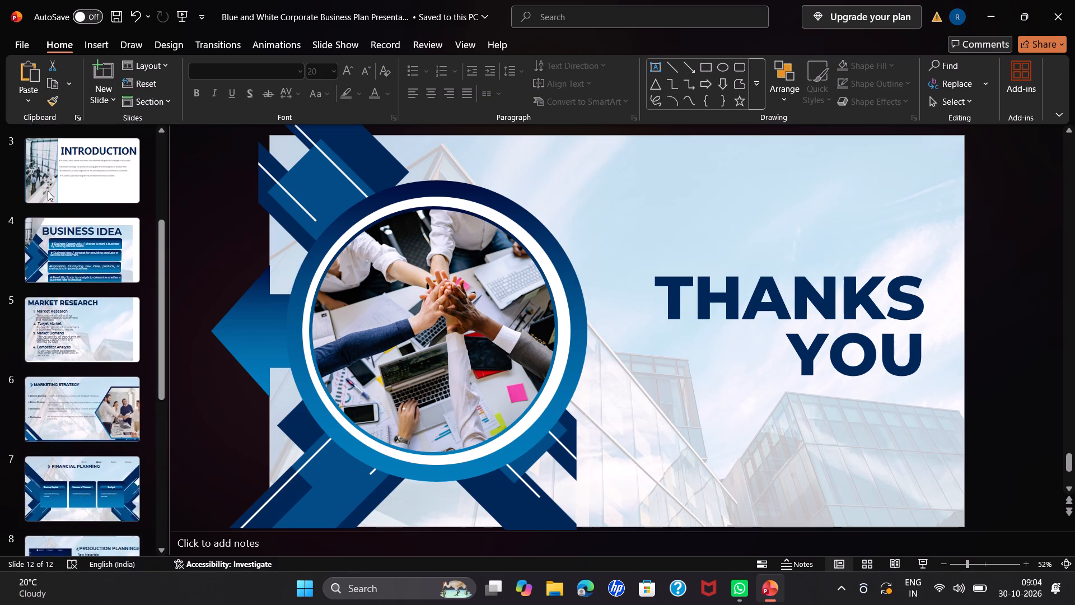
scroll(48, 191, "up", 6)
scroll(48, 191, "down", 1)
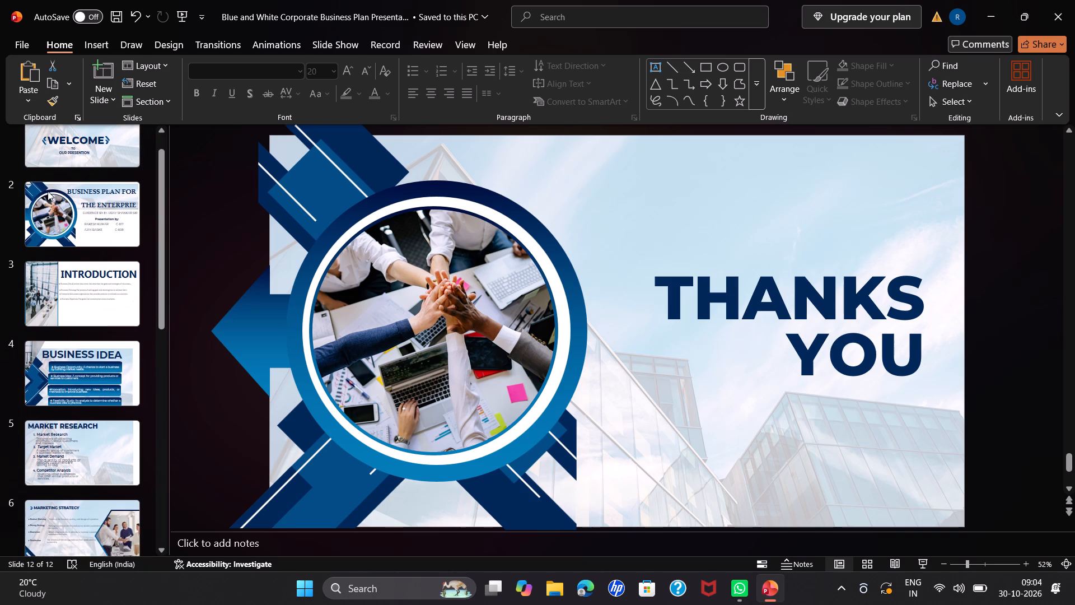
scroll(48, 191, "up", 4)
scroll(48, 191, "down", 1)
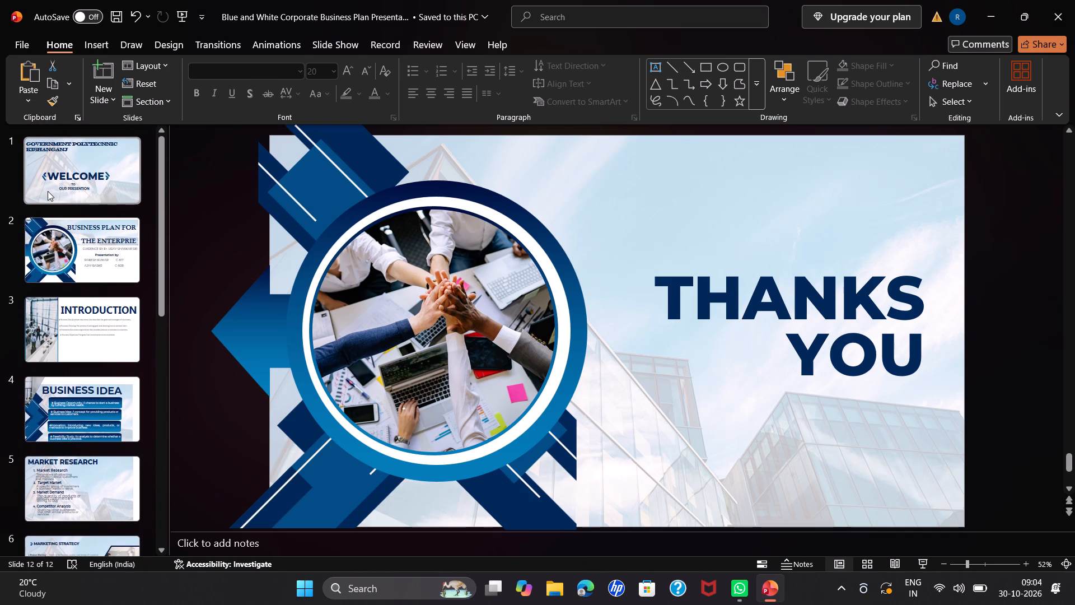
scroll(48, 191, "up", 3)
scroll(48, 191, "down", 2)
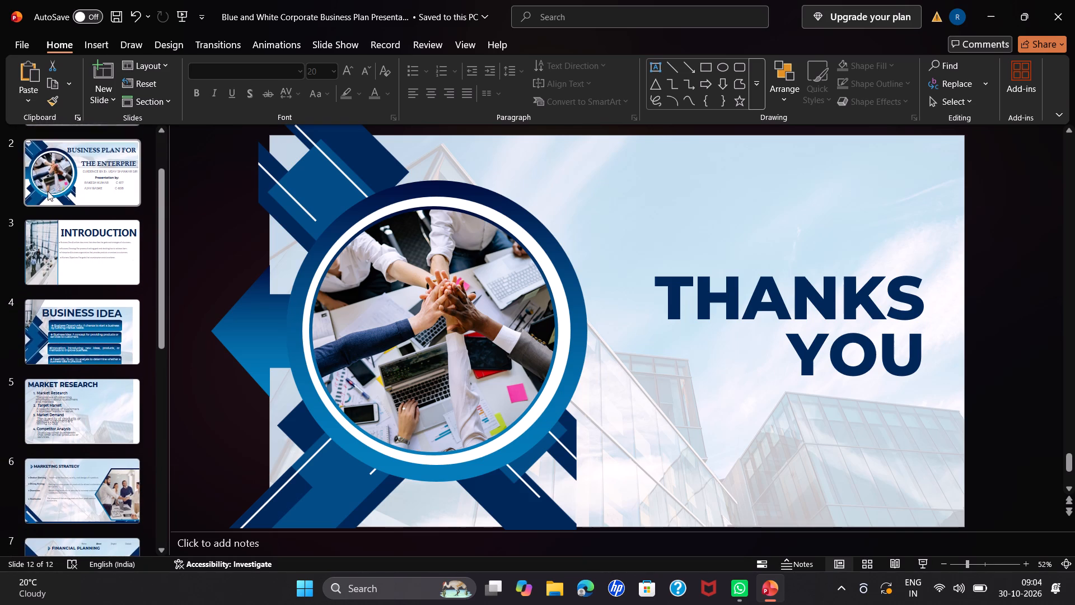
scroll(48, 191, "down", 4)
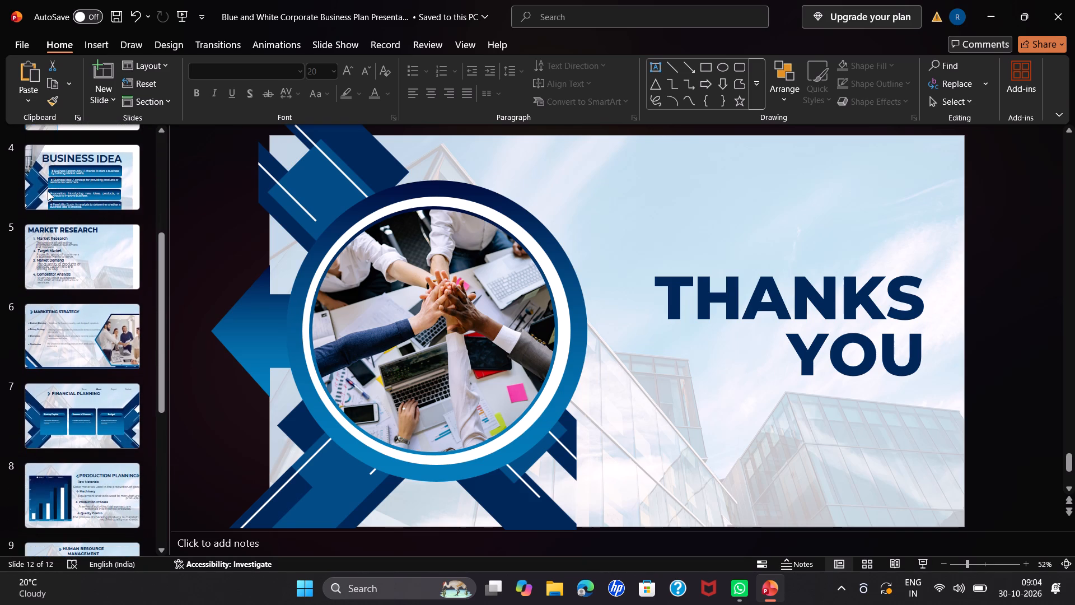
scroll(48, 191, "down", 4)
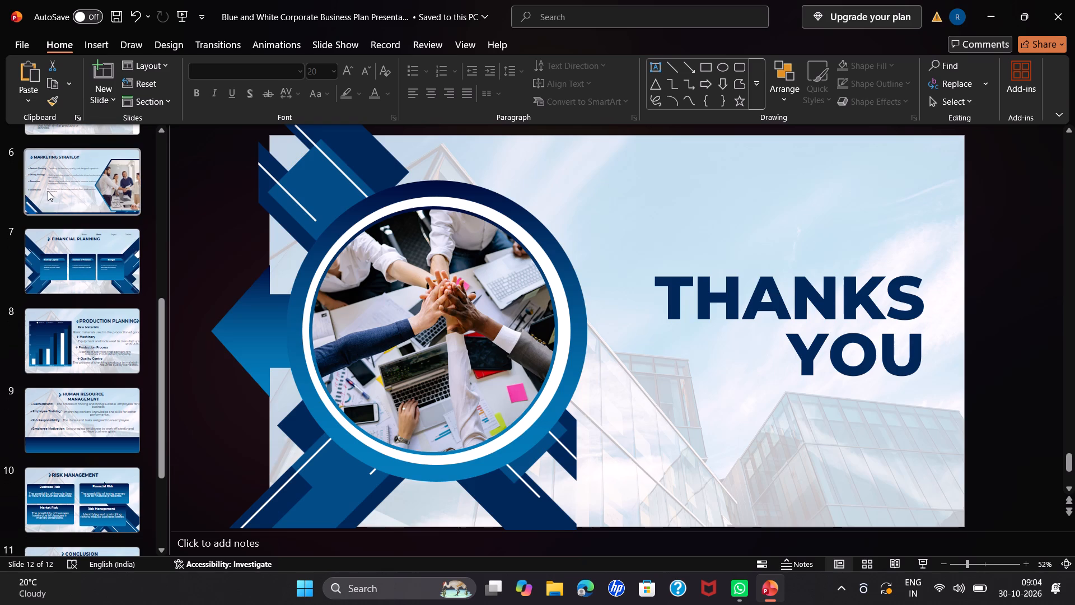
Set the font size of the "Product Planning" heading on the Marketing Strategy slide to 36.
left_click(48, 191)
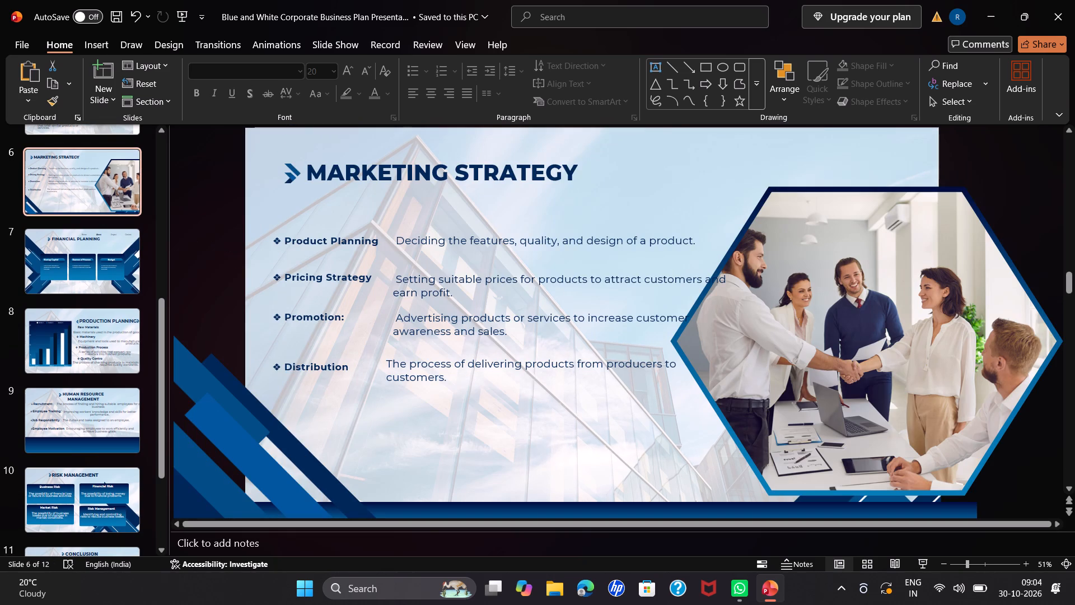
left_click_drag(274, 241, 382, 243)
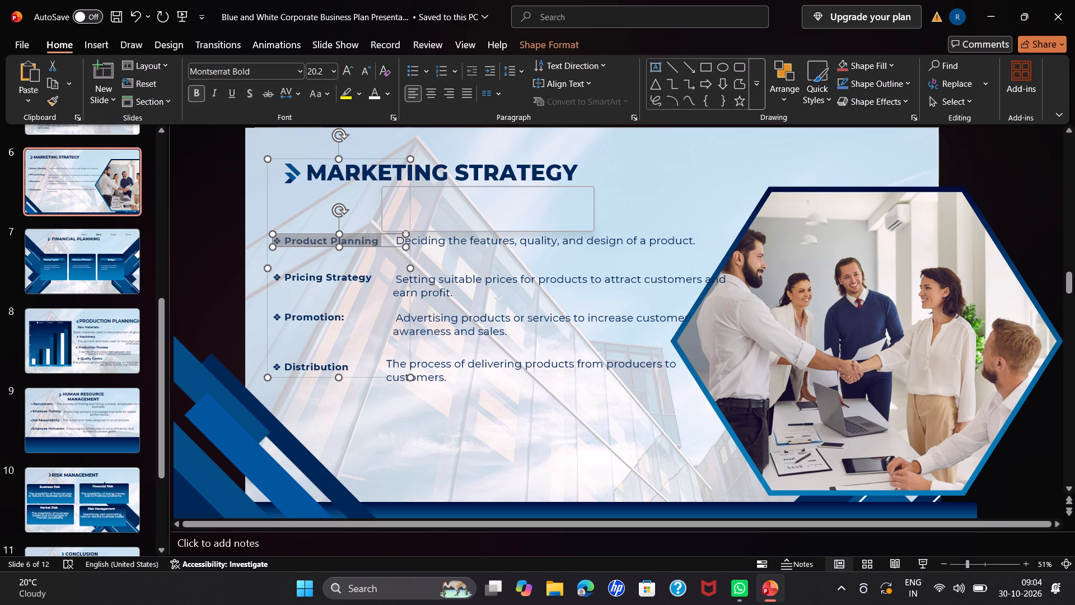
left_click(334, 72)
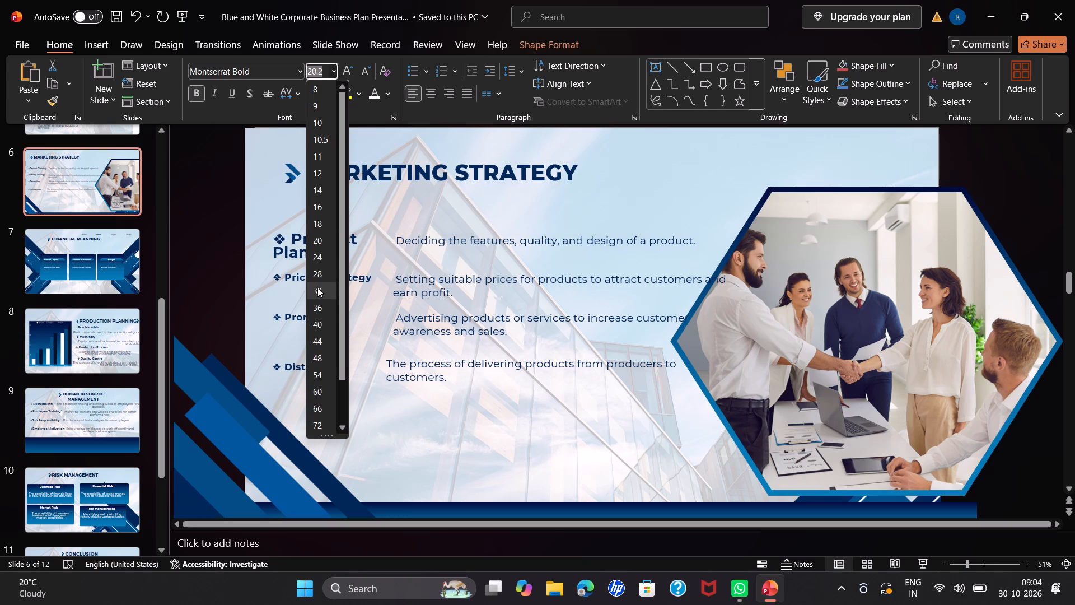
left_click(320, 304)
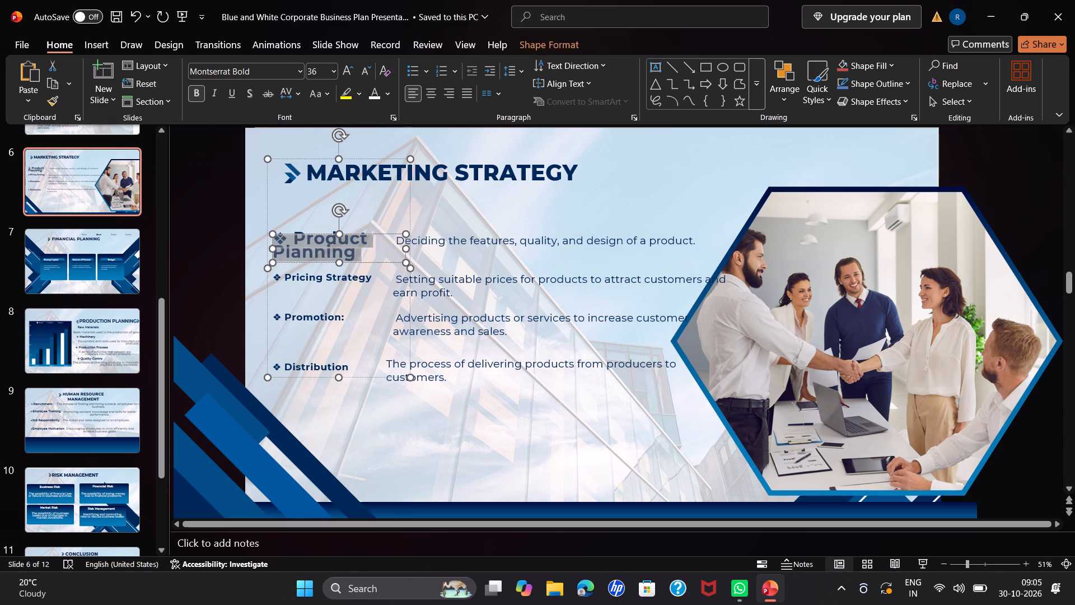
Widen the "Product Planning" text box on the Marketing Strategy slide so the heading fits on a single line.
left_click_drag(408, 250, 456, 247)
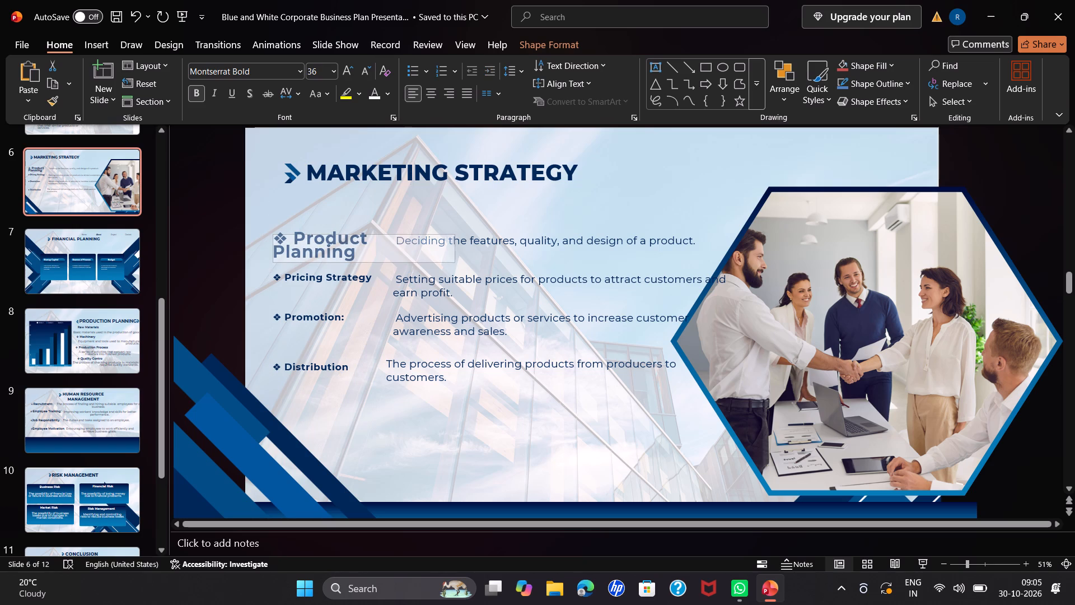
left_click_drag(456, 247, 464, 249)
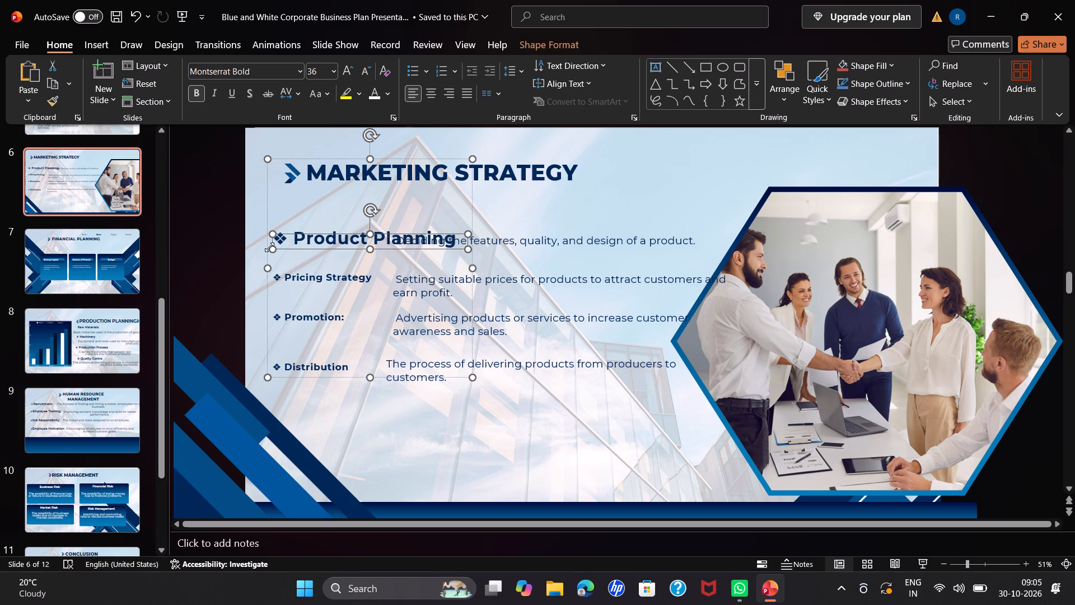
Move the "Product Planning" heading to the slide's left edge, between the slide title and the heading's description line.
left_click_drag(270, 242, 234, 245)
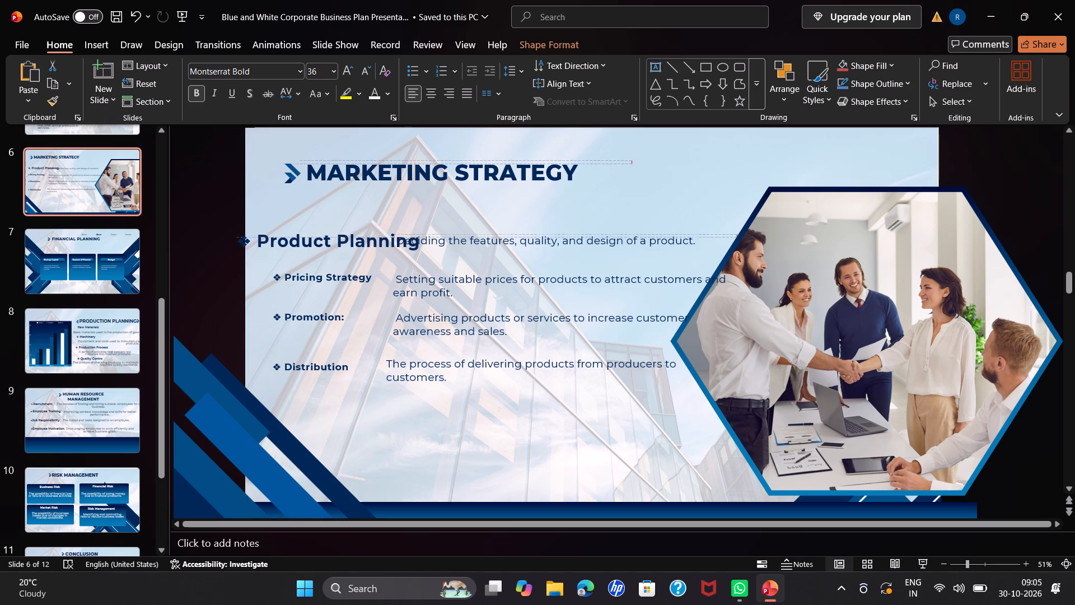
left_click_drag(234, 245, 241, 249)
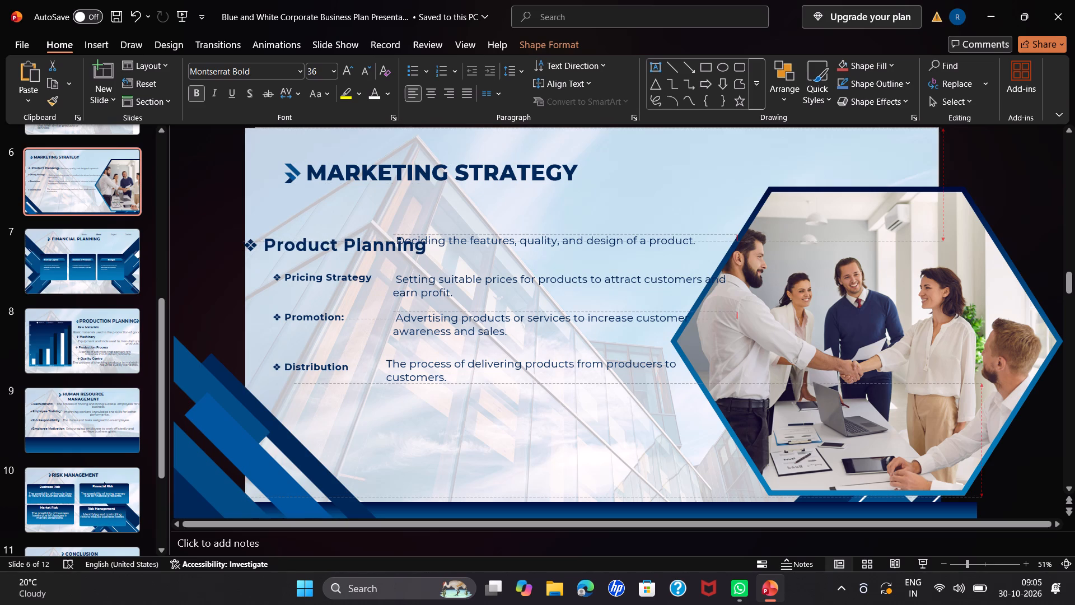
left_click_drag(241, 249, 241, 247)
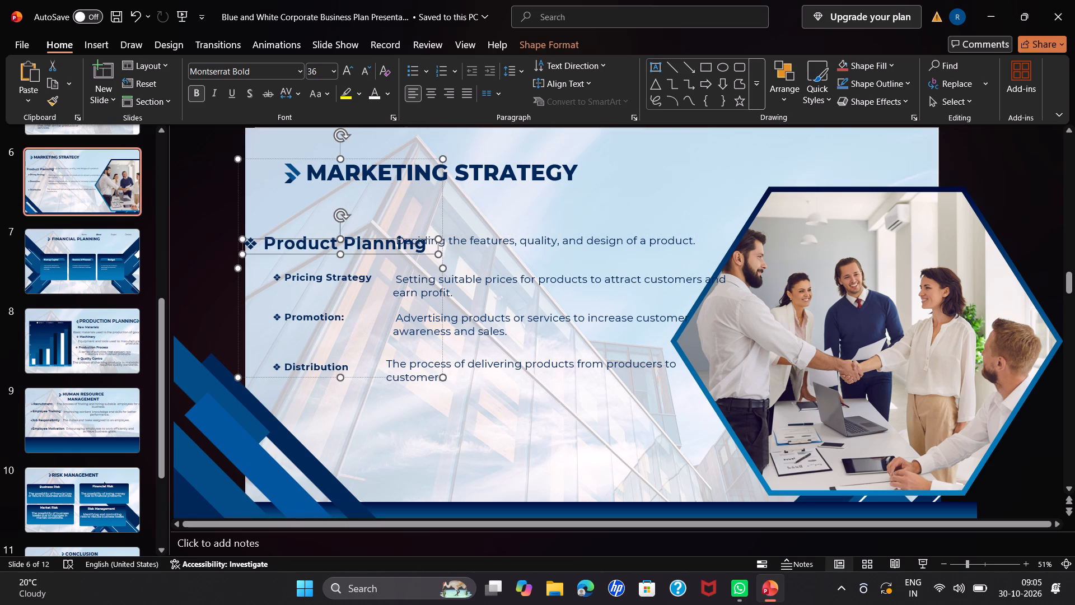
left_click(511, 243)
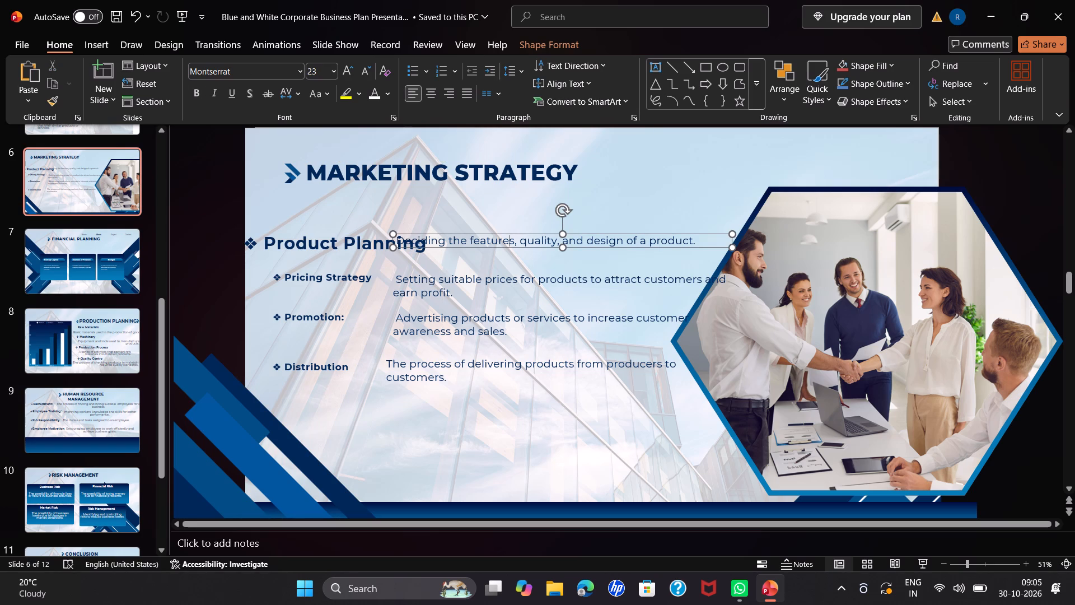
left_click(298, 243)
left_click_drag(301, 237, 301, 236)
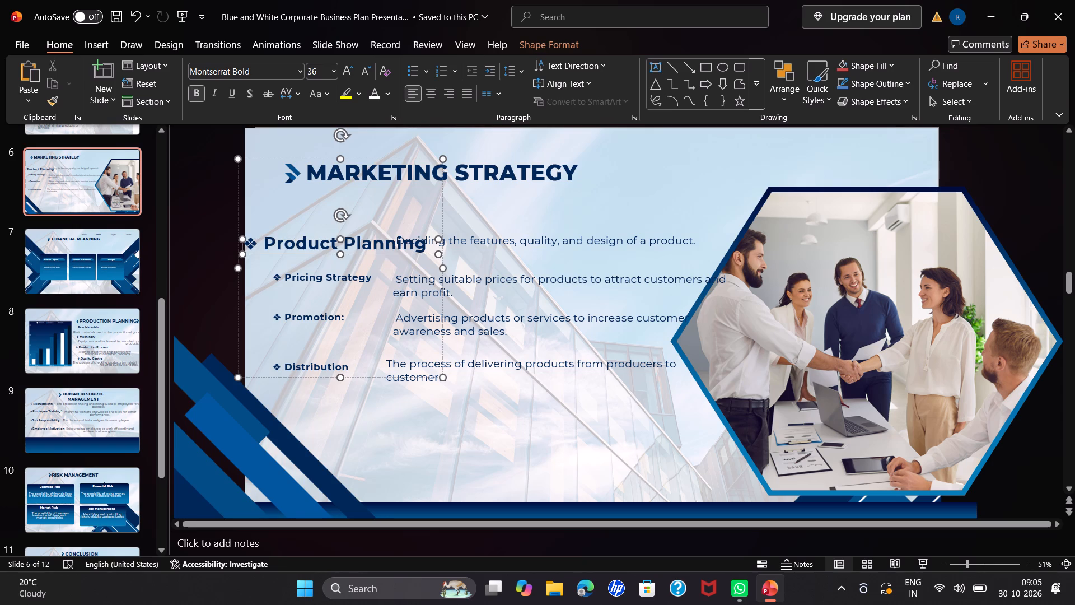
left_click_drag(301, 236, 304, 215)
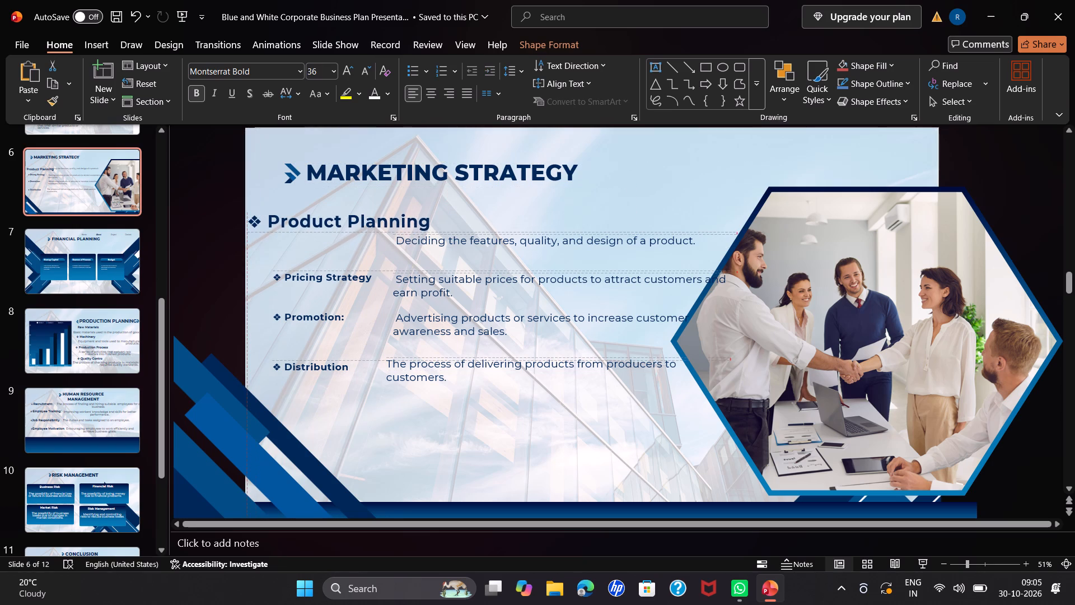
left_click_drag(304, 215, 302, 211)
left_click(480, 207)
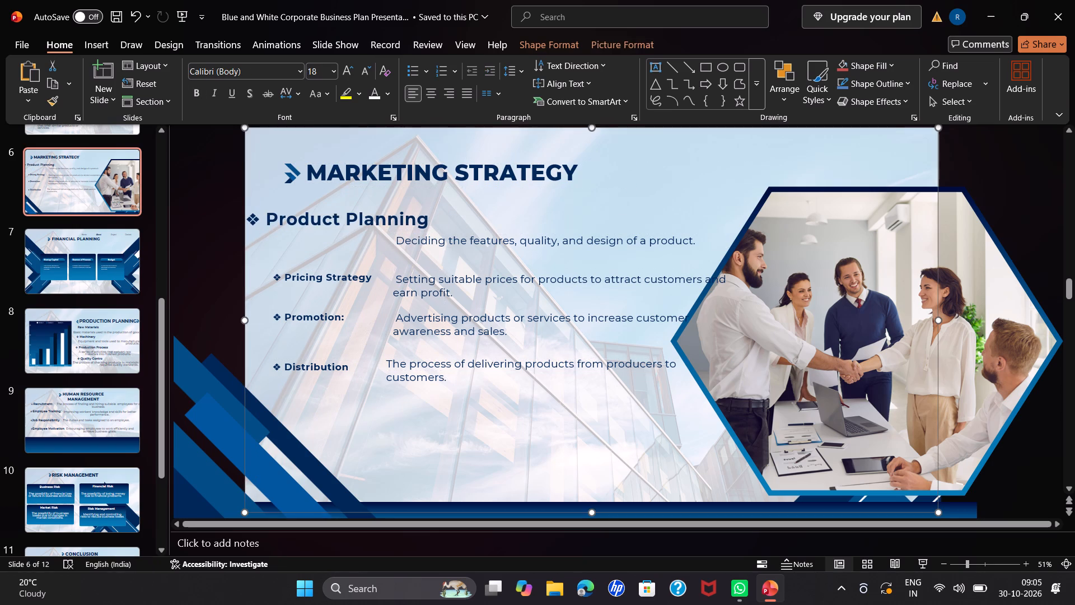
Select the text box with the Product Planning description, "Deciding the features, quality, and design of a product.".
left_click(487, 240)
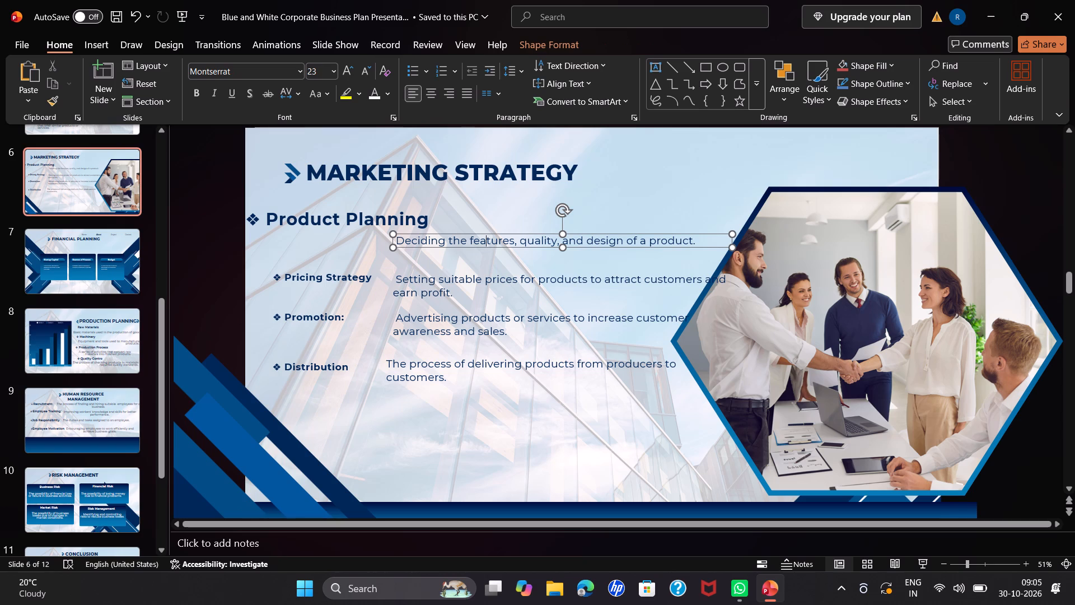
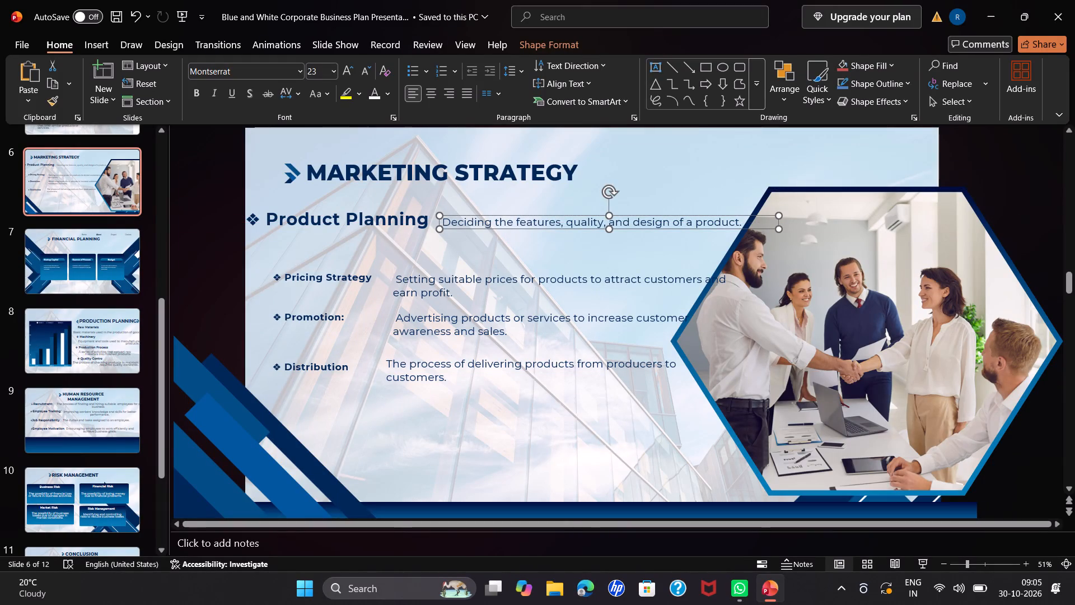
Set the font size of the Product Planning description on the Marketing Strategy slide to 36.
left_click_drag(739, 222, 461, 242)
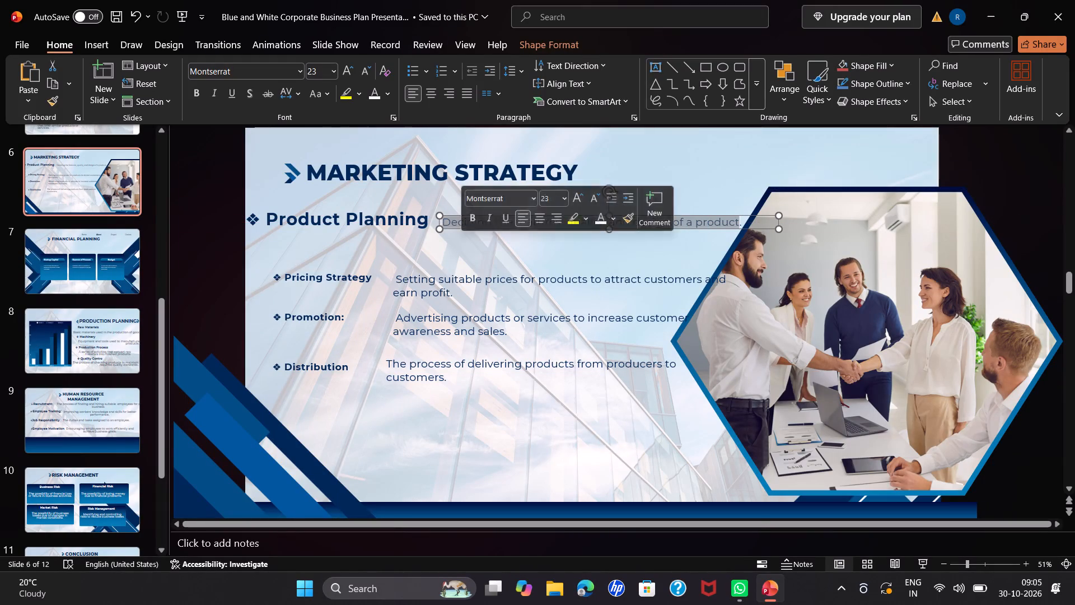
left_click(334, 74)
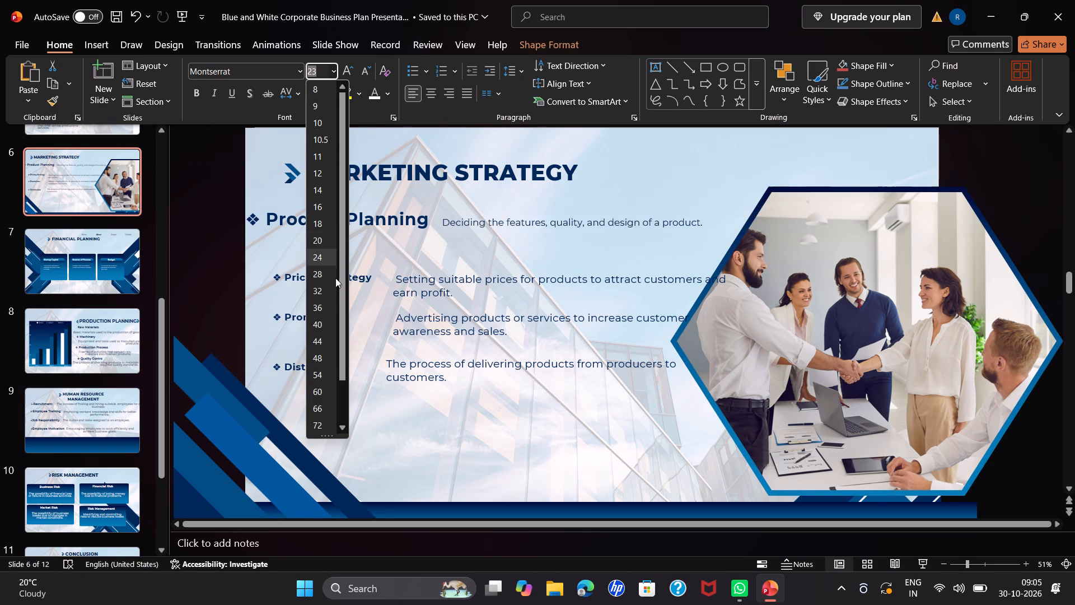
left_click(326, 305)
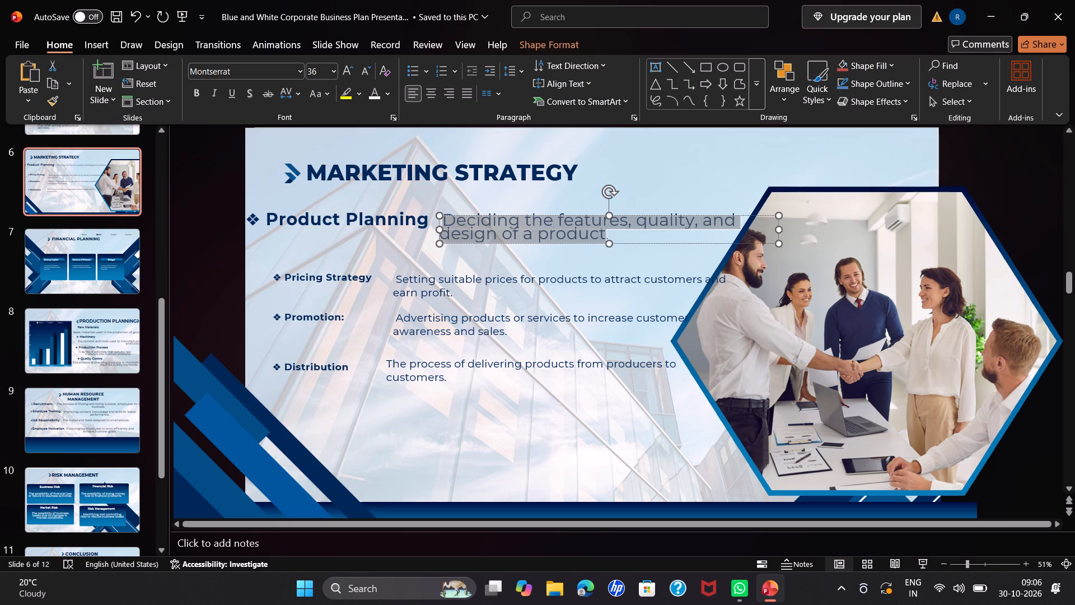
left_click(407, 267)
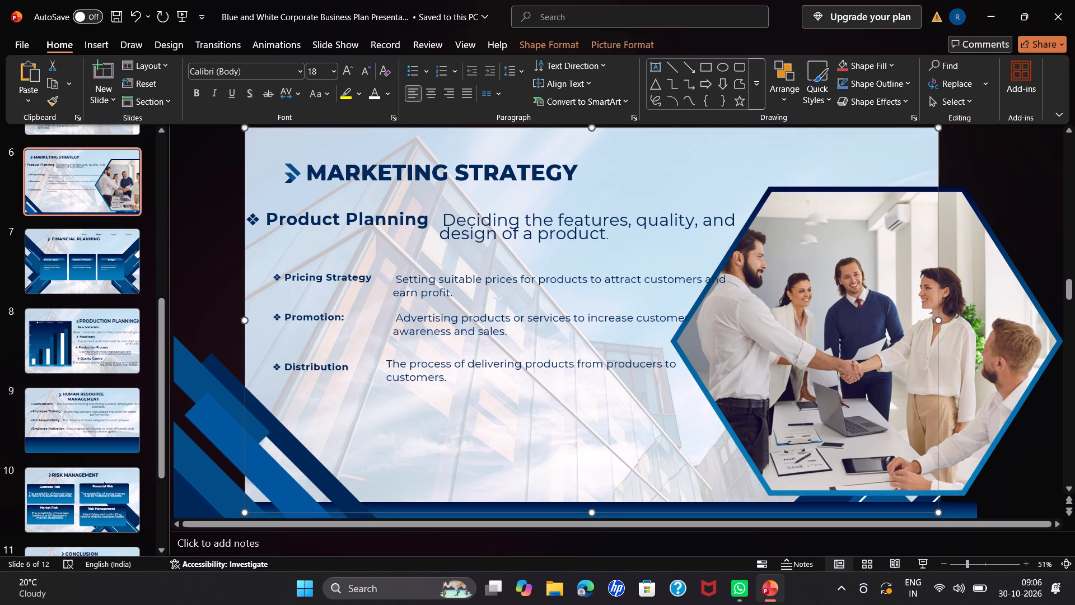
Set the font size of the "Pricing Strategy" heading to 36.
left_click_drag(370, 280, 358, 281)
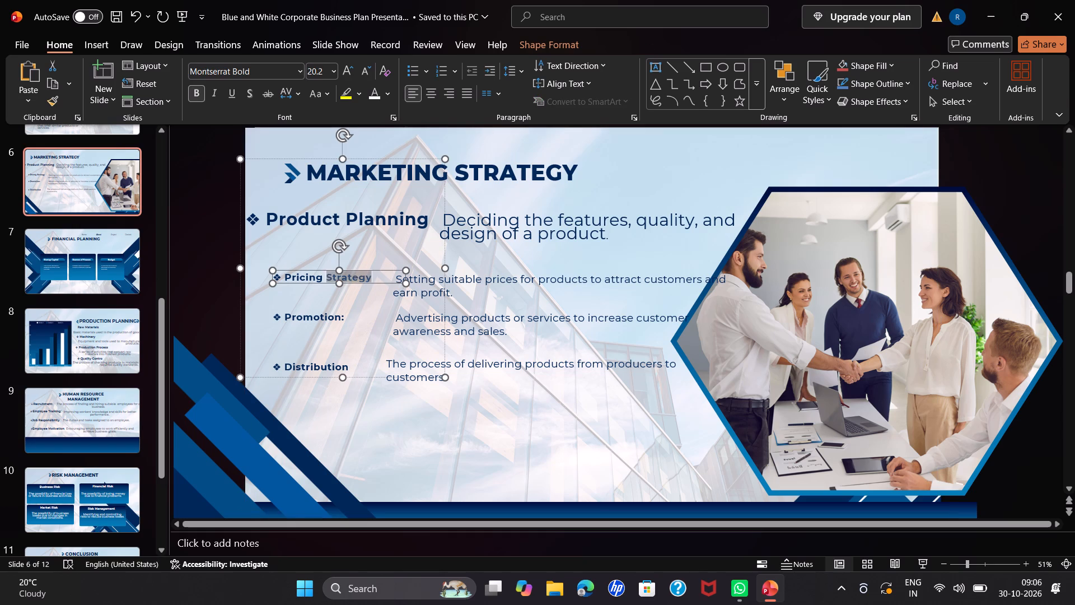
left_click_drag(358, 281, 269, 285)
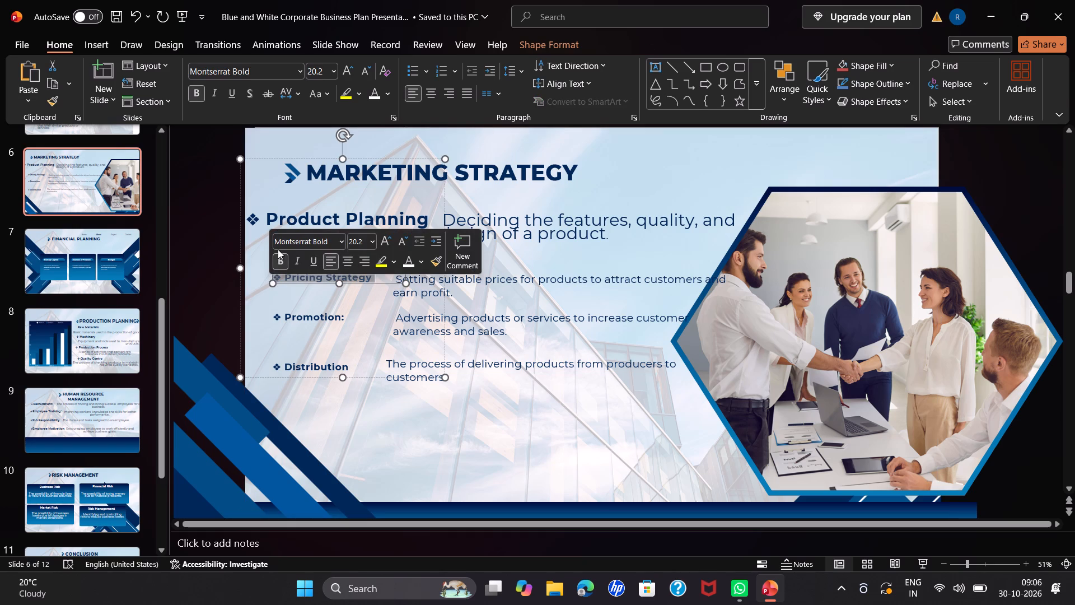
left_click(334, 71)
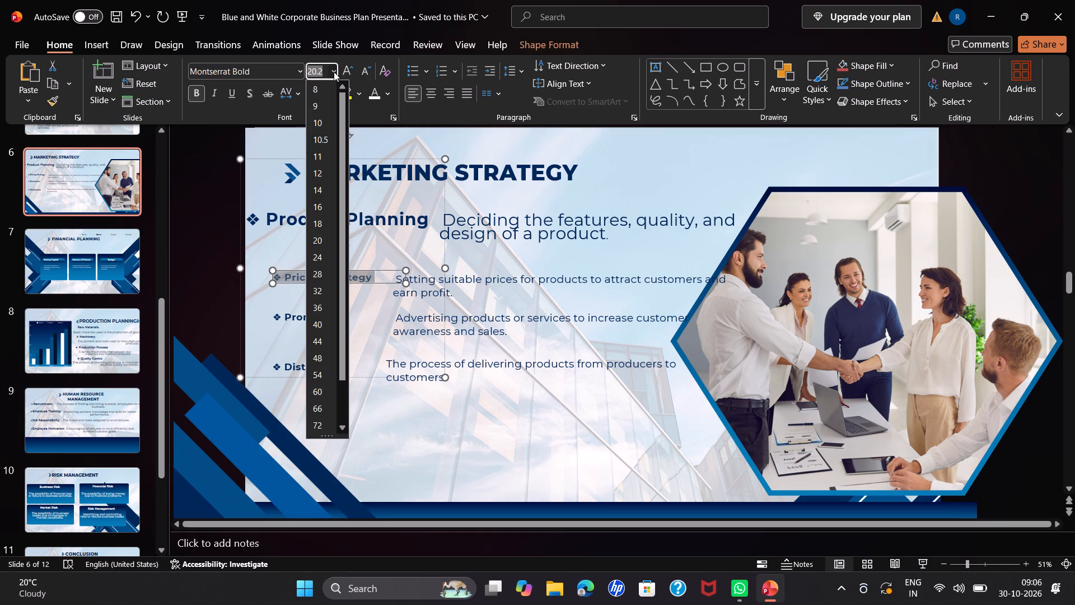
left_click(320, 310)
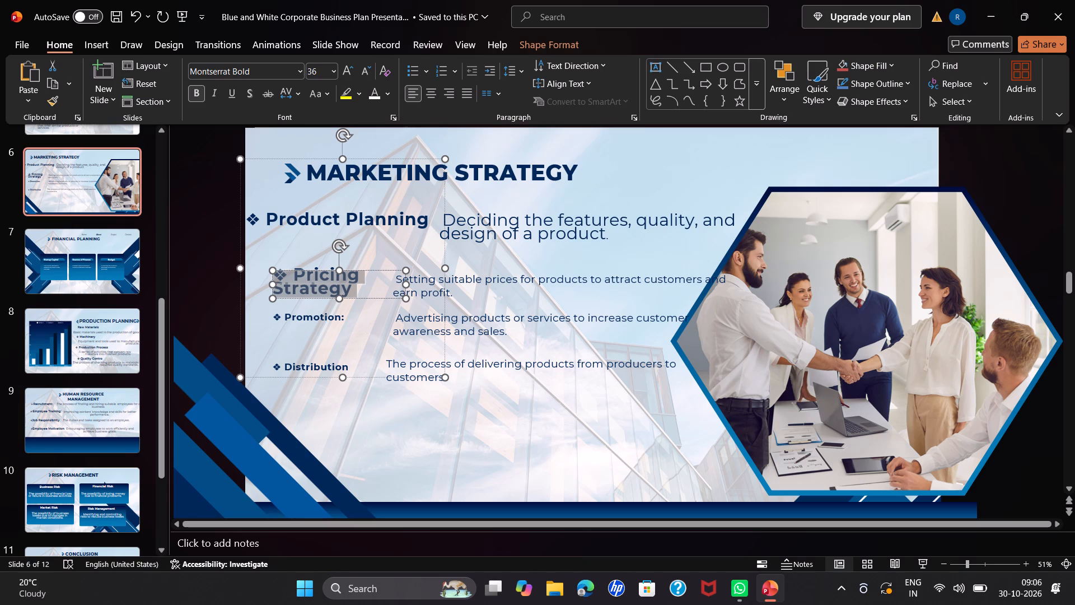
Widen the "Pricing Strategy" text box so the heading fits on a single line.
left_click_drag(404, 285, 415, 278)
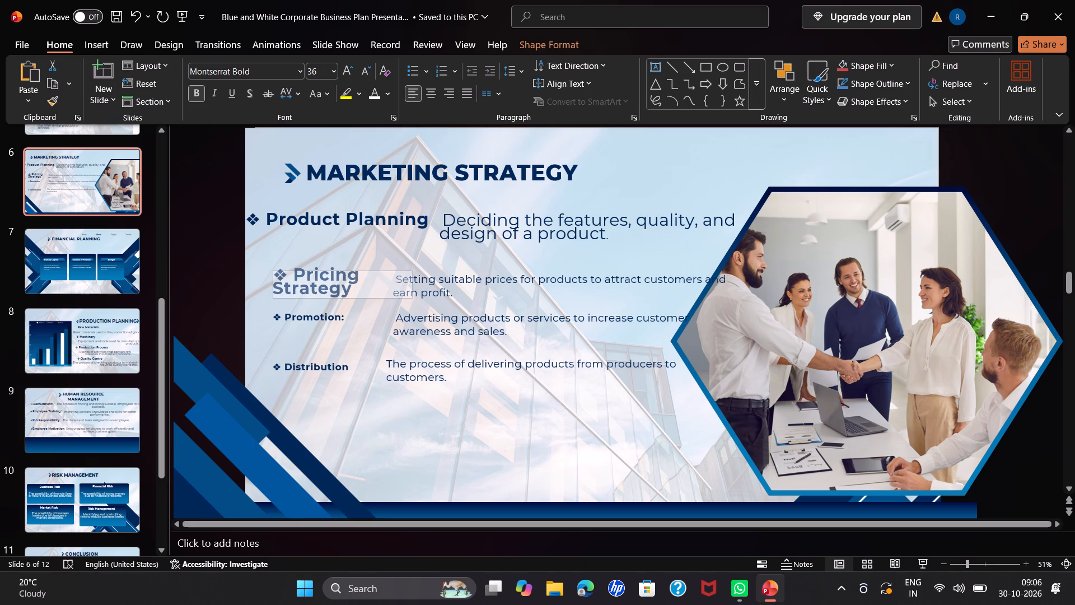
left_click_drag(415, 278, 468, 281)
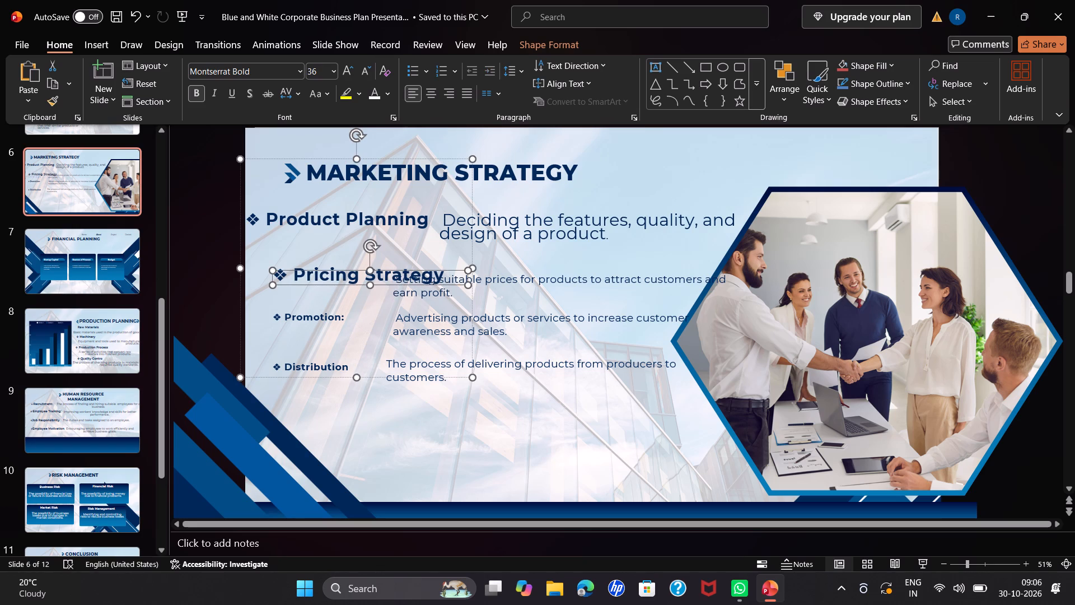
left_click(511, 258)
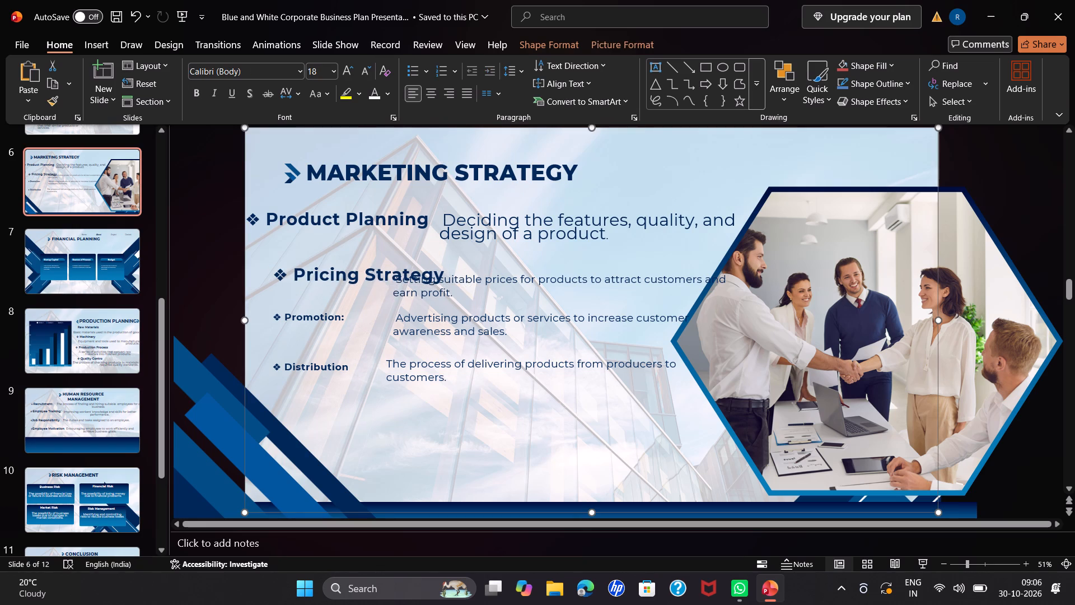
Move the "Pricing Strategy" heading to the slide's left edge, directly beneath the "Product Planning" heading.
left_click(382, 278)
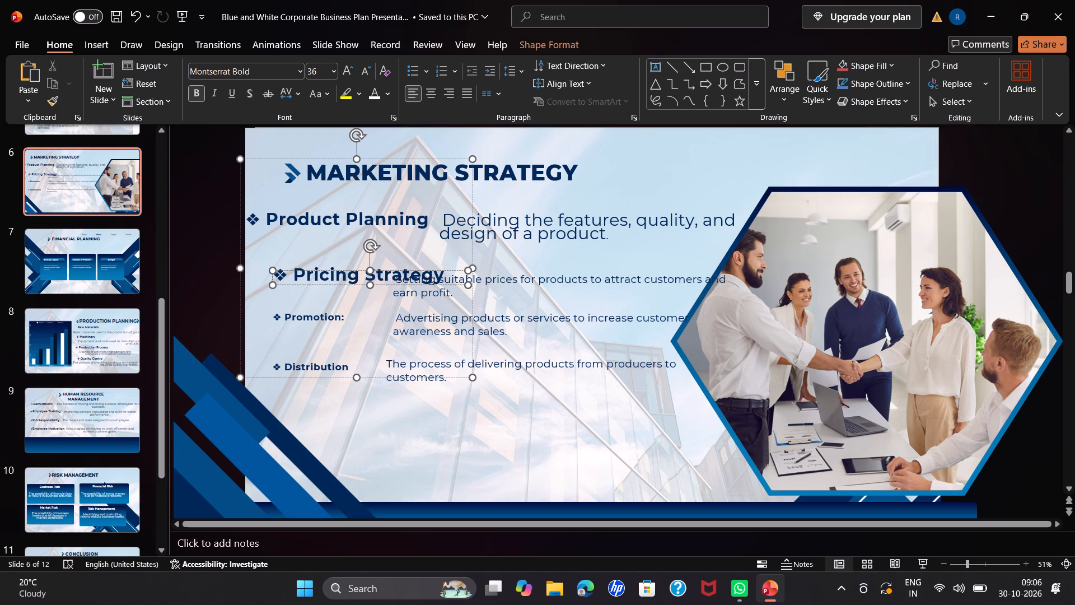
left_click_drag(317, 285, 309, 282)
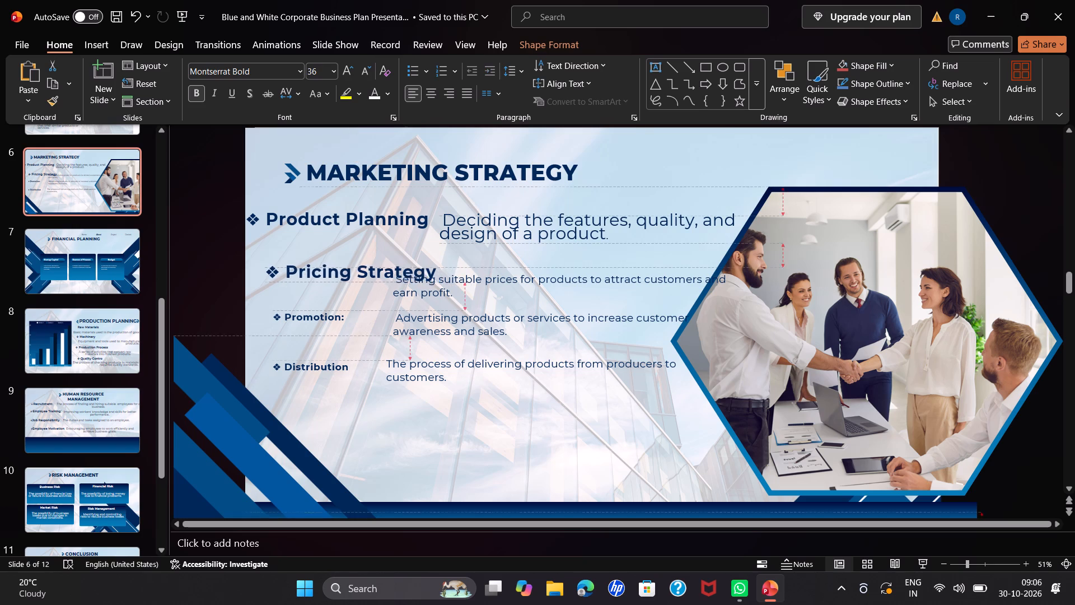
left_click_drag(309, 282, 287, 277)
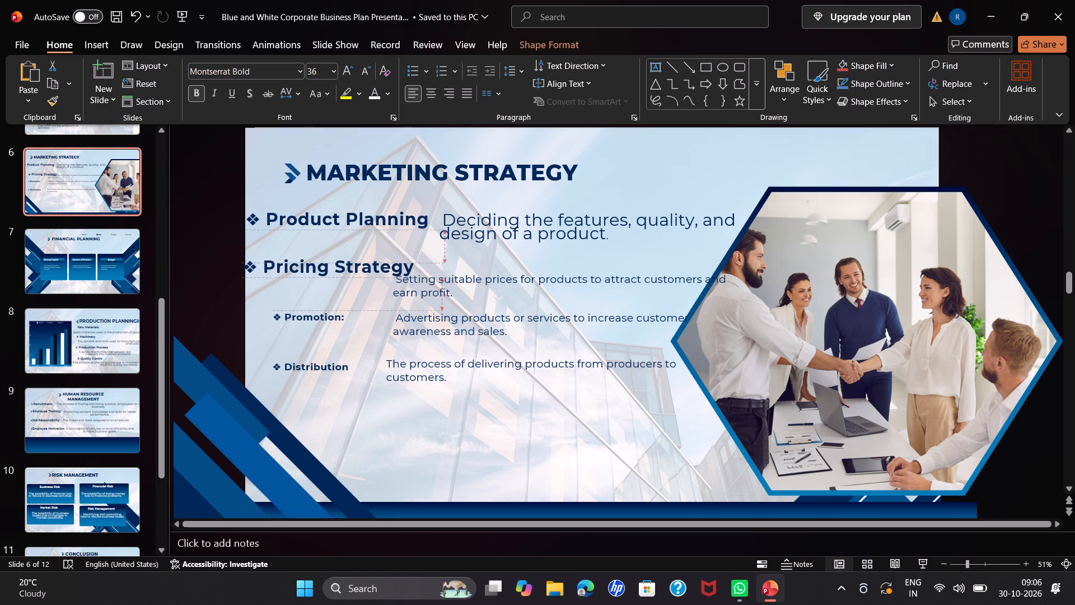
left_click_drag(287, 277, 287, 267)
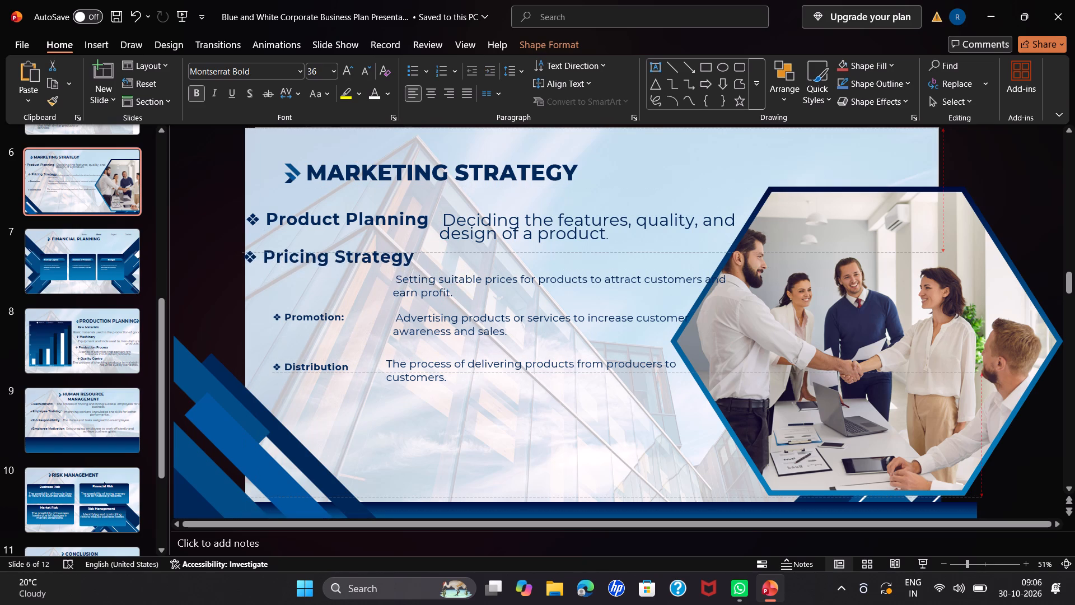
left_click_drag(287, 267, 288, 267)
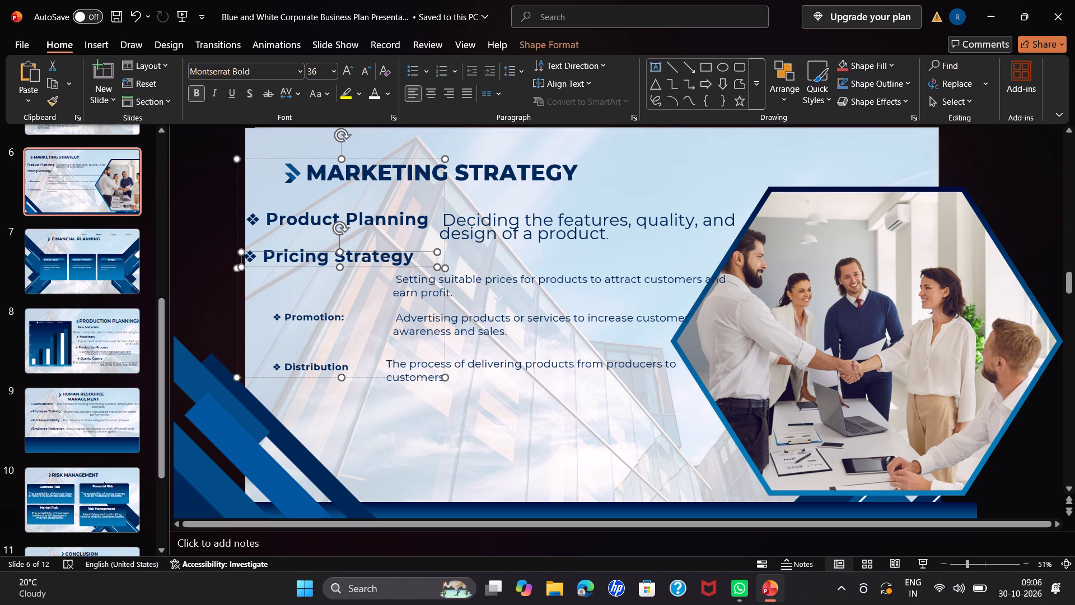
left_click(646, 178)
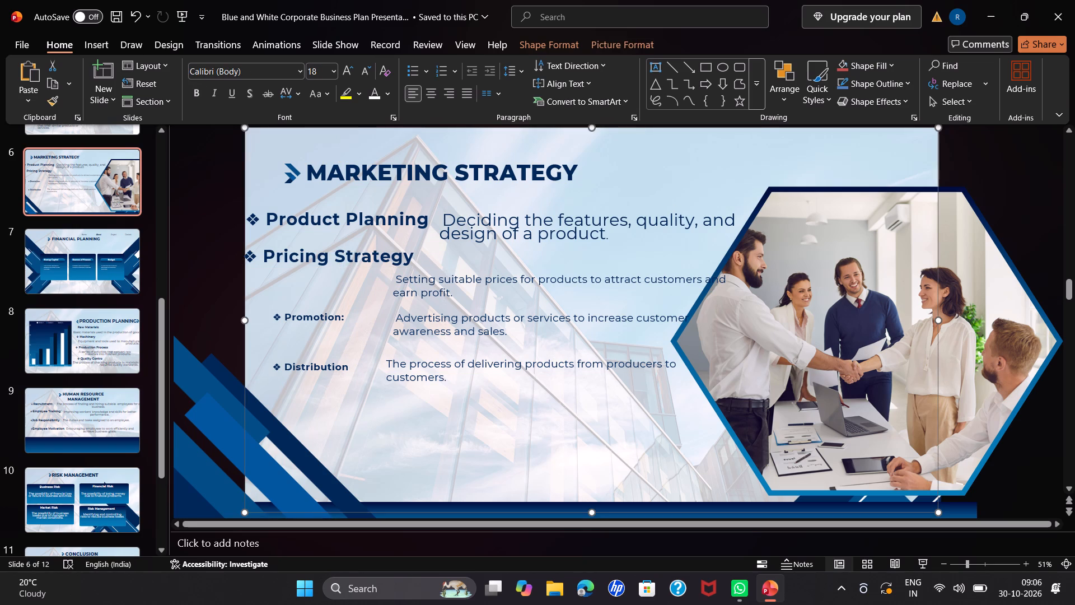
Set the font size of the Pricing Strategy description, "Setting suitable prices for products to attract customers and earn profit.", to 36.
left_click(605, 282)
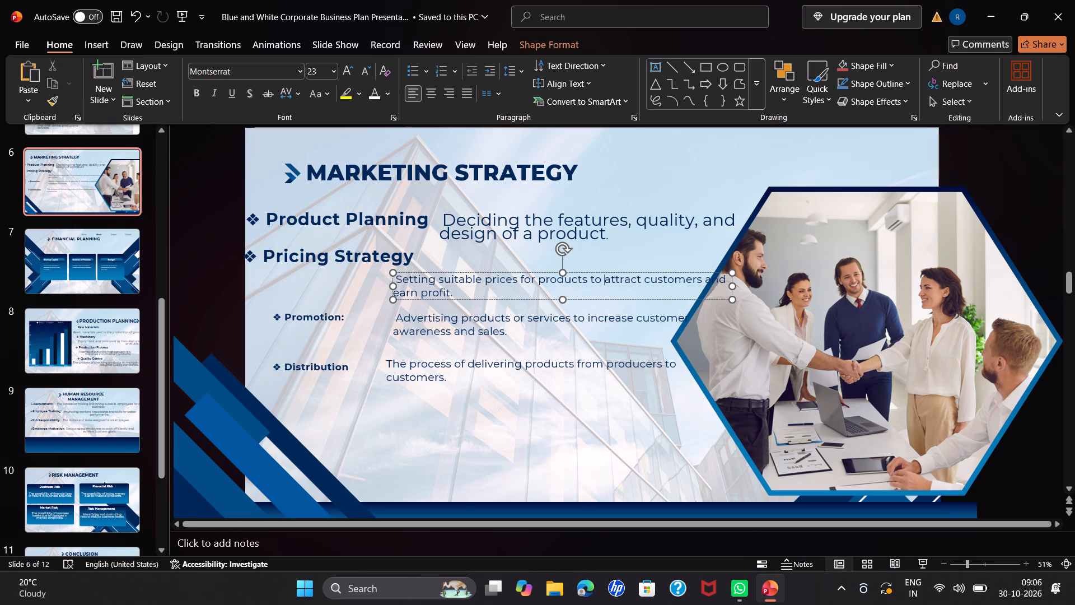
left_click_drag(396, 280, 489, 280)
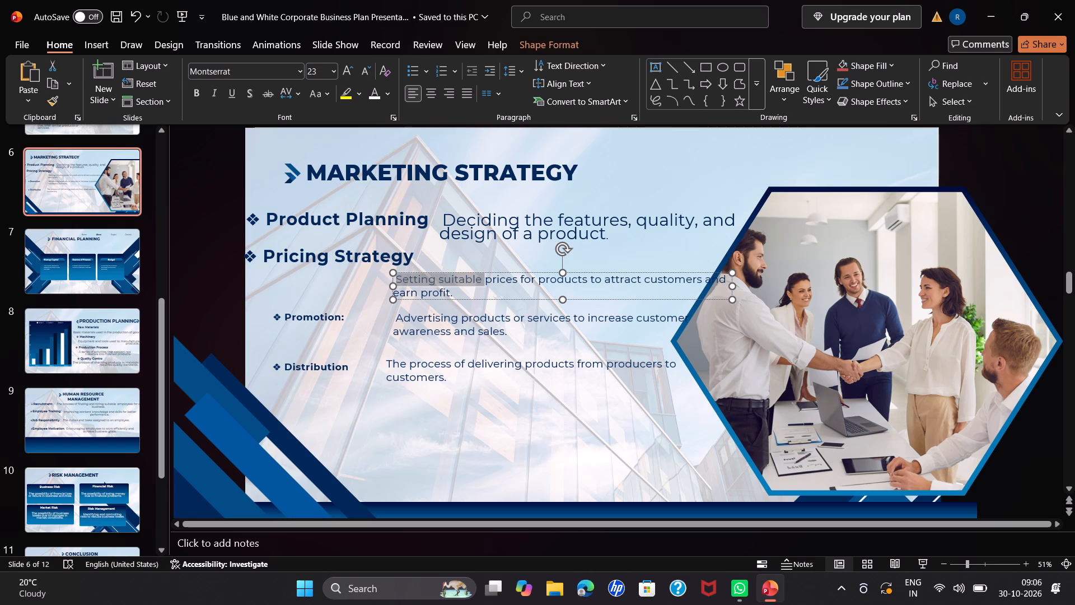
left_click_drag(489, 280, 695, 301)
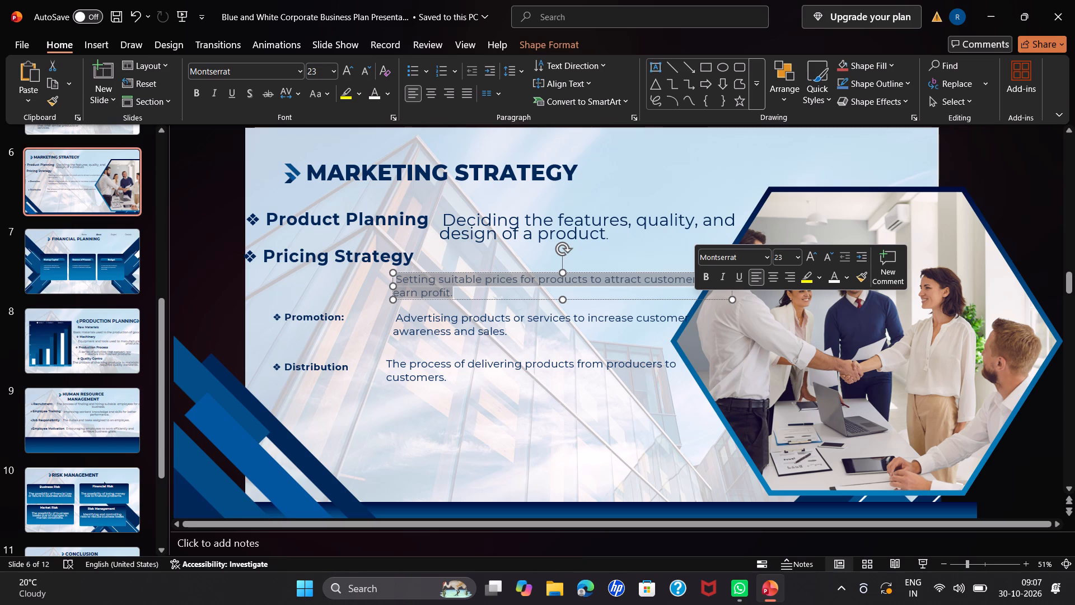
left_click(798, 259)
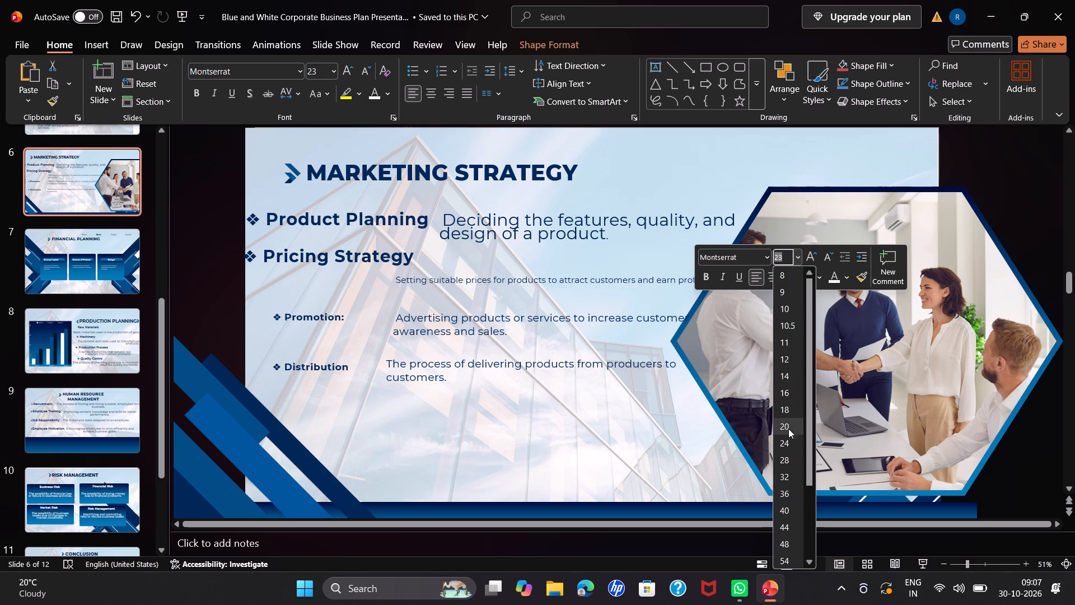
left_click(788, 492)
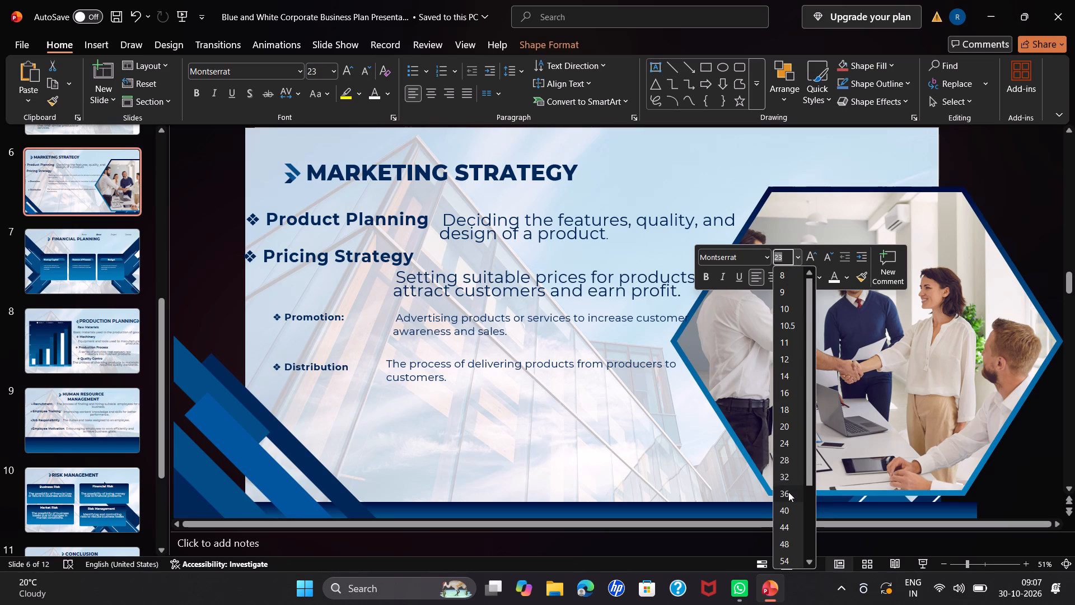
left_click(637, 466)
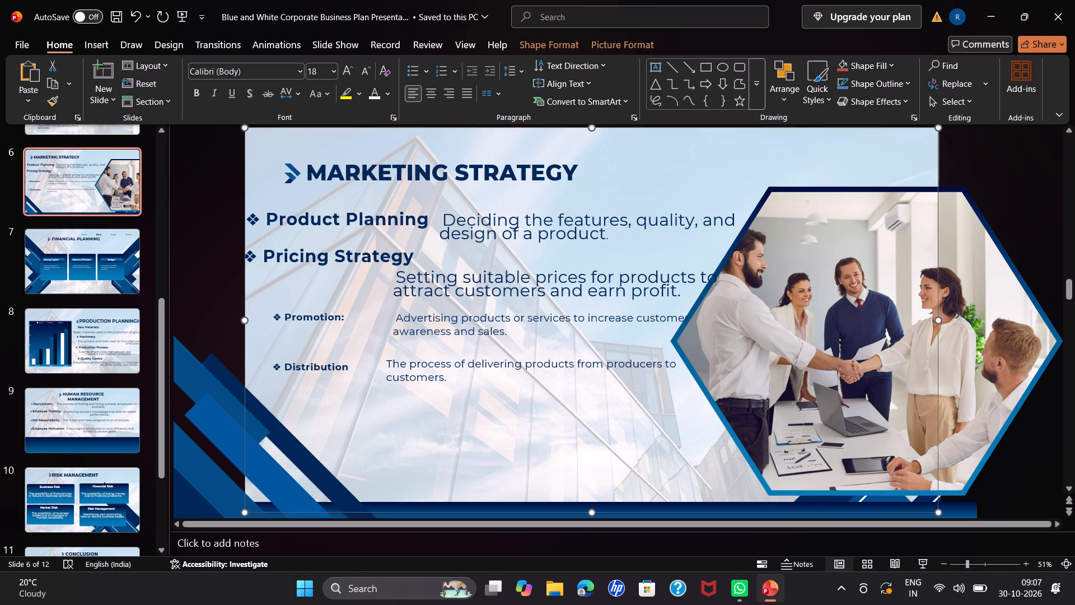
Move the Pricing Strategy description up beside its heading, just below the Product Planning description.
left_click(563, 294)
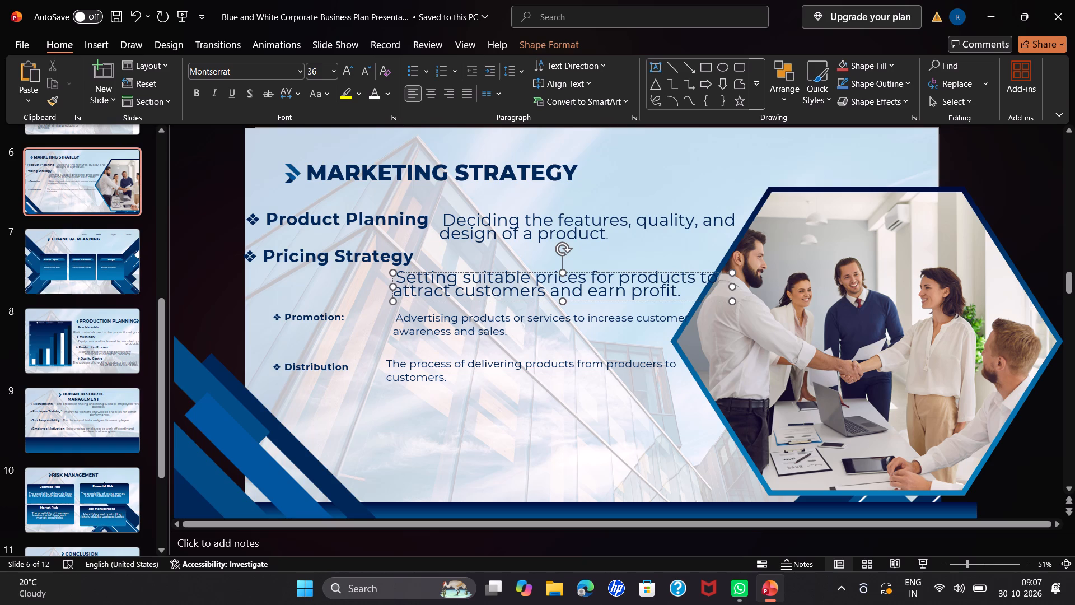
left_click_drag(574, 273, 588, 255)
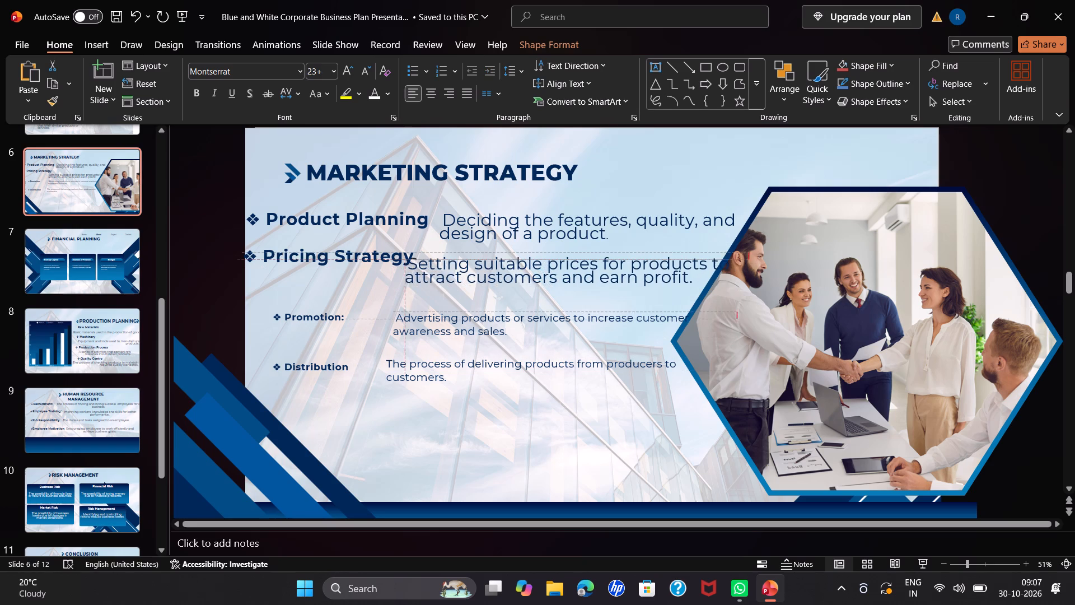
left_click_drag(588, 255, 597, 252)
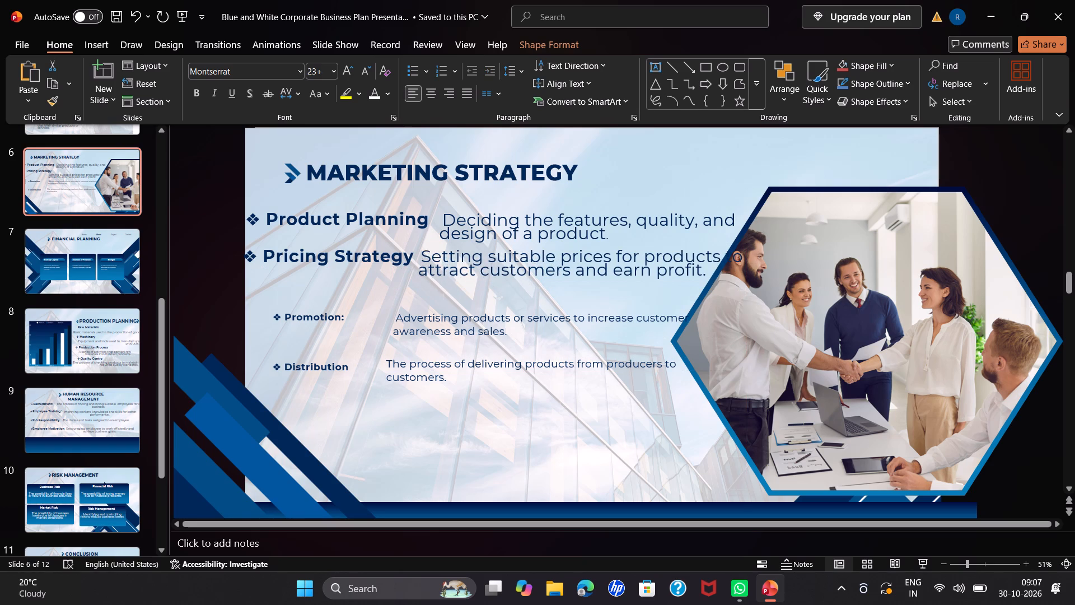
left_click_drag(597, 252, 593, 249)
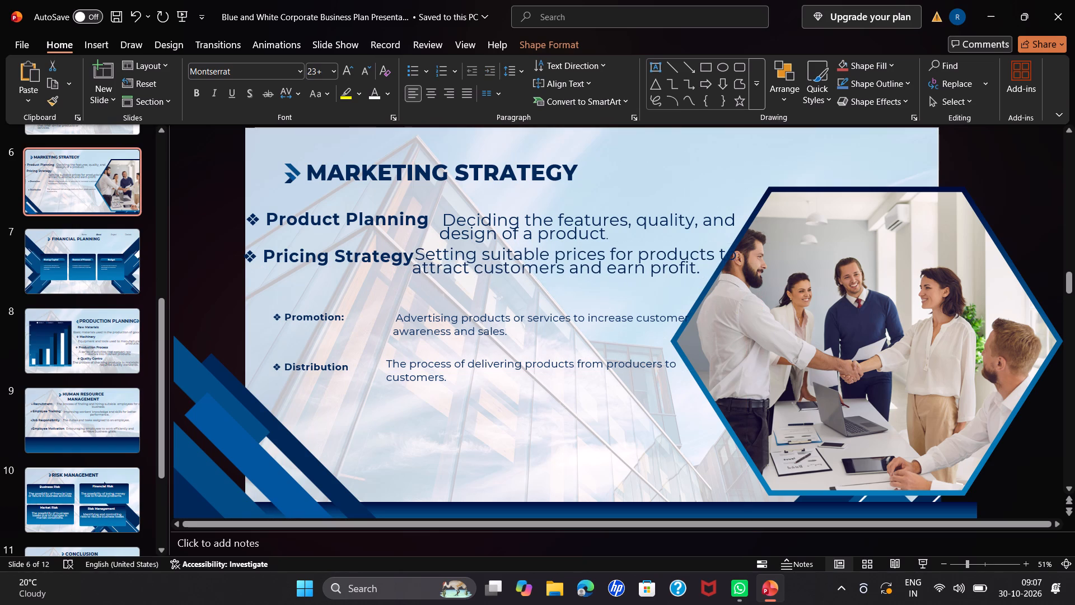
left_click_drag(593, 249, 597, 248)
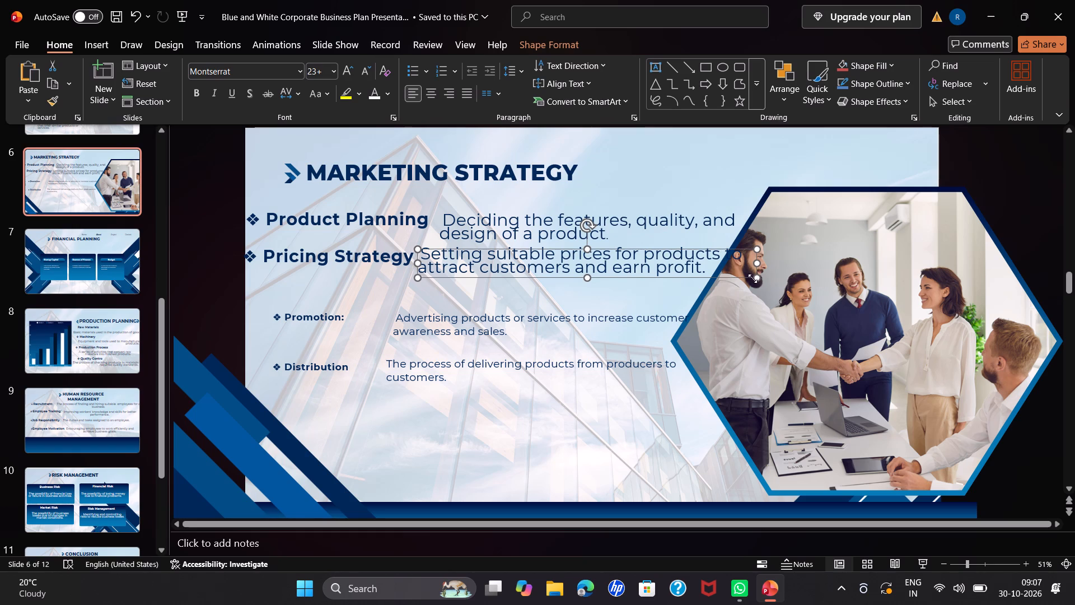
Narrow the Pricing Strategy description's text box so its text wraps onto three lines, clear of the hexagonal team photo.
left_click_drag(758, 280, 741, 286)
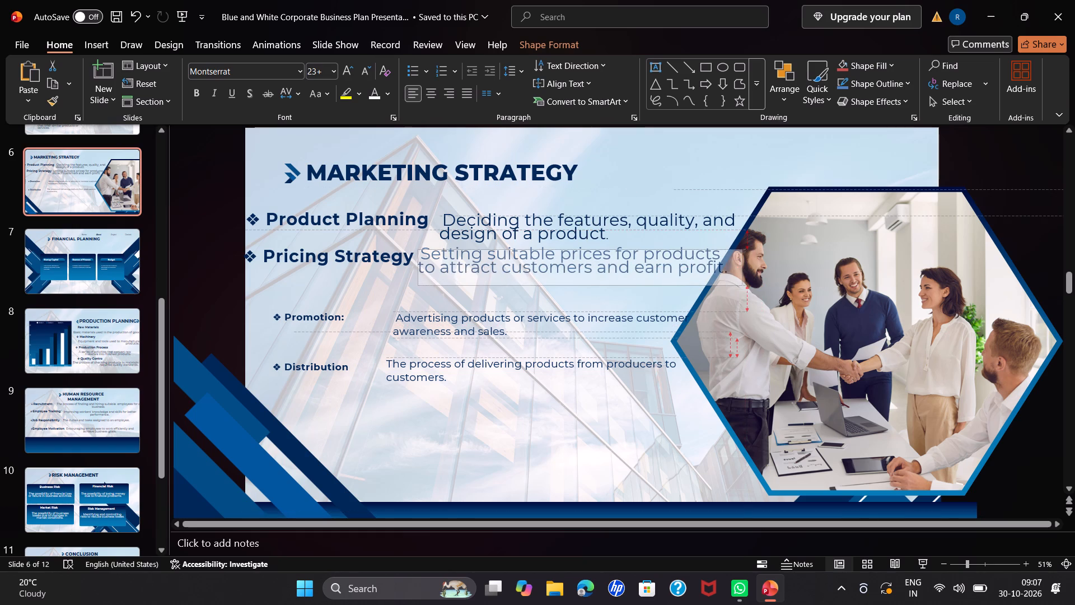
left_click_drag(741, 286, 725, 288)
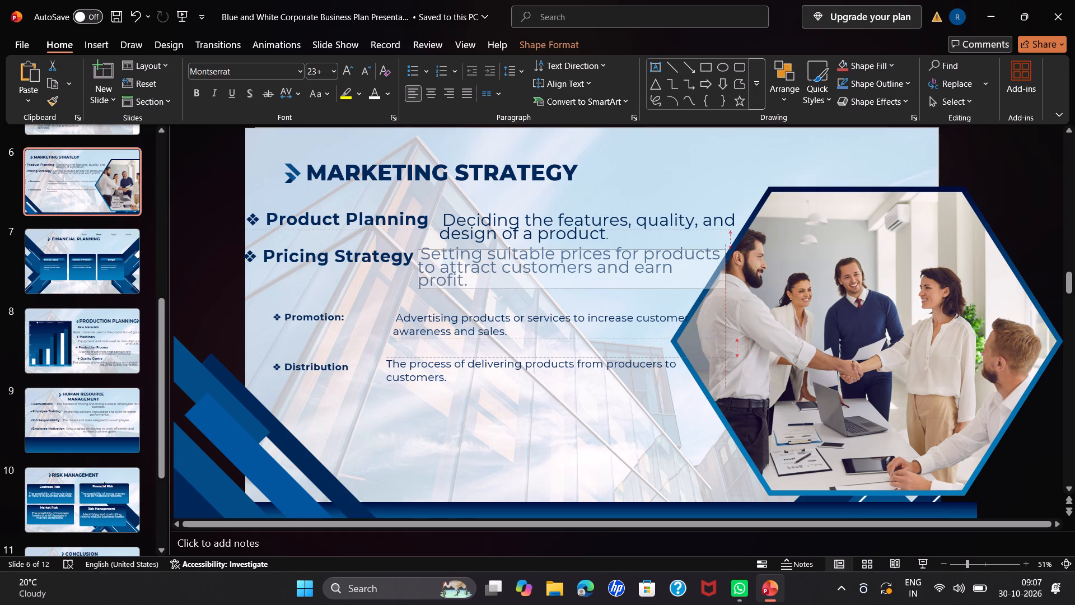
left_click_drag(725, 288, 725, 291)
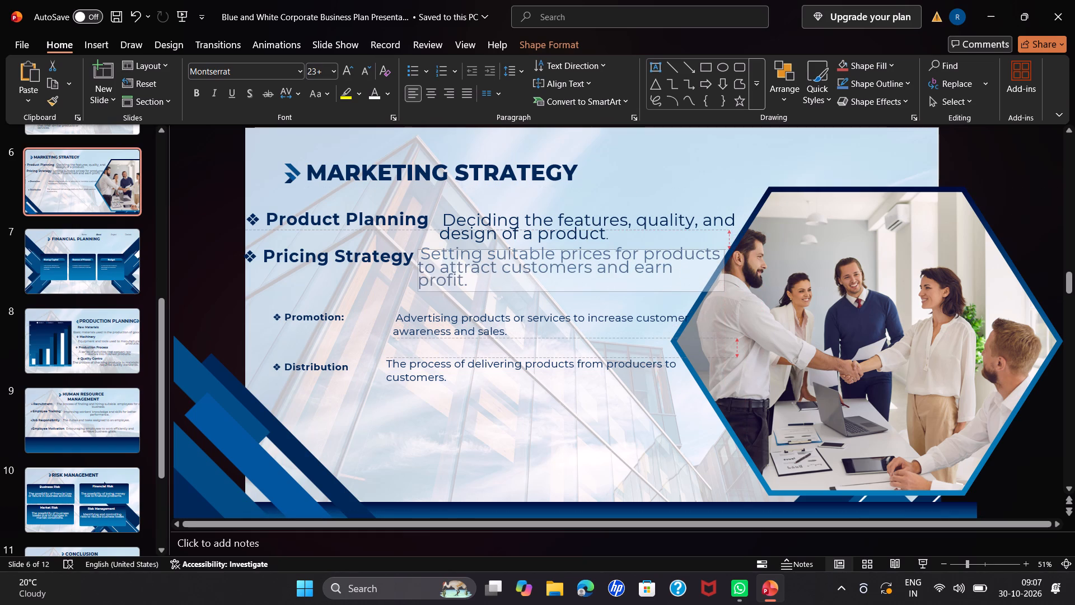
left_click_drag(725, 291, 724, 290)
left_click_drag(724, 290, 724, 290)
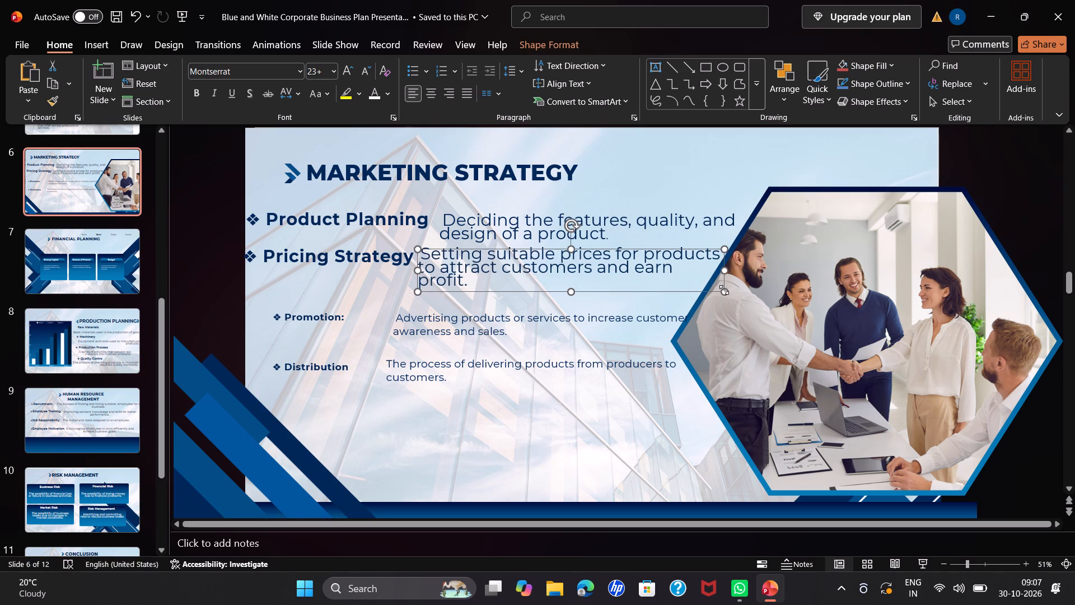
left_click(774, 248)
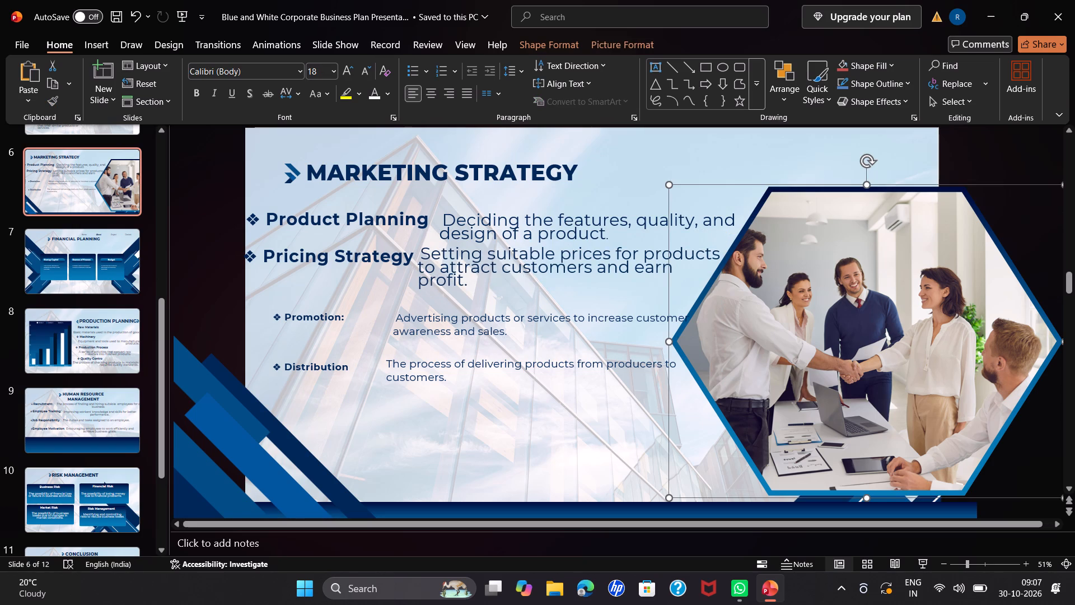
left_click(688, 157)
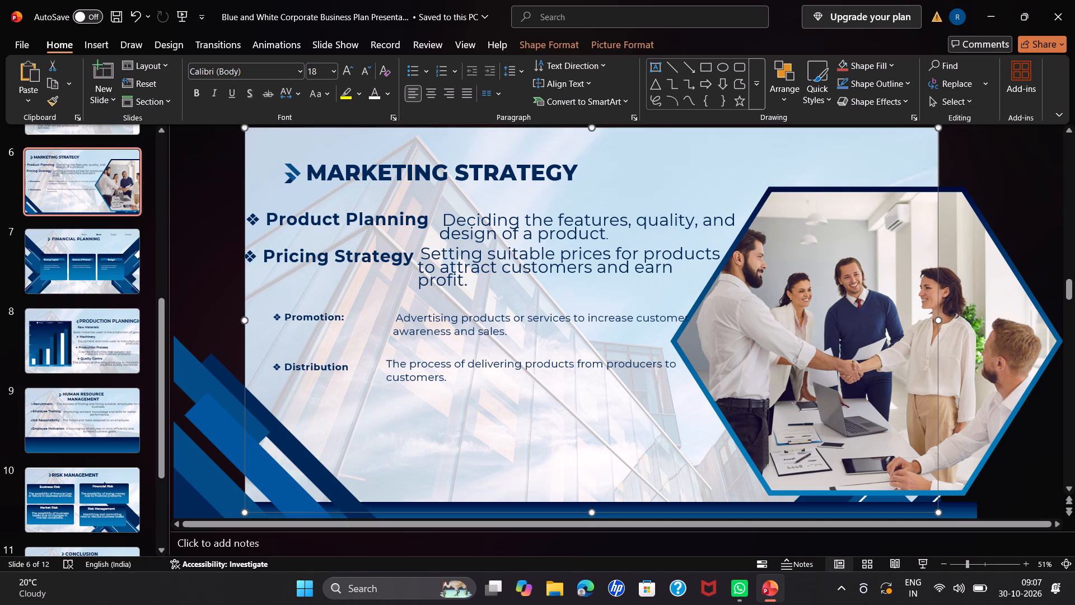
Shift the building background picture slightly right and up on the Marketing Strategy slide so it covers the slide's top edge.
left_click_drag(936, 148, 929, 157)
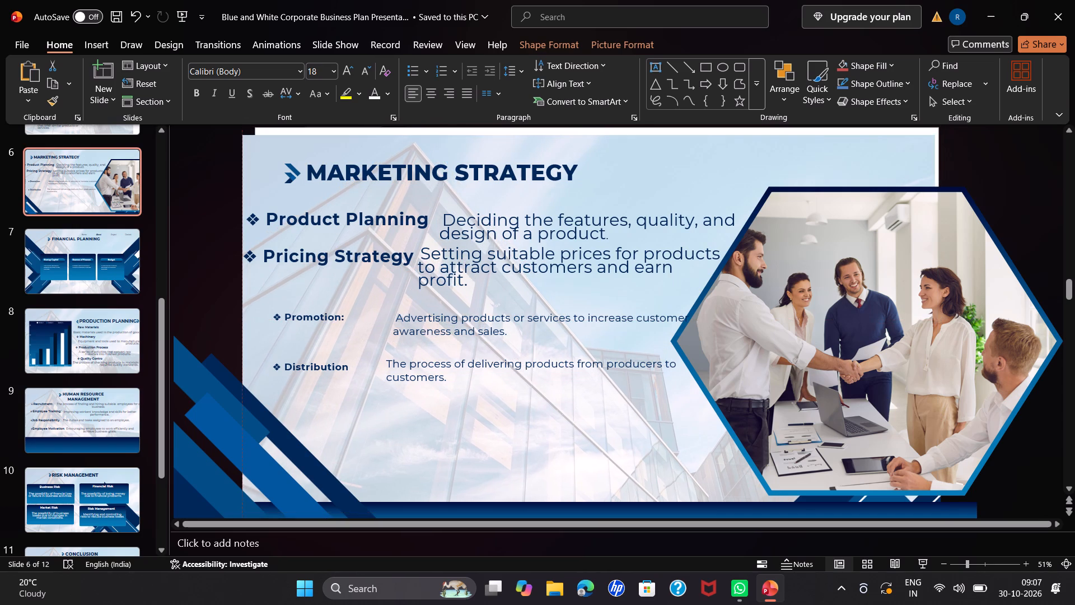
left_click_drag(929, 157, 939, 151)
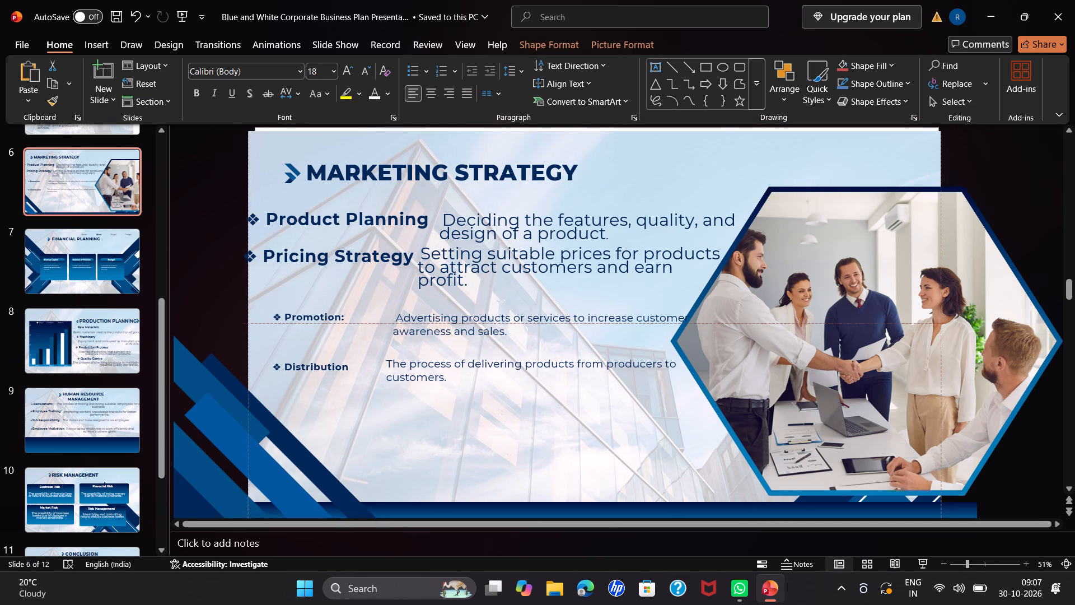
left_click_drag(939, 151, 942, 144)
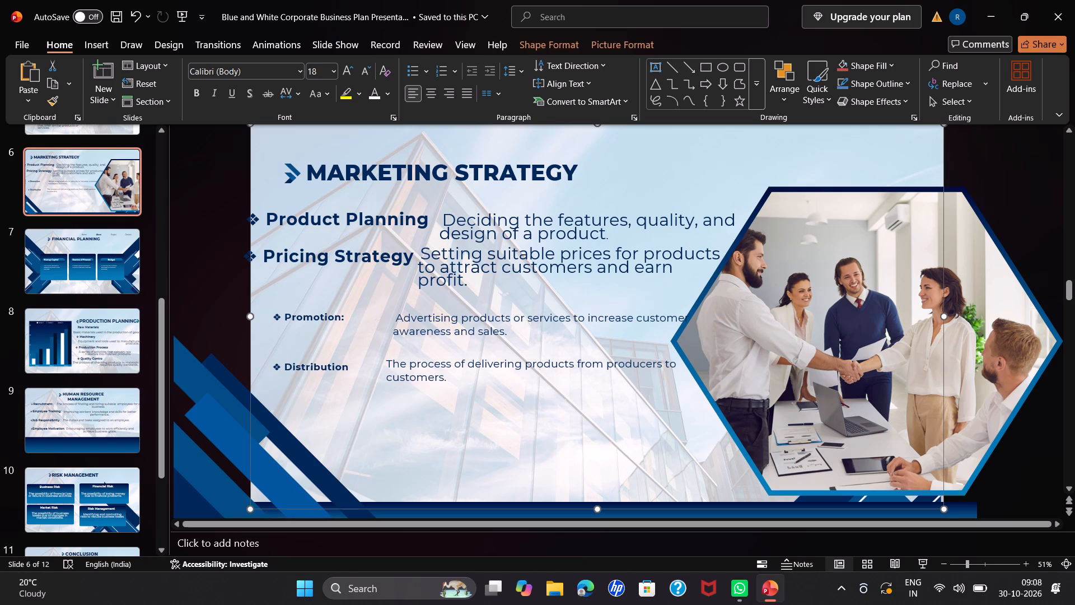
left_click(877, 160)
Nudge the "Product Planning" heading slightly right, inside the background picture's left edge and close beside its description.
left_click(248, 224)
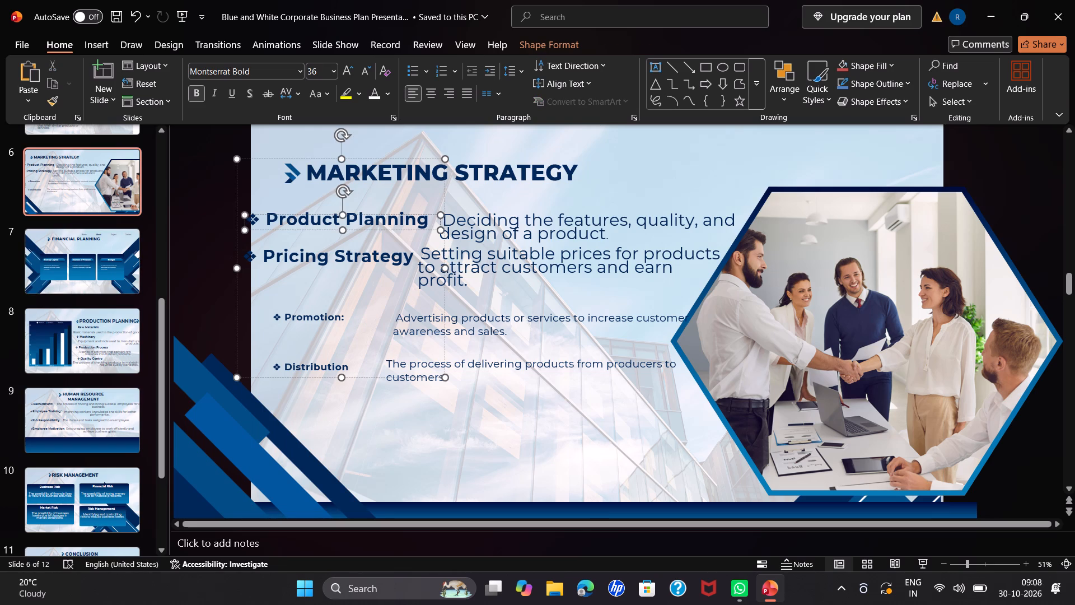
left_click_drag(292, 230, 296, 230)
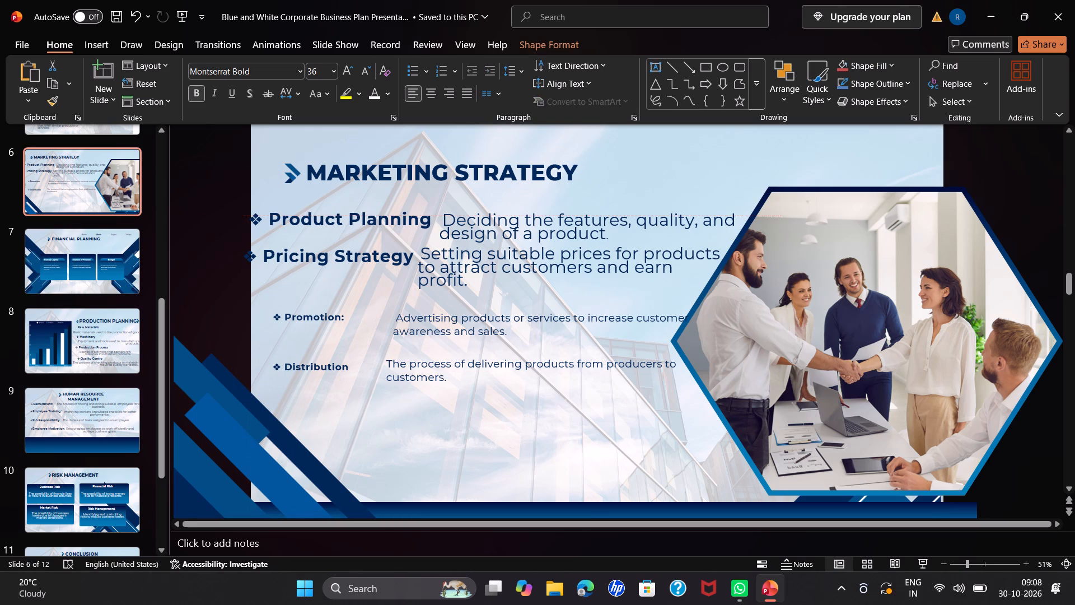
left_click_drag(296, 230, 301, 231)
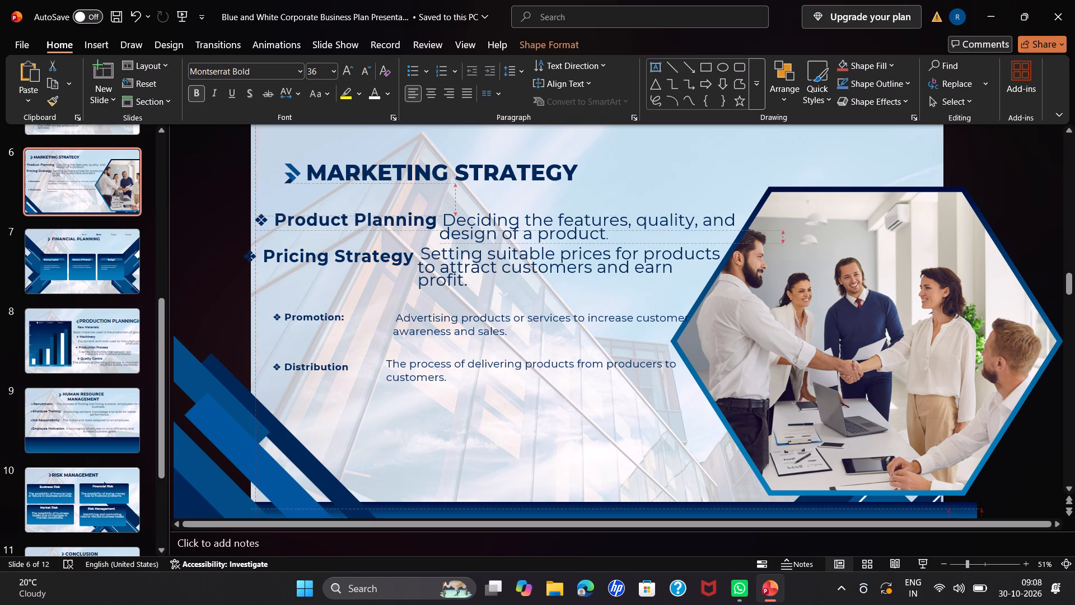
left_click_drag(301, 231, 300, 231)
left_click(290, 203)
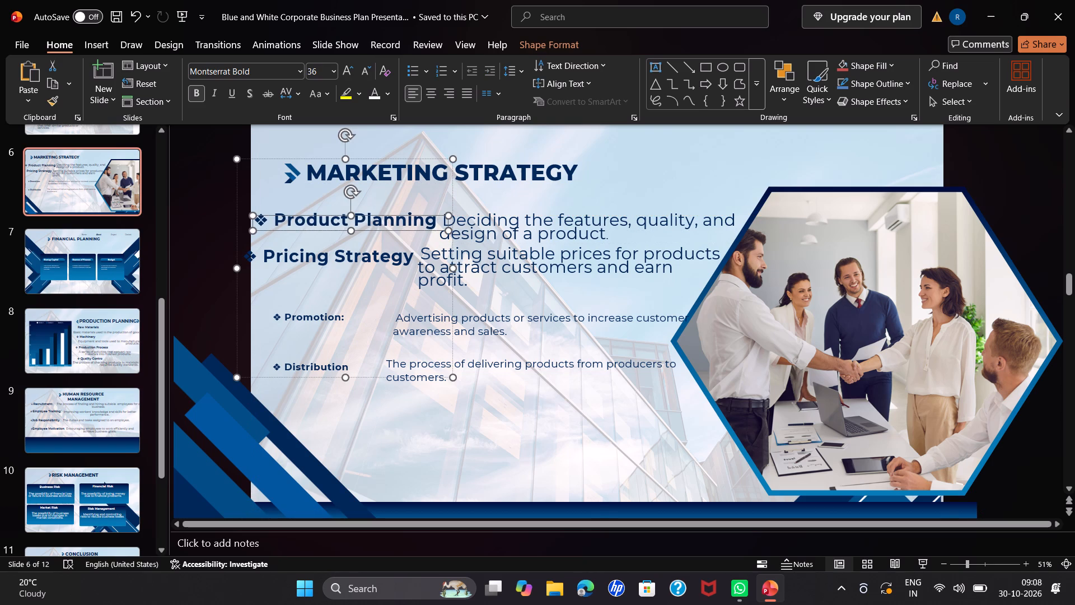
Nudge the "Pricing Strategy" heading slightly right and up, level with the first line of its description.
left_click(279, 256)
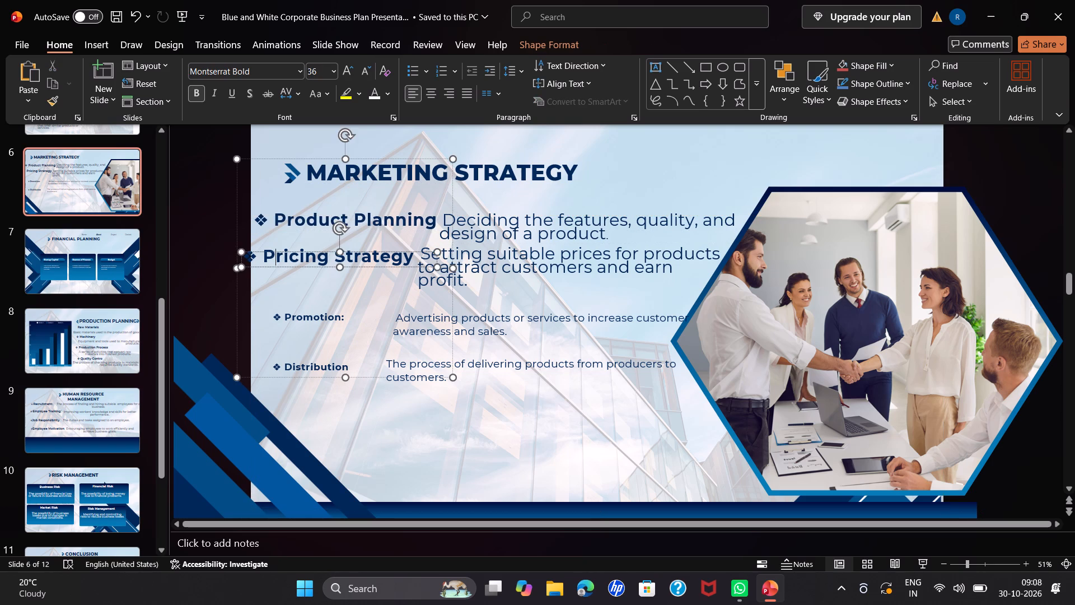
left_click_drag(289, 267, 291, 266)
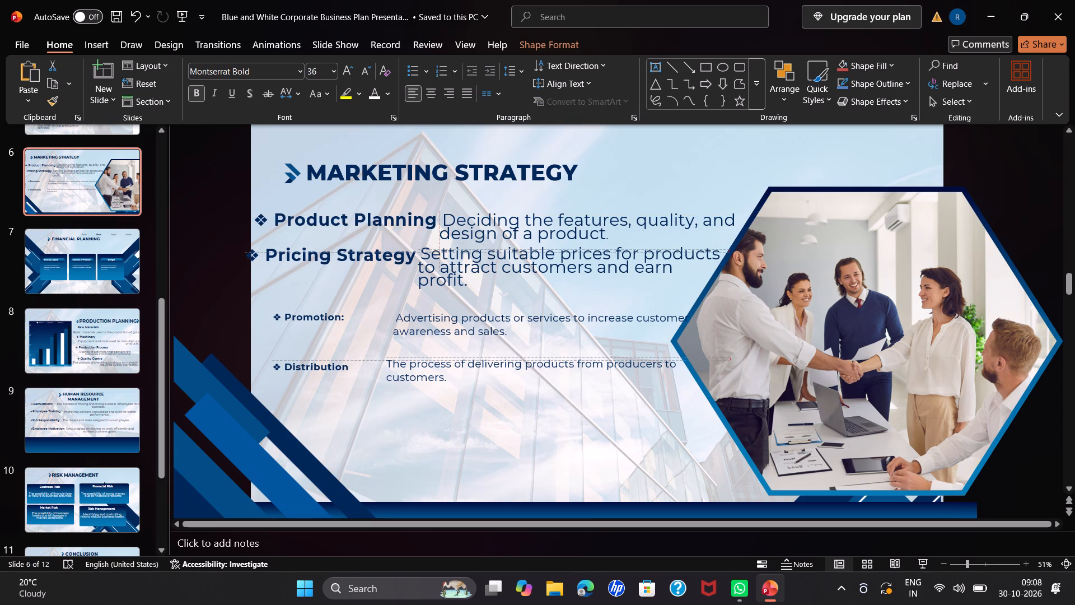
left_click_drag(291, 266, 292, 263)
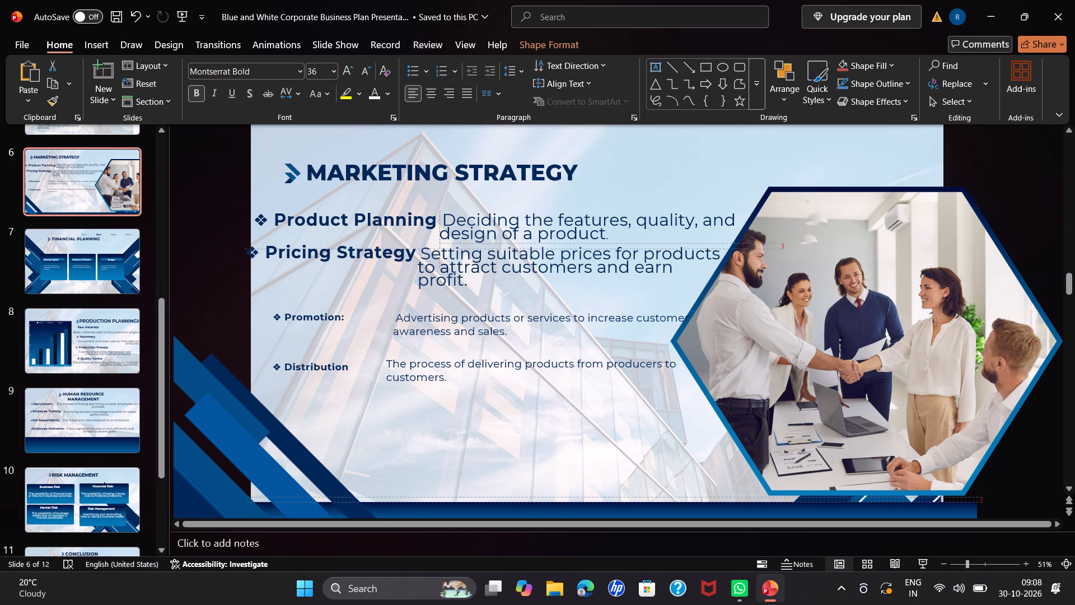
left_click_drag(292, 263, 293, 264)
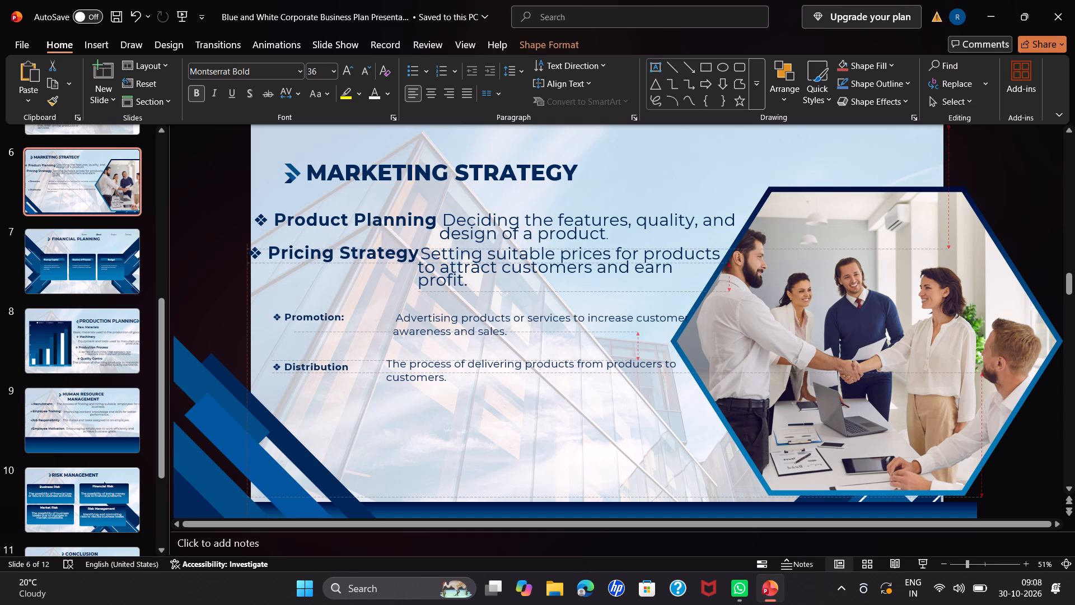
left_click_drag(293, 264, 294, 264)
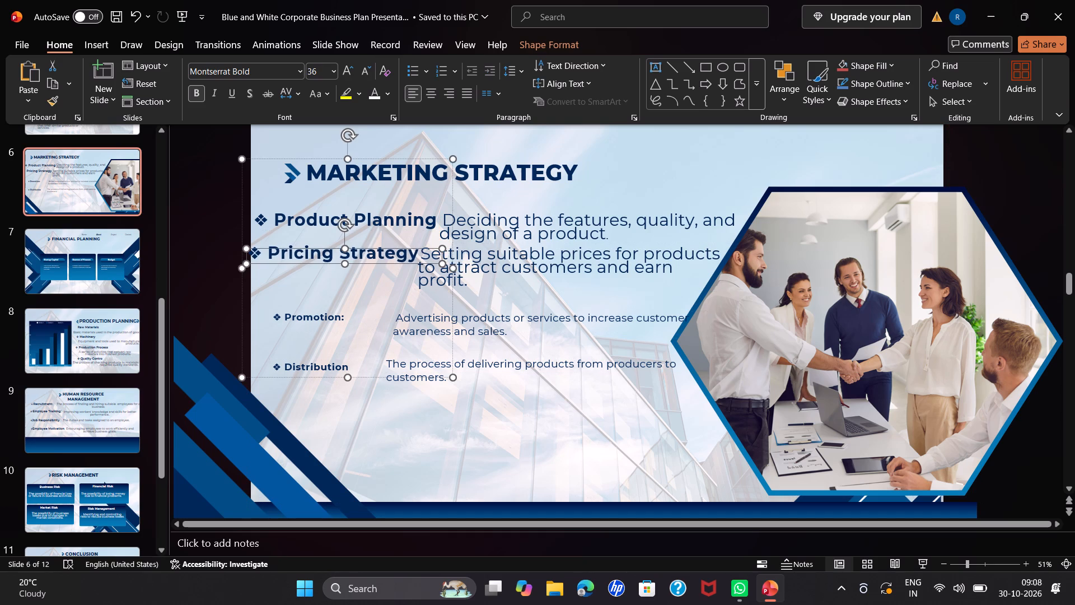
left_click(297, 292)
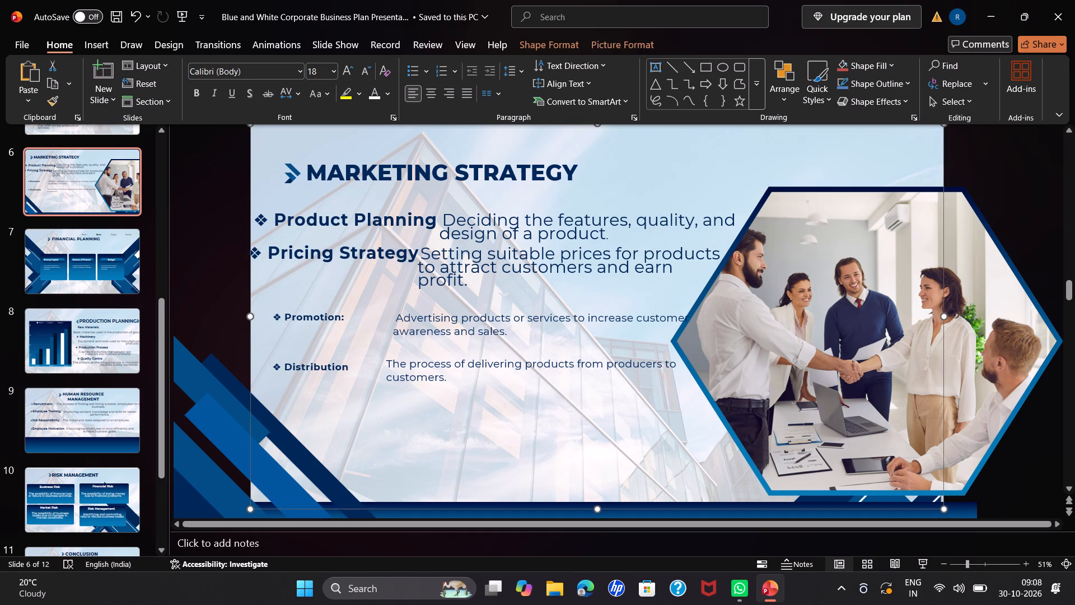
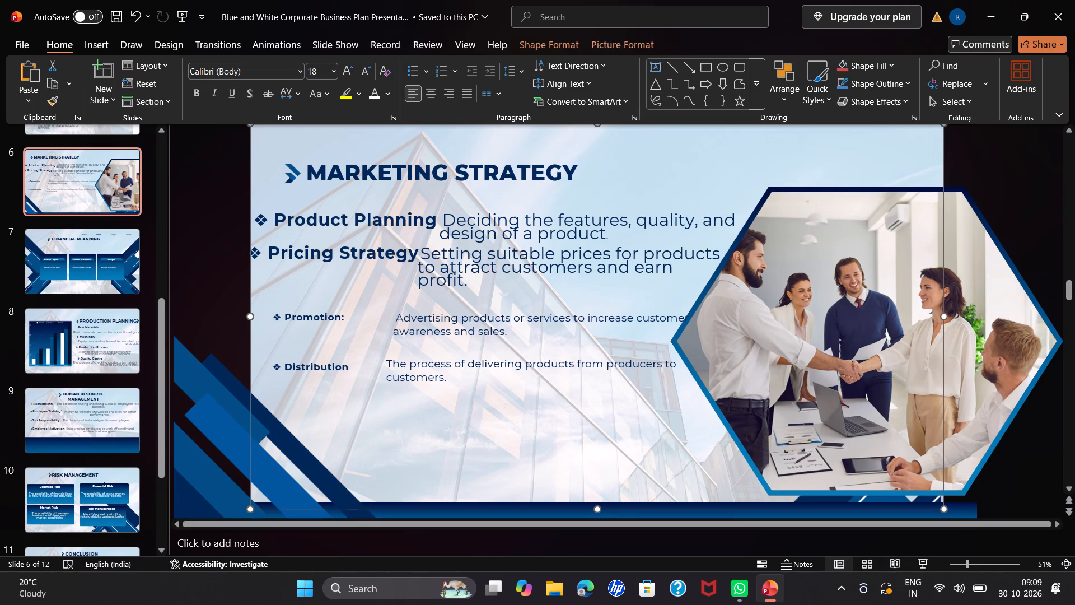
Set the "Promotion:" heading on the Marketing Strategy slide to font size 36.
left_click_drag(342, 318, 340, 318)
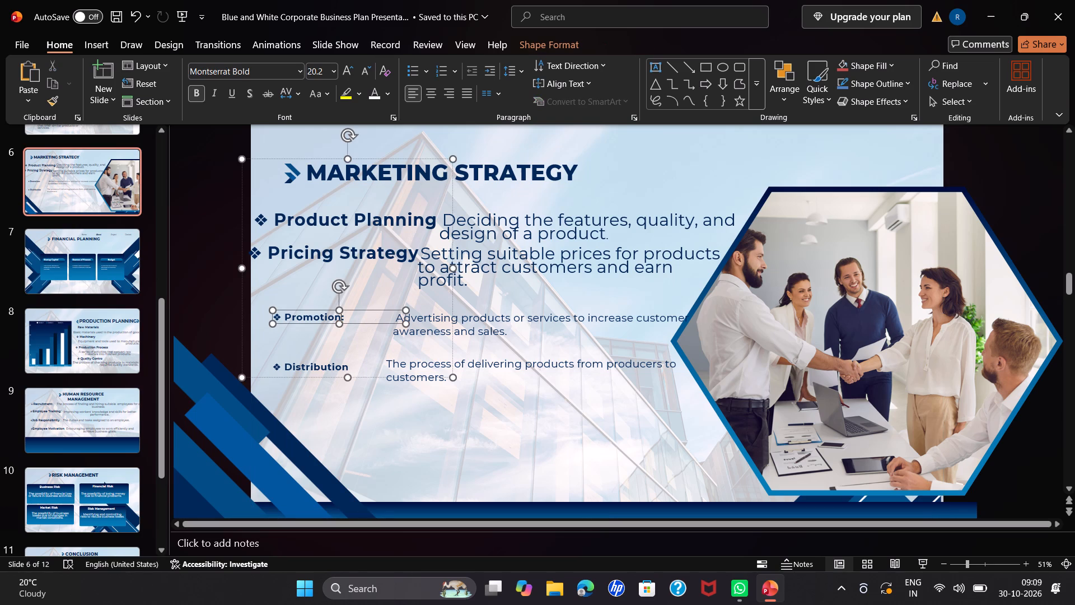
left_click_drag(340, 318, 266, 330)
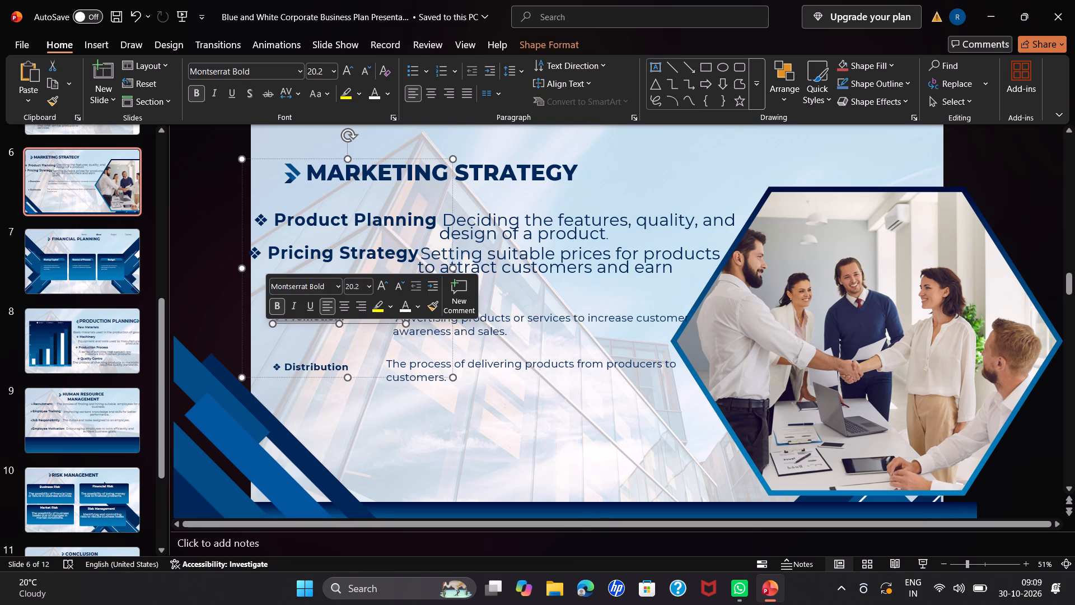
left_click(344, 344)
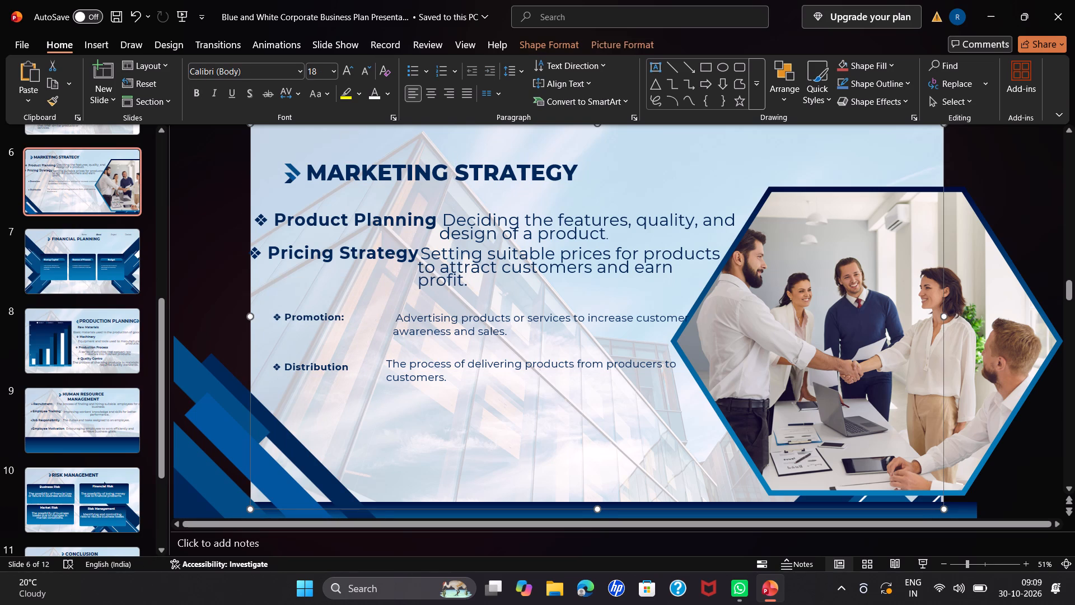
left_click(344, 316)
left_click(342, 317)
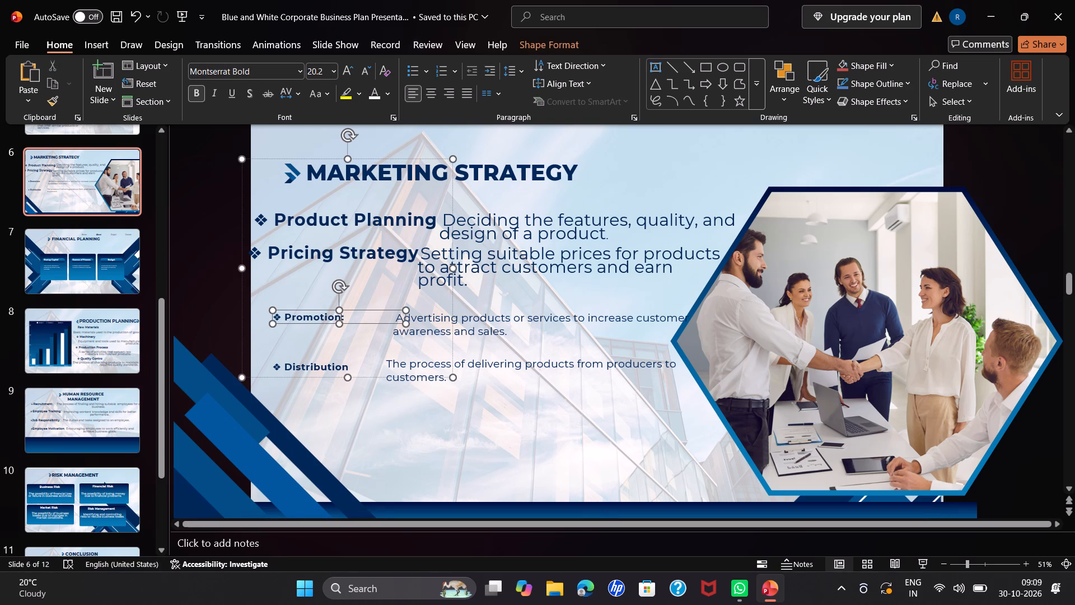
left_click_drag(344, 317, 325, 320)
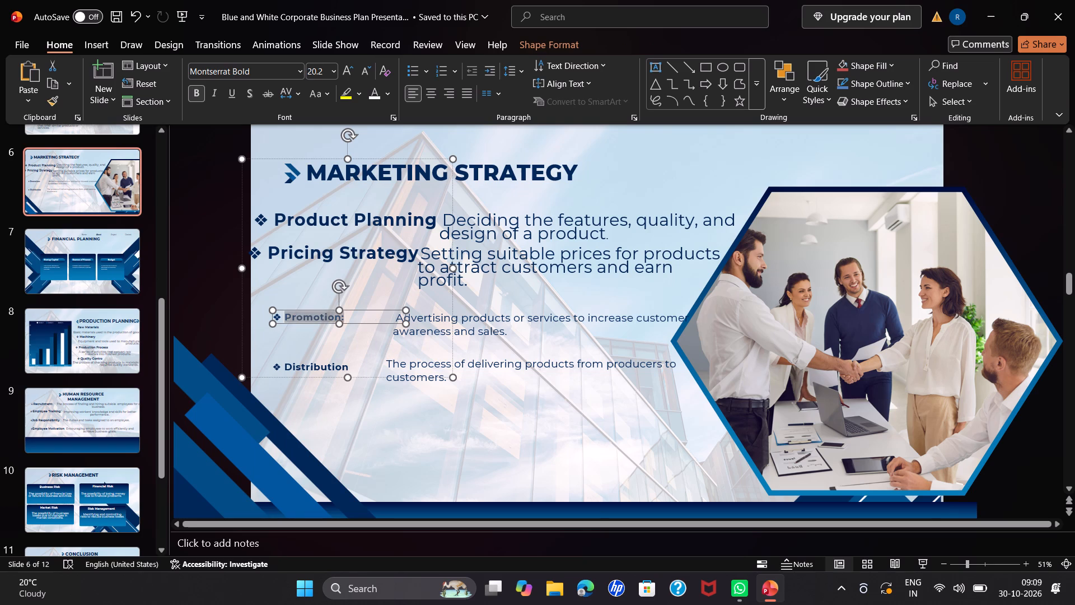
left_click_drag(325, 320, 272, 327)
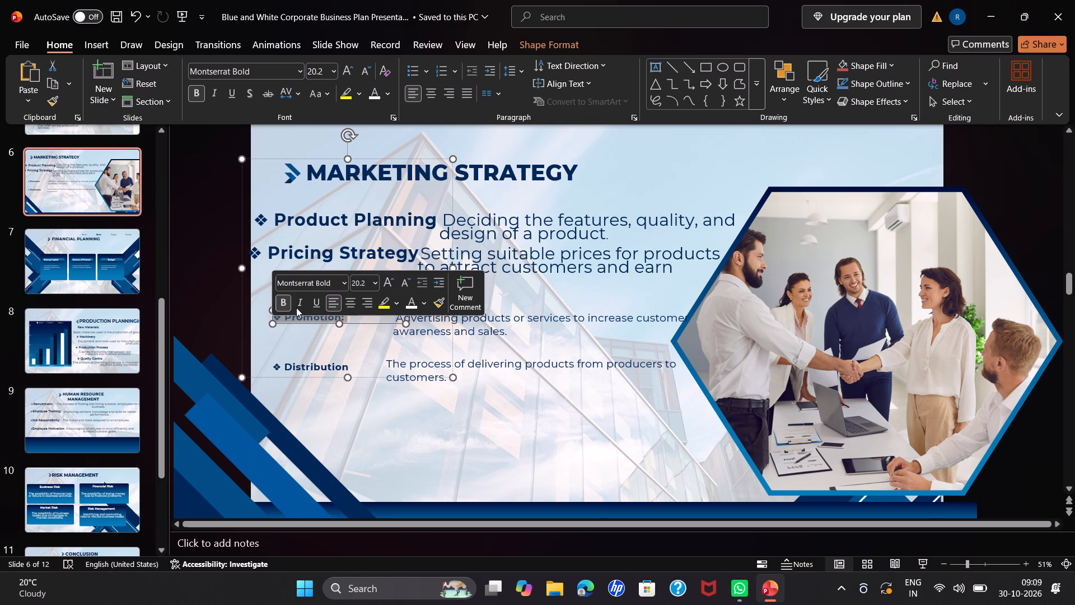
left_click(375, 286)
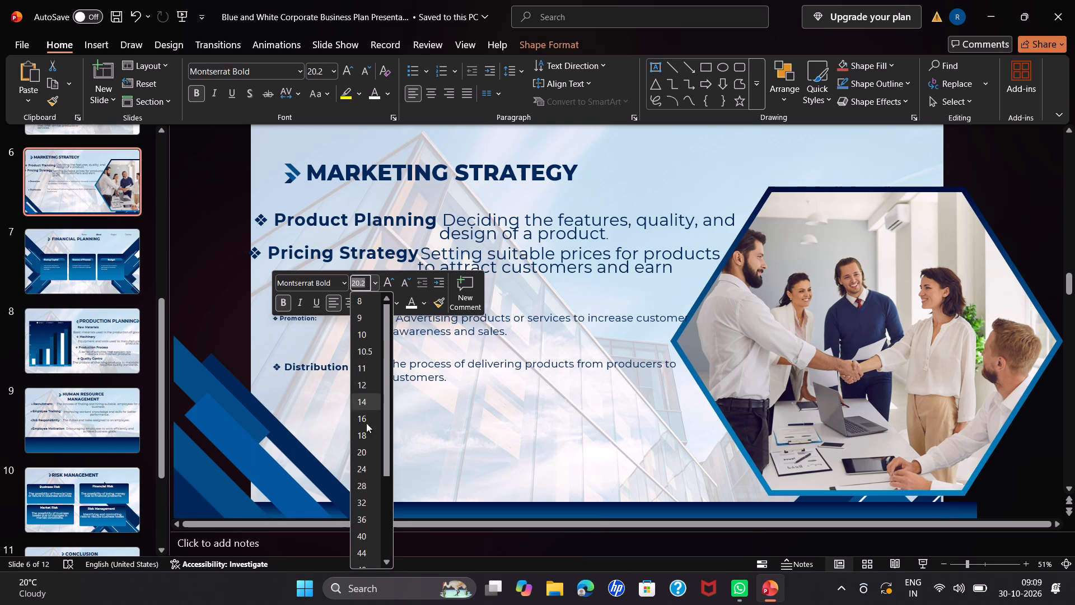
left_click(357, 512)
left_click(435, 444)
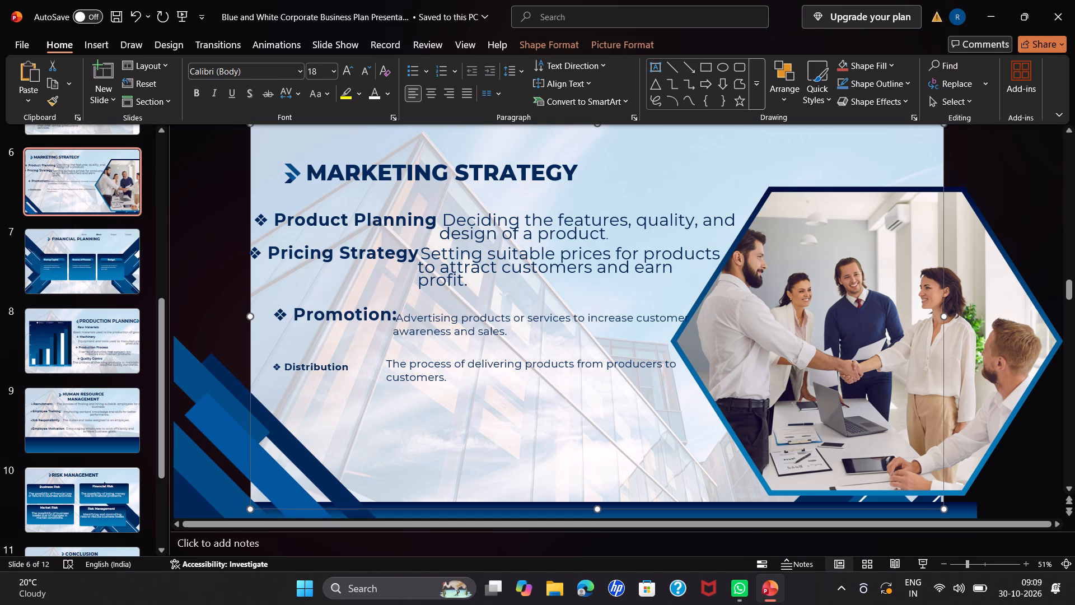
Move the "Promotion:" heading left and slightly down, clear of its description and roughly in line with the headings above.
left_click(392, 317)
left_click_drag(370, 325, 348, 330)
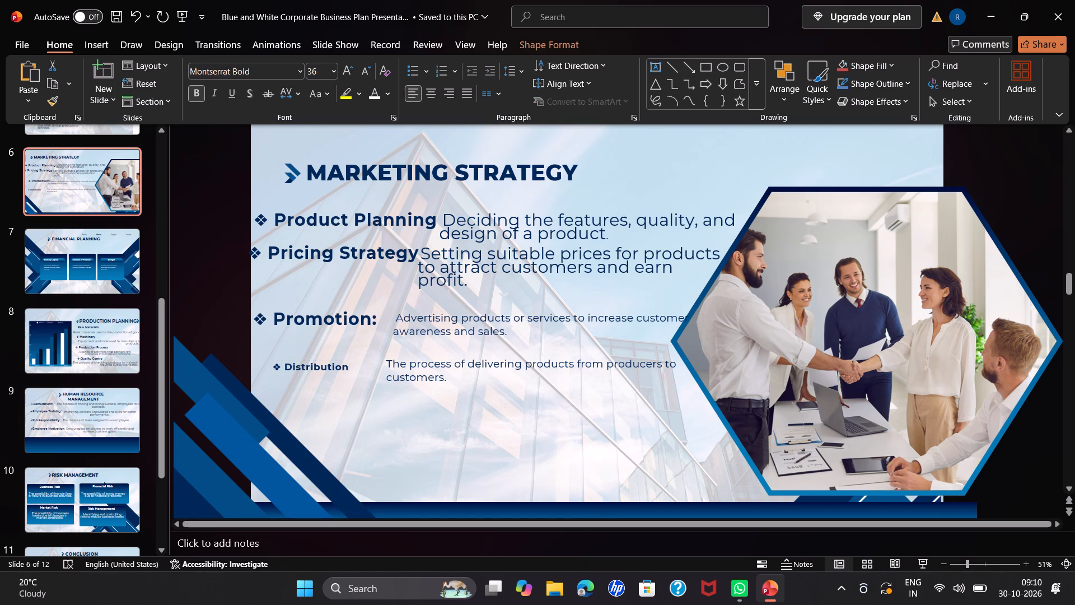
left_click_drag(348, 330, 348, 329)
left_click(423, 456)
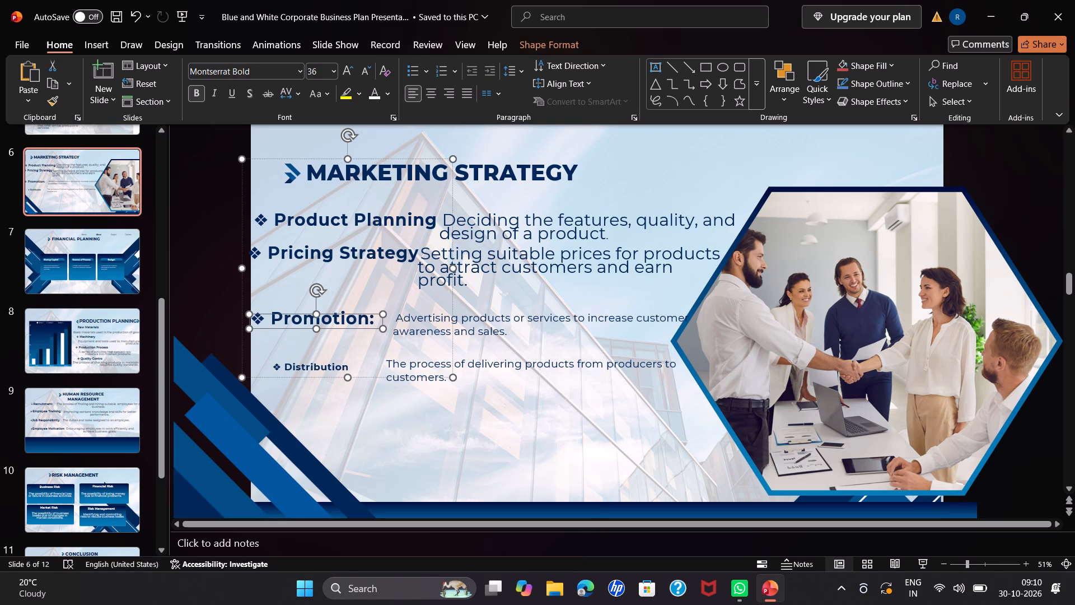
Set the whole Promotion description, from "Advertising products" to "sales.", to font size 36.
left_click(396, 320)
left_click_drag(396, 319, 695, 315)
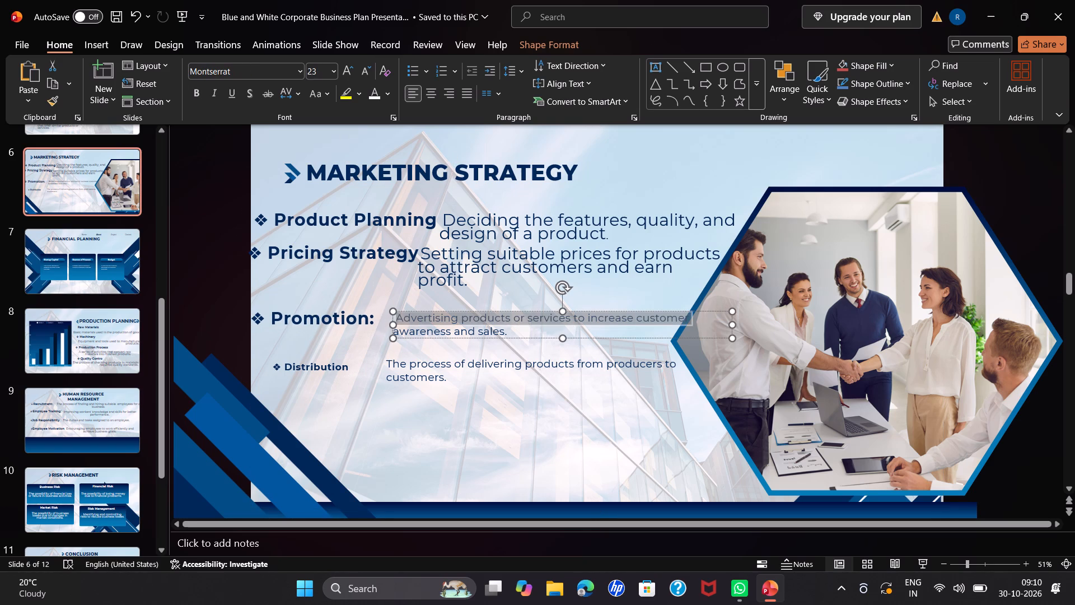
left_click_drag(695, 315, 713, 341)
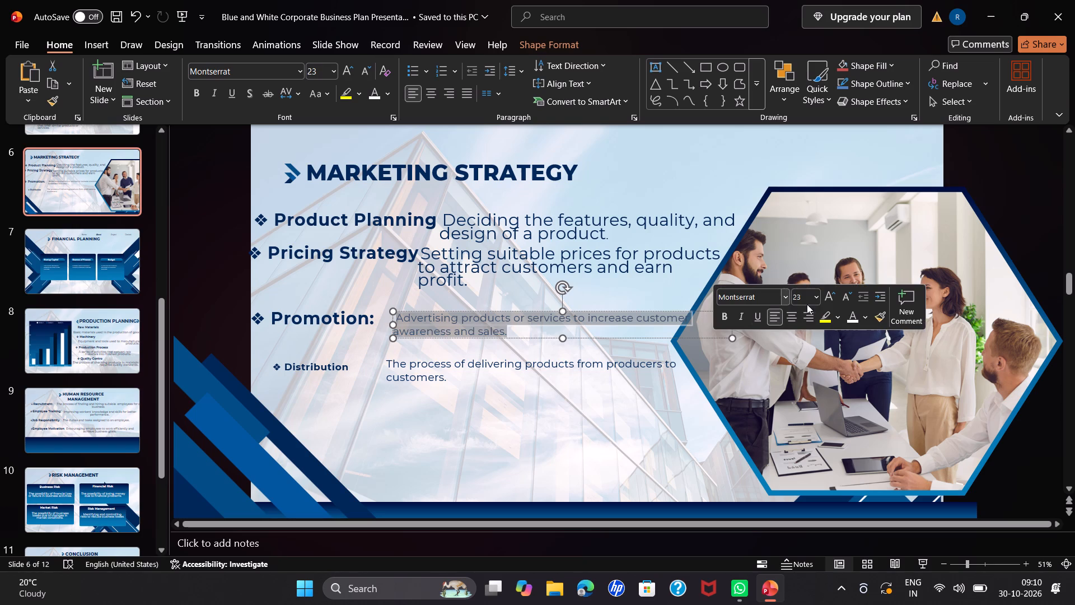
left_click(817, 294)
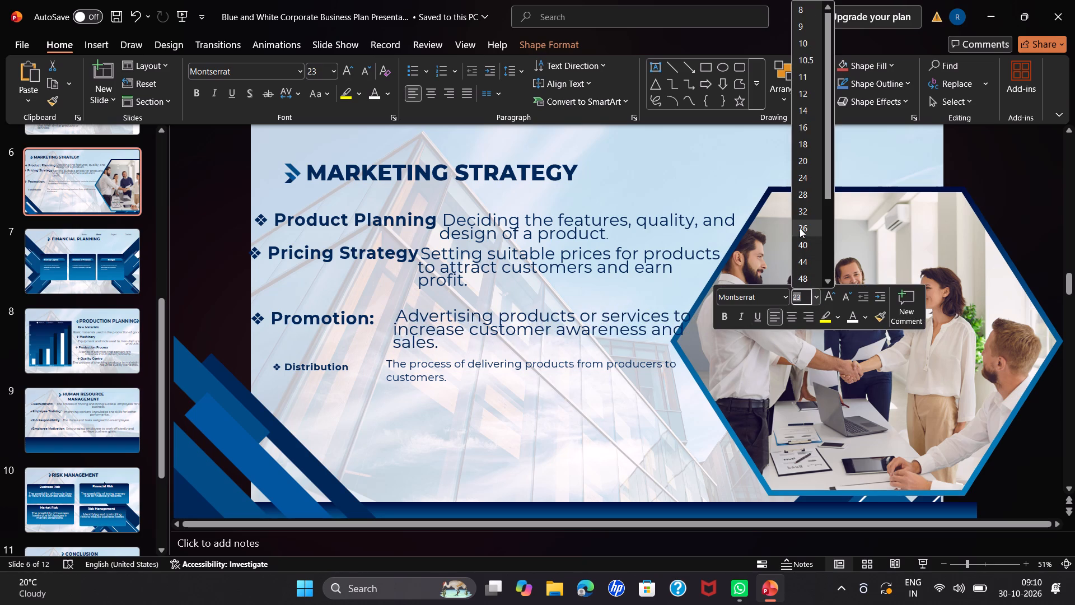
left_click(800, 228)
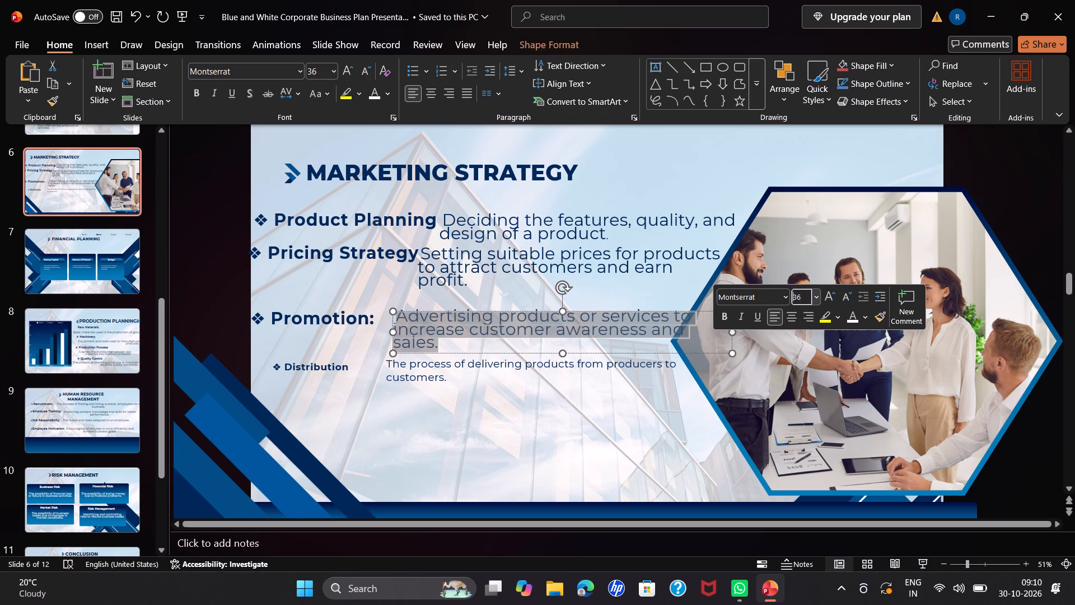
Shift the Promotion description slightly left so it sits close beside its heading and clear of the hexagonal team photo.
left_click_drag(392, 341, 386, 341)
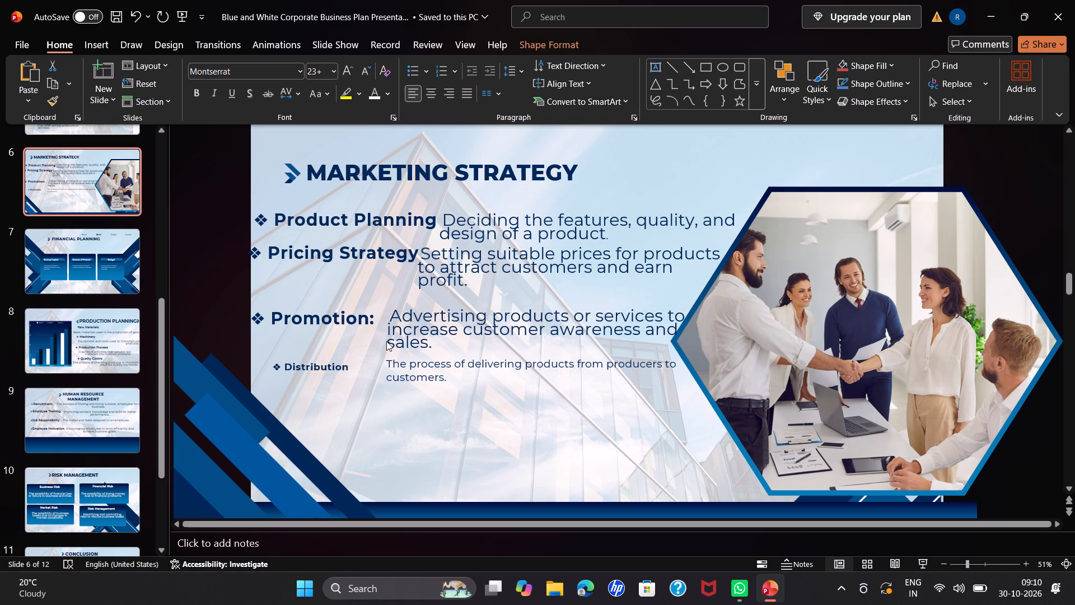
left_click_drag(386, 341, 380, 341)
left_click(464, 434)
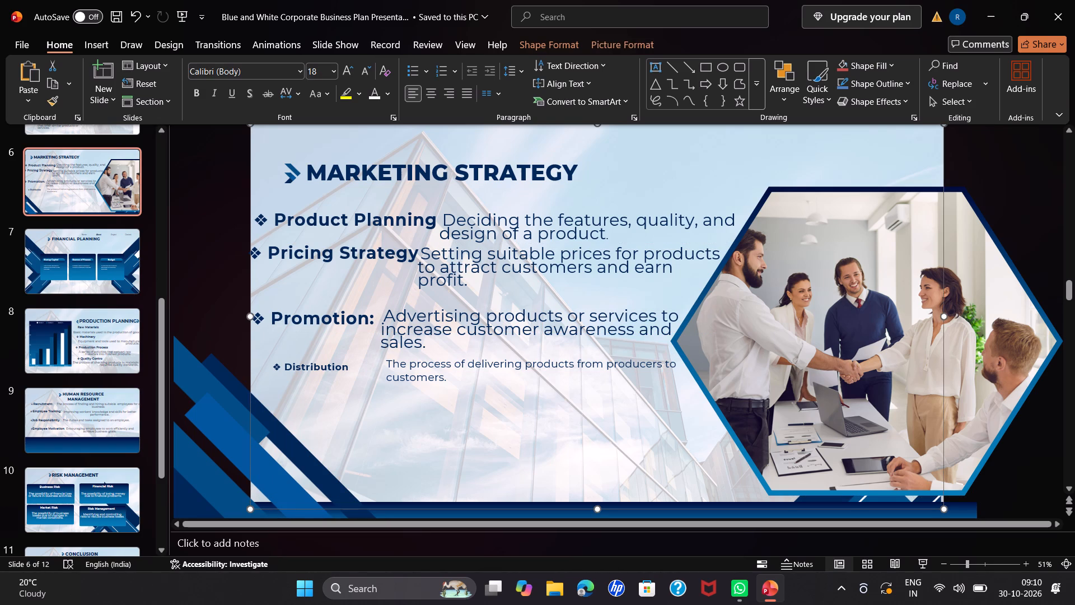
Move the "Pricing Strategy" heading down and slightly left, leaving more space below the "Product Planning" heading.
left_click(388, 256)
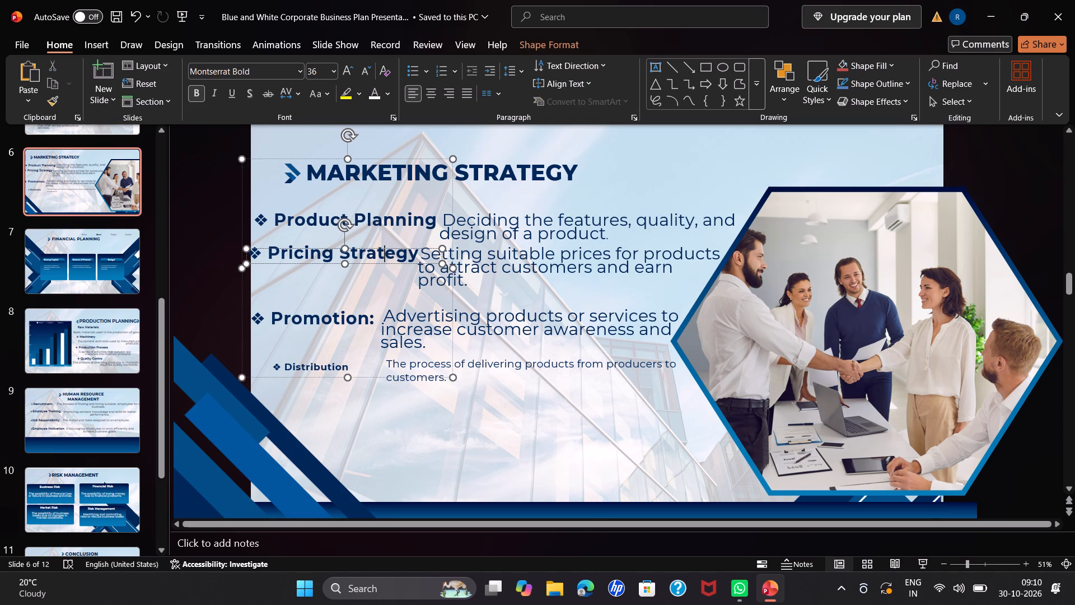
left_click_drag(375, 263, 372, 266)
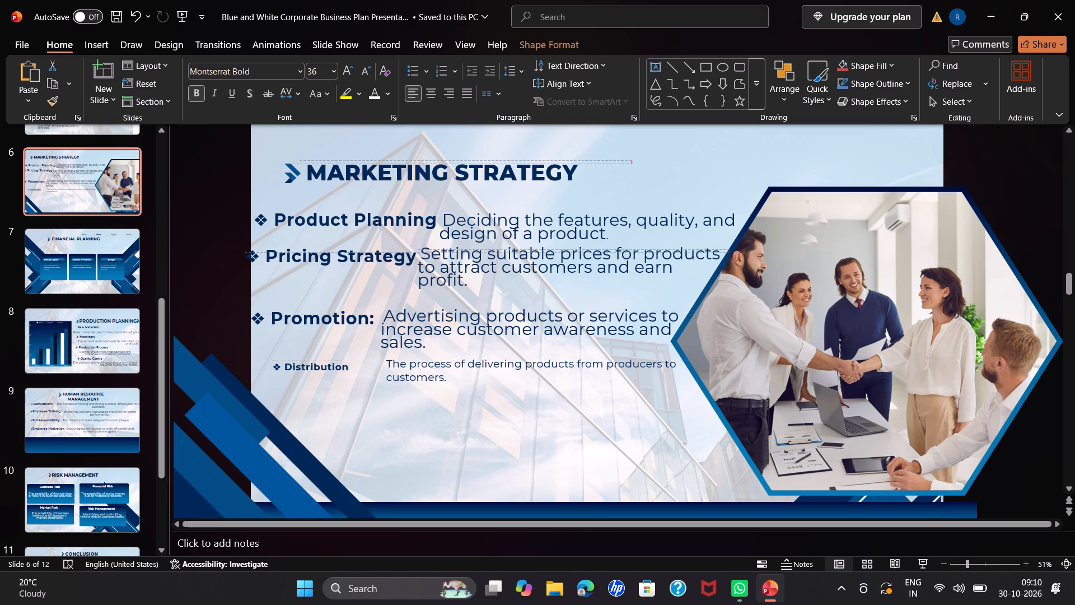
left_click_drag(372, 266, 369, 280)
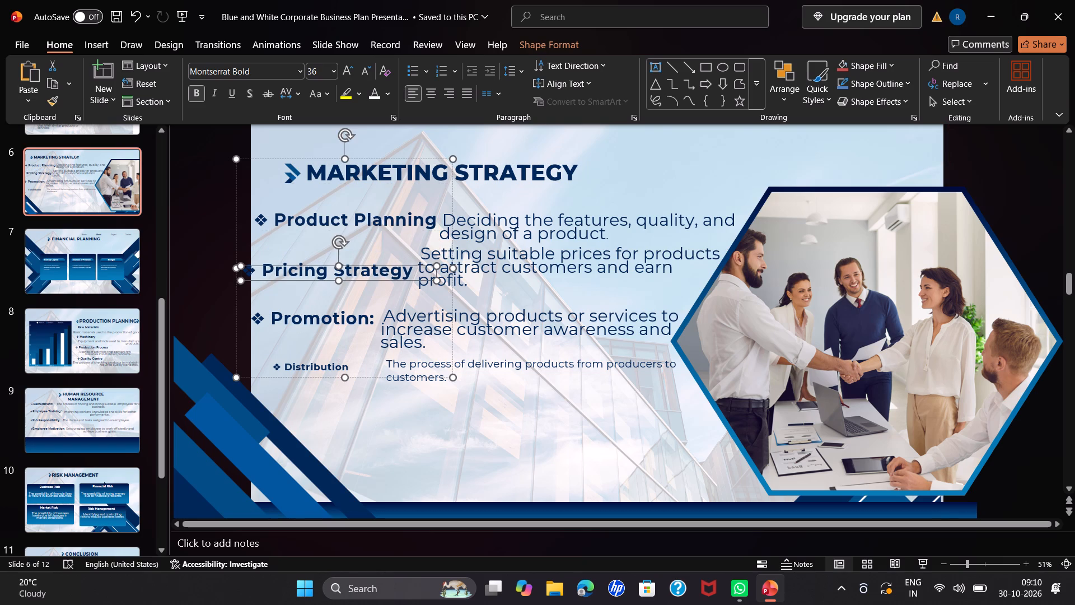
Move the Pricing Strategy description down and slightly left so its first line is level with the "Pricing Strategy" heading.
left_click(508, 256)
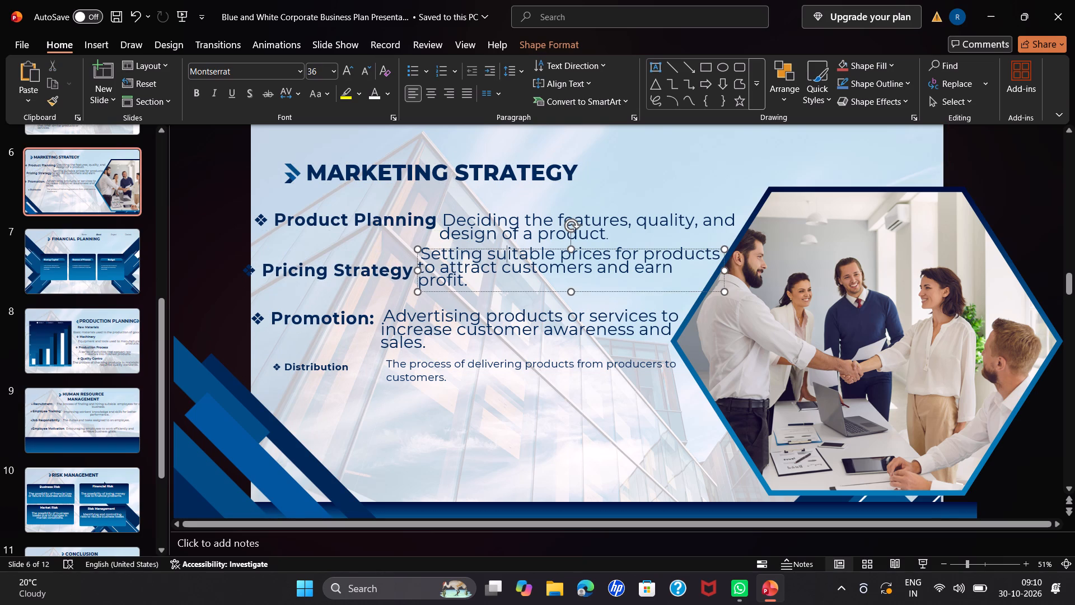
left_click_drag(494, 292, 496, 305)
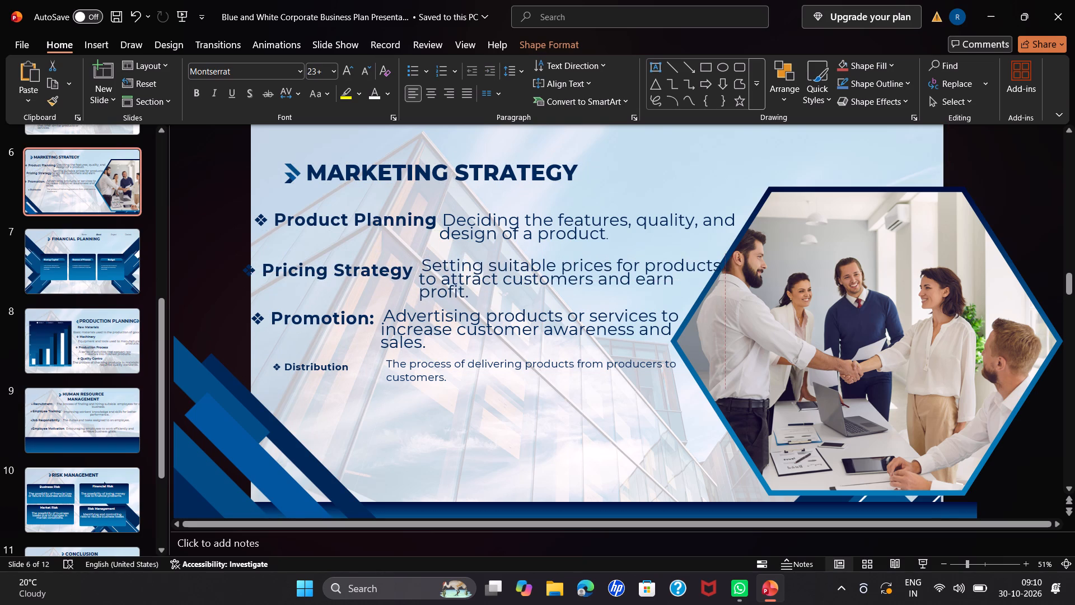
left_click_drag(496, 305, 489, 311)
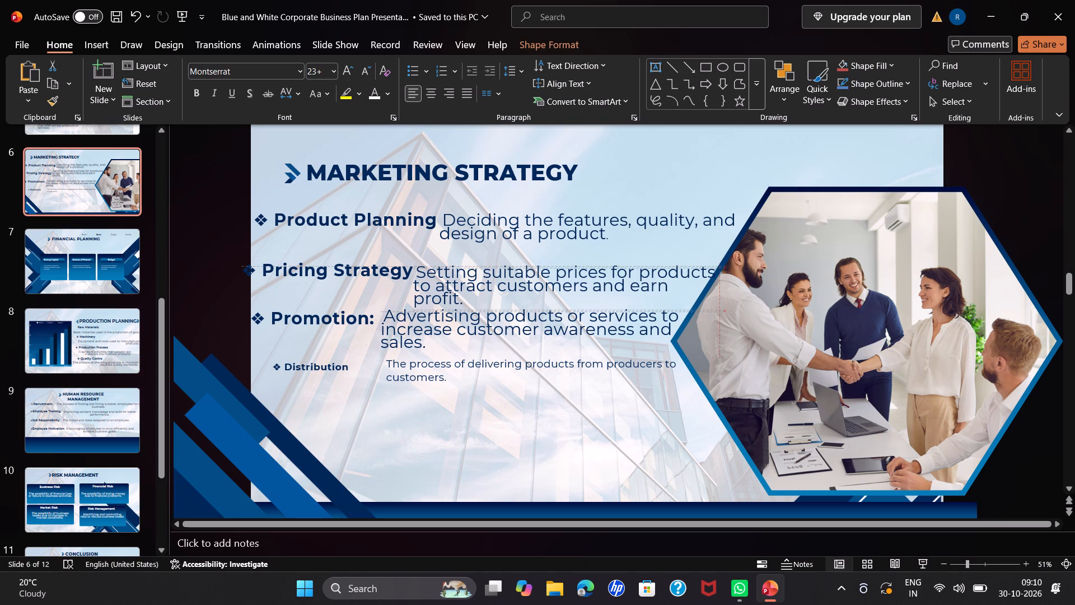
left_click_drag(489, 311, 488, 310)
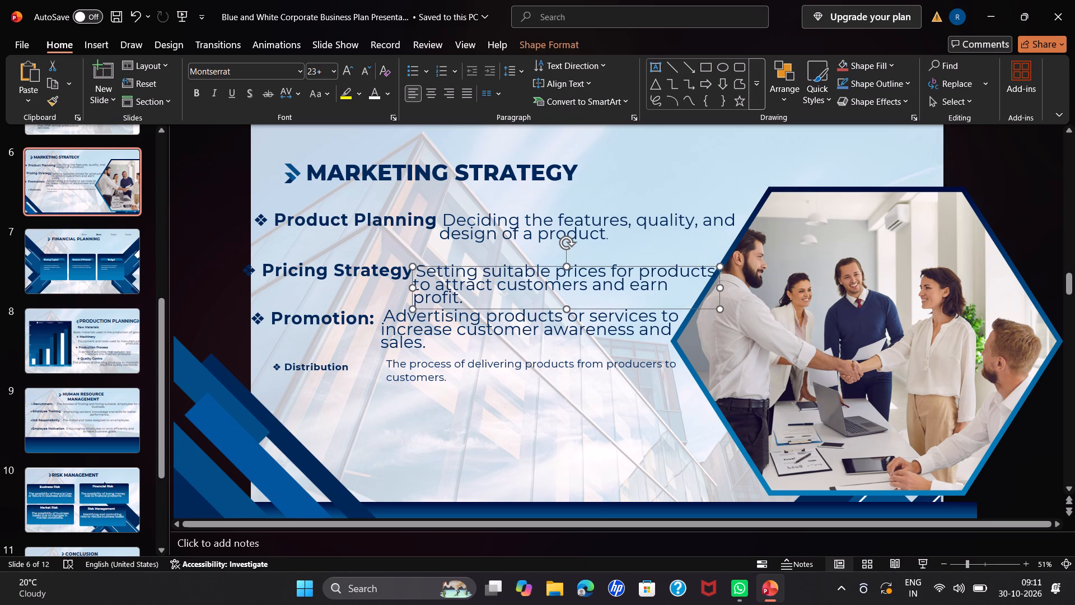
left_click(526, 438)
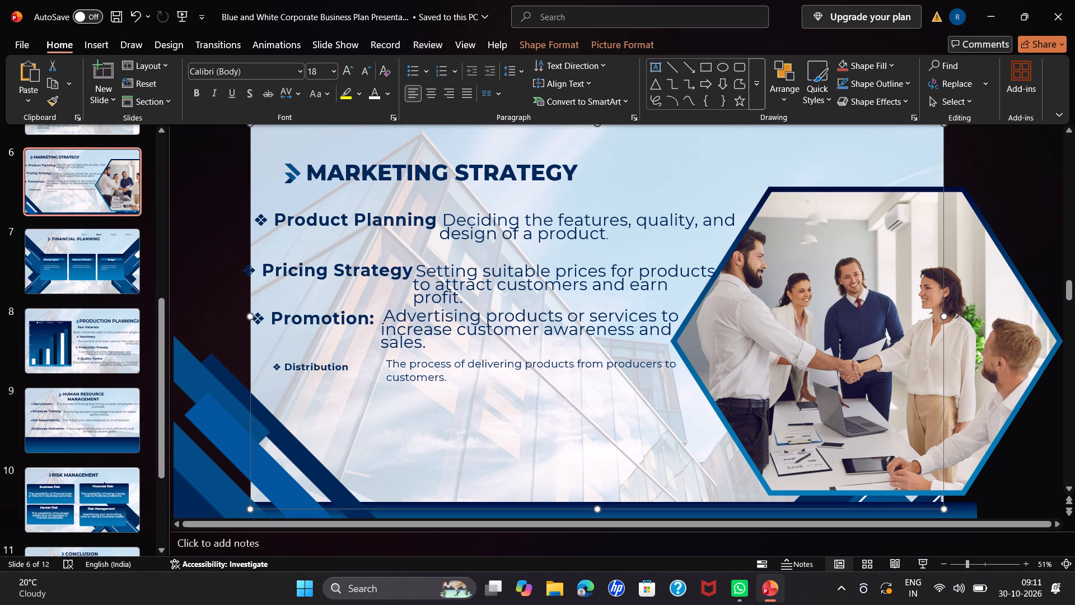
Set the "Distribution" heading to font size 36.
left_click_drag(348, 367, 332, 367)
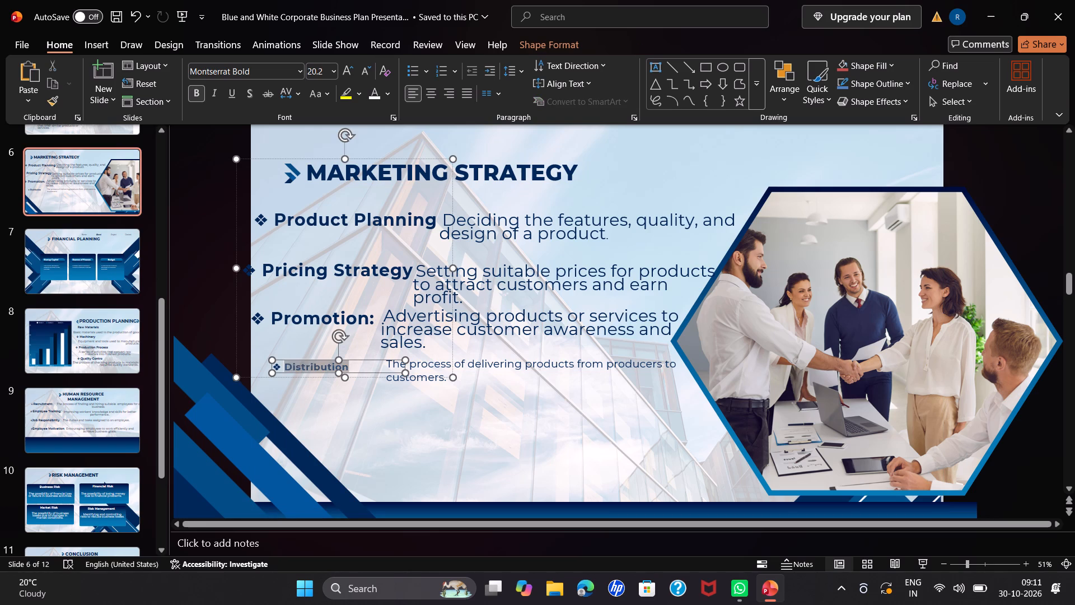
left_click_drag(332, 367, 267, 372)
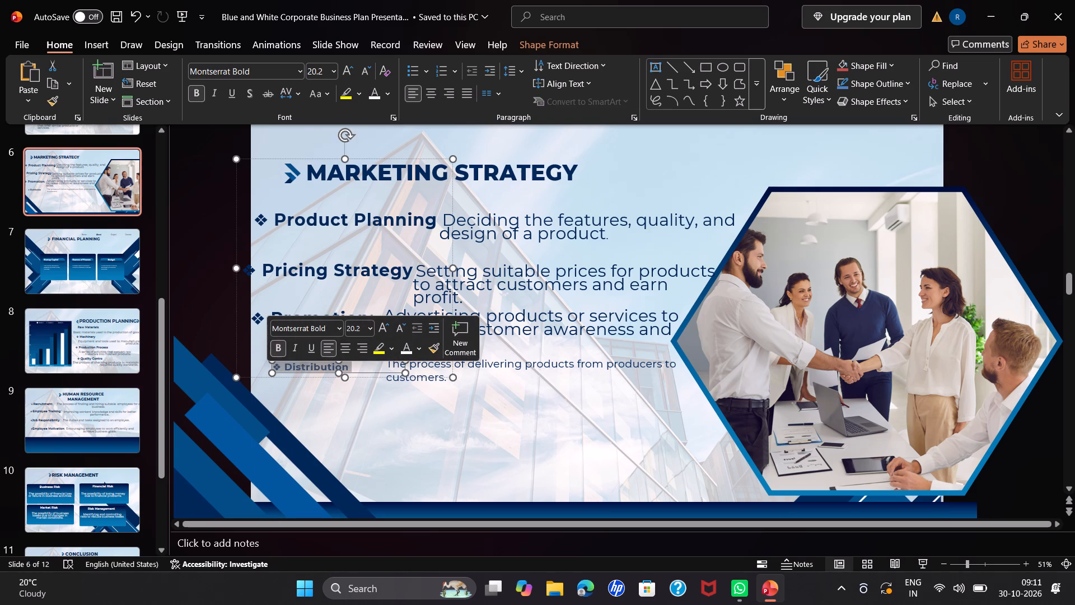
left_click(335, 71)
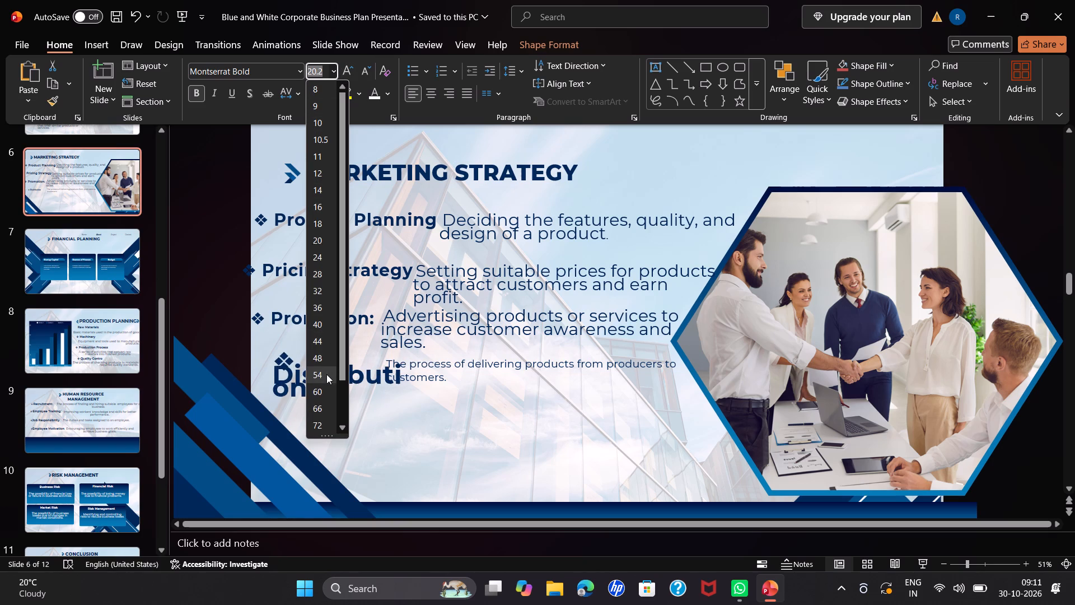
left_click(315, 308)
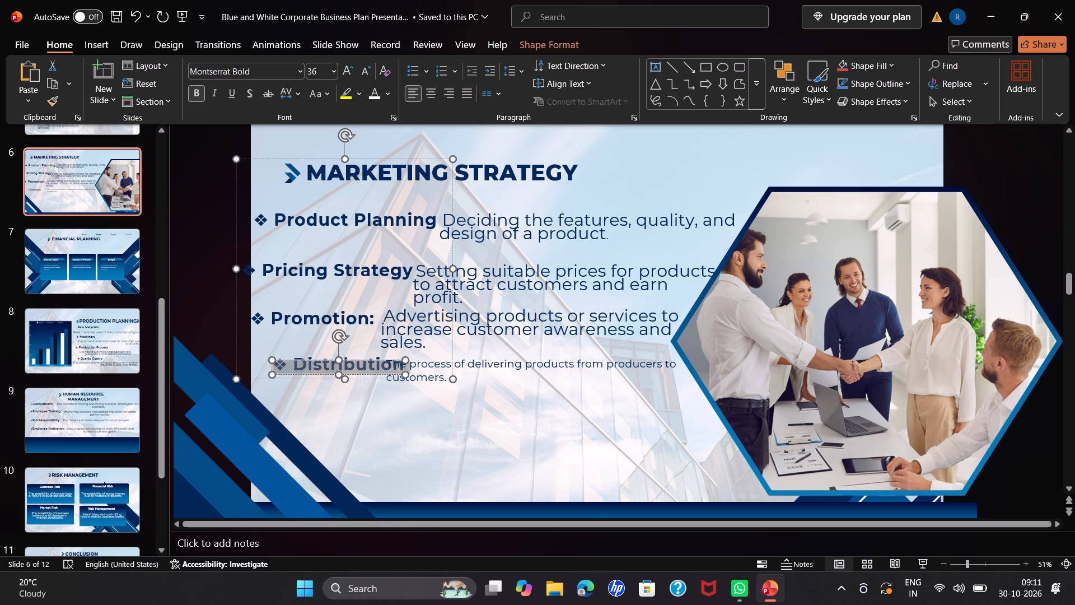
left_click(524, 407)
Move the "Distribution" heading left and down, clear of its description and lined up beneath the "Promotion:" heading.
left_click(398, 370)
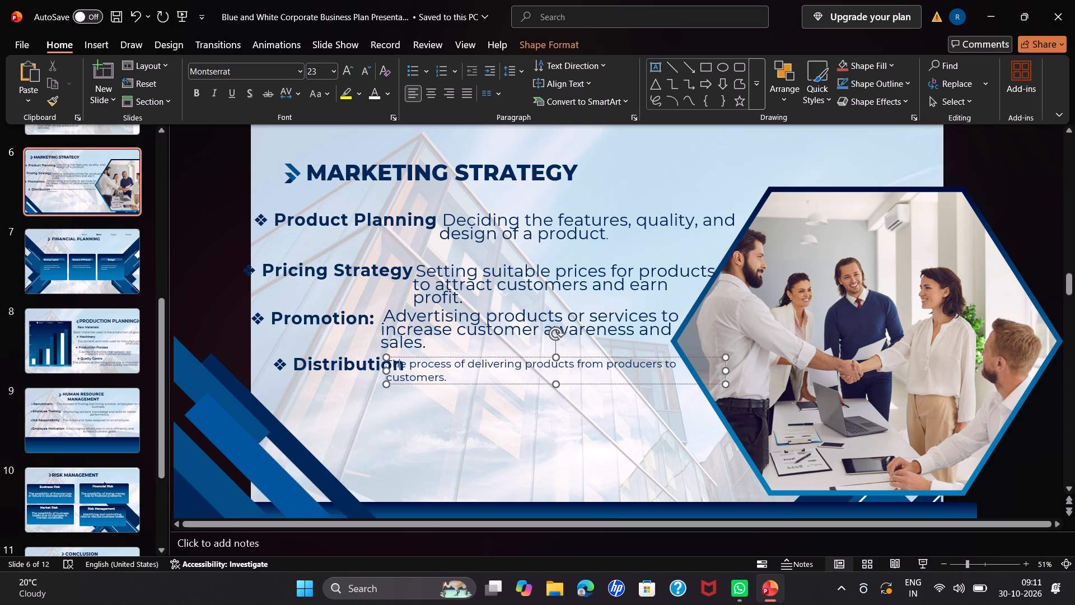
left_click(369, 368)
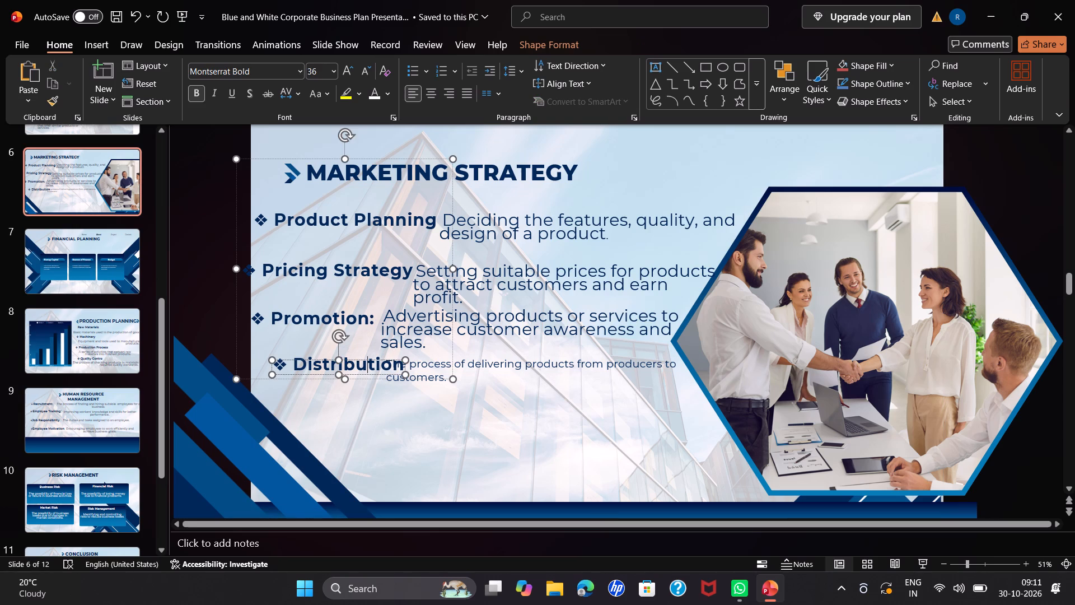
left_click_drag(313, 374, 313, 374)
left_click_drag(313, 374, 288, 381)
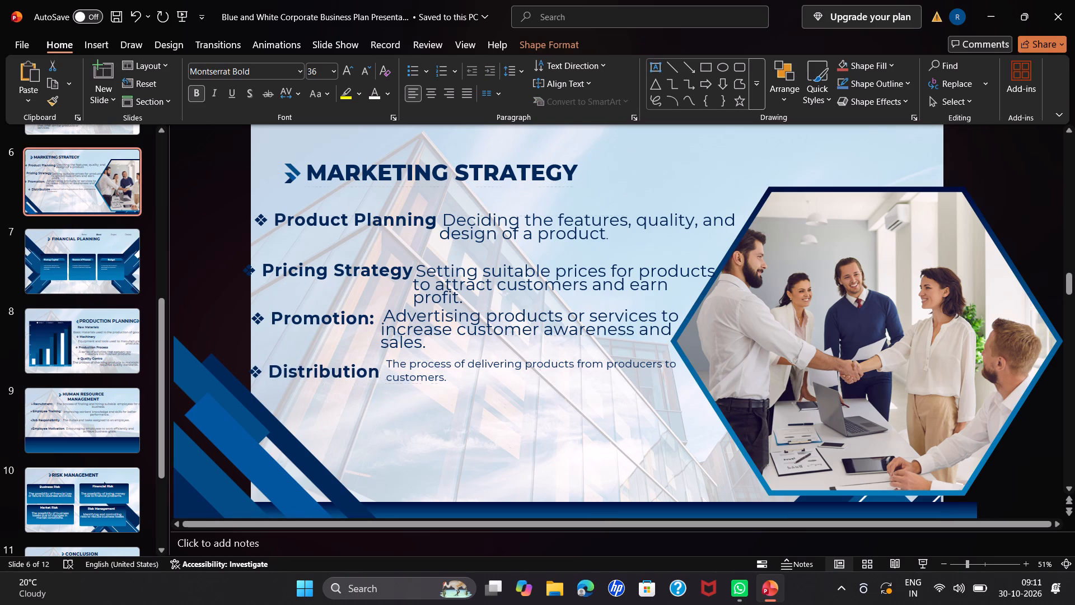
left_click_drag(288, 381, 287, 388)
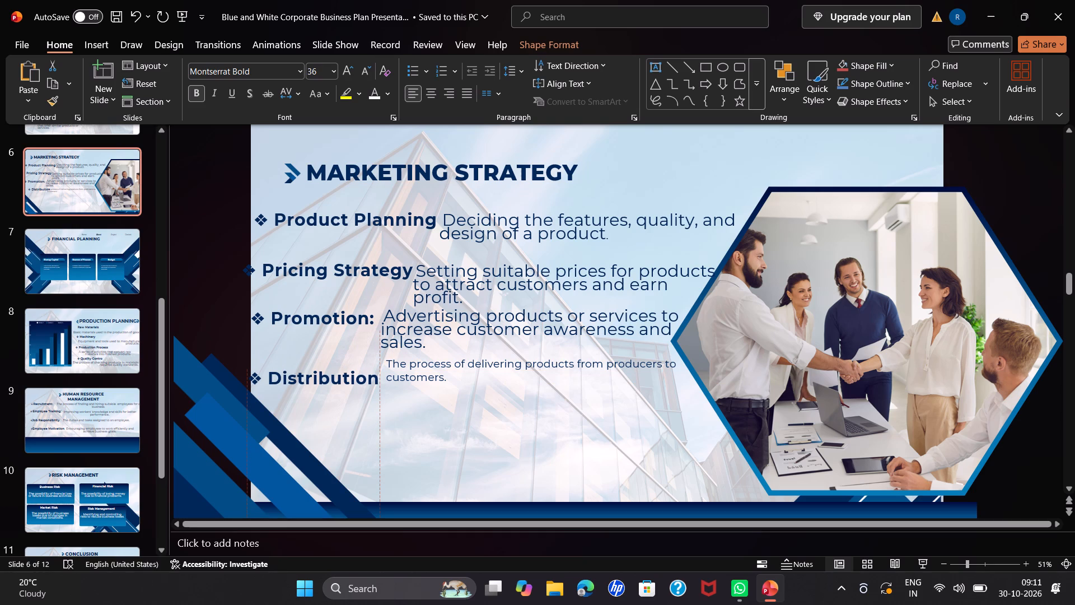
left_click_drag(287, 388, 287, 389)
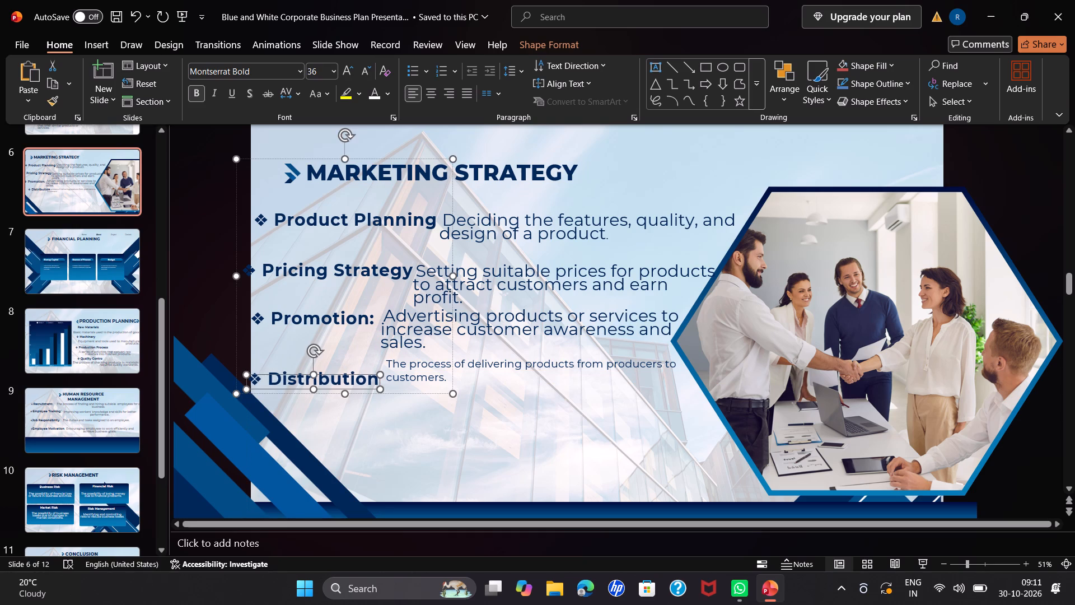
left_click(579, 462)
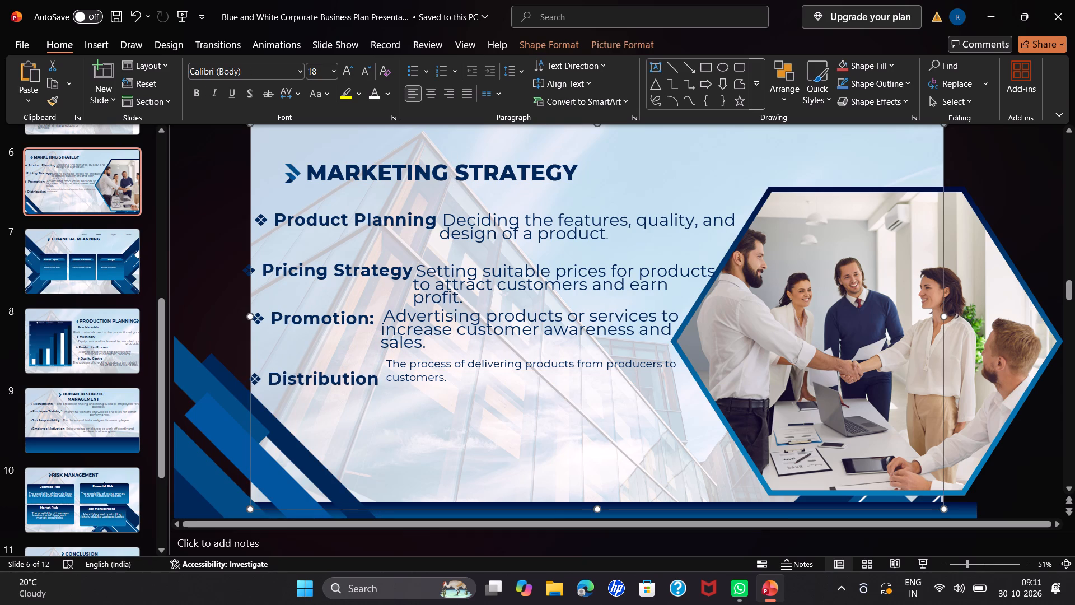
Set the Distribution description, "The process of delivering products from producers to customers.", to font size 36.
left_click(403, 369)
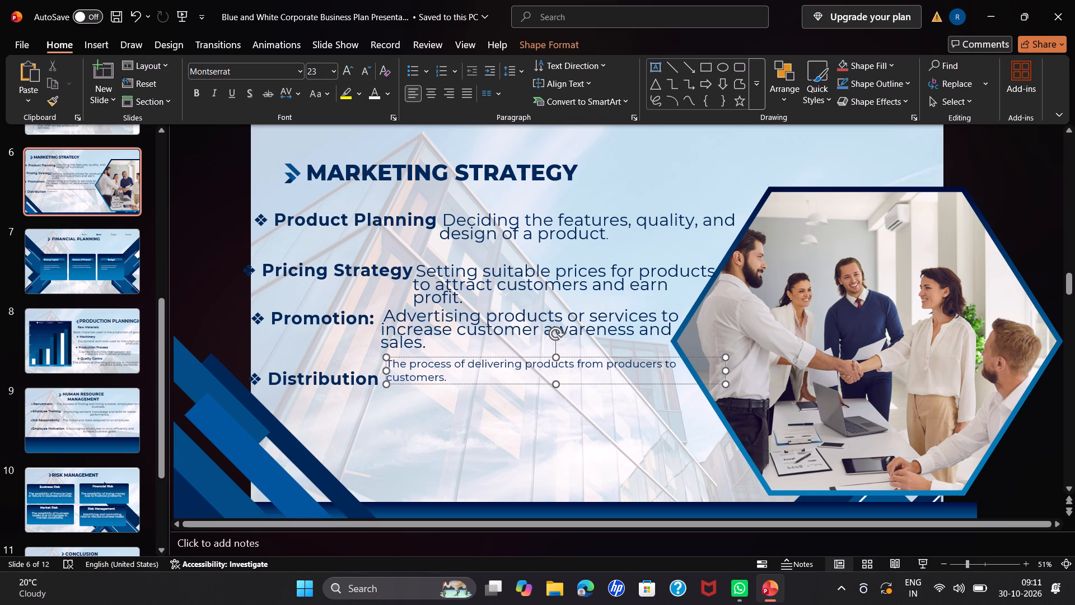
left_click_drag(389, 364, 489, 364)
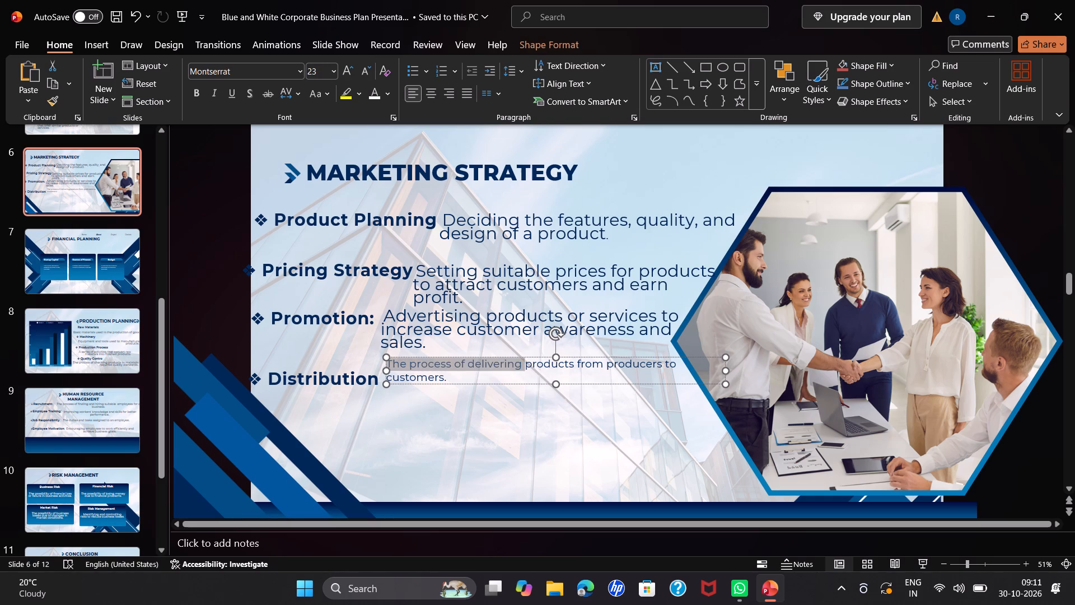
left_click_drag(489, 364, 700, 381)
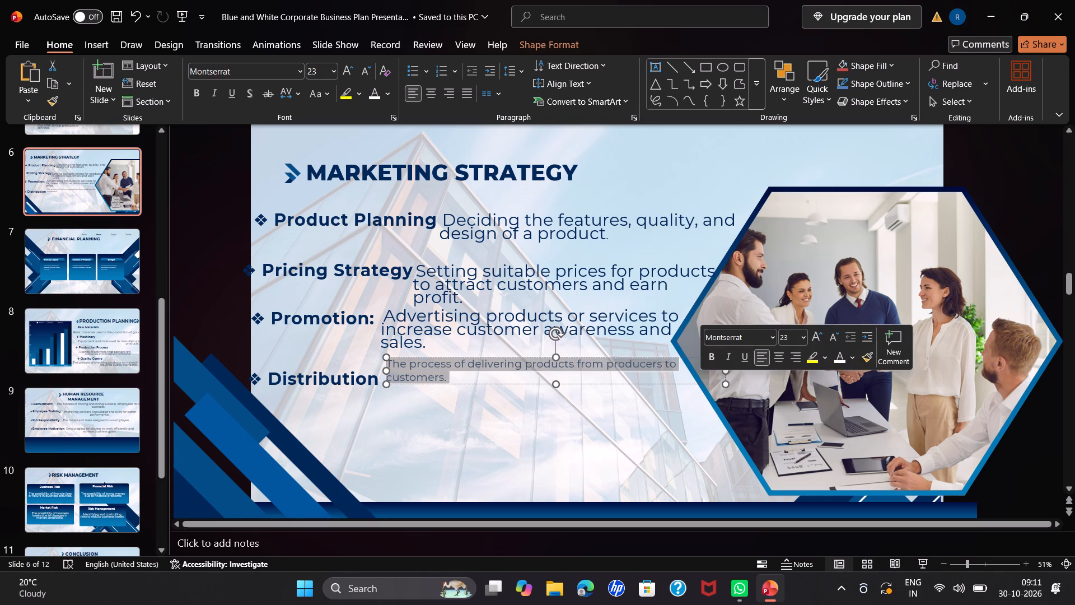
left_click(801, 338)
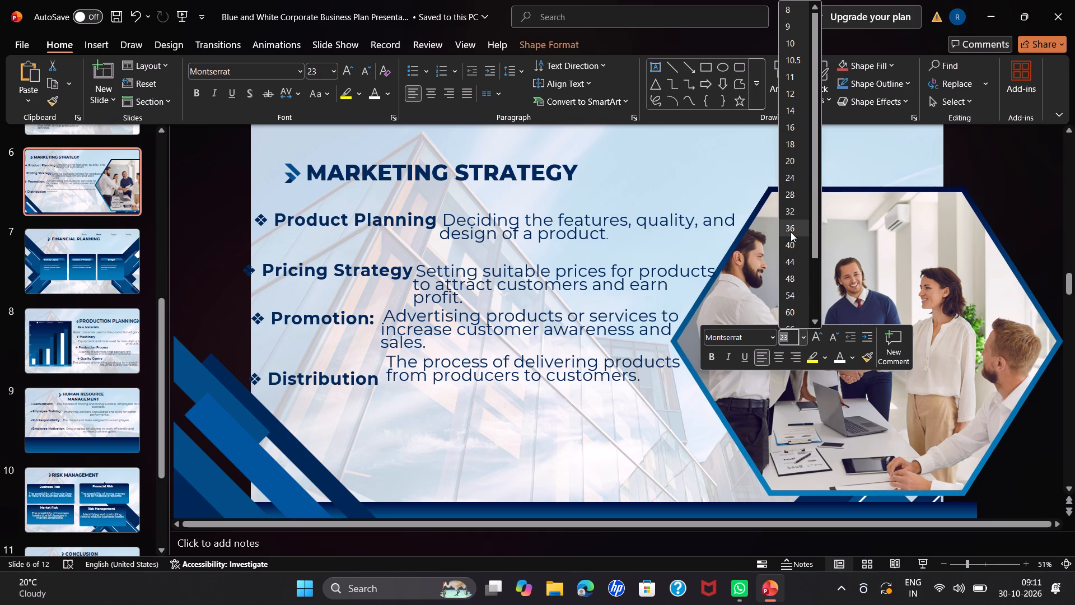
left_click(791, 232)
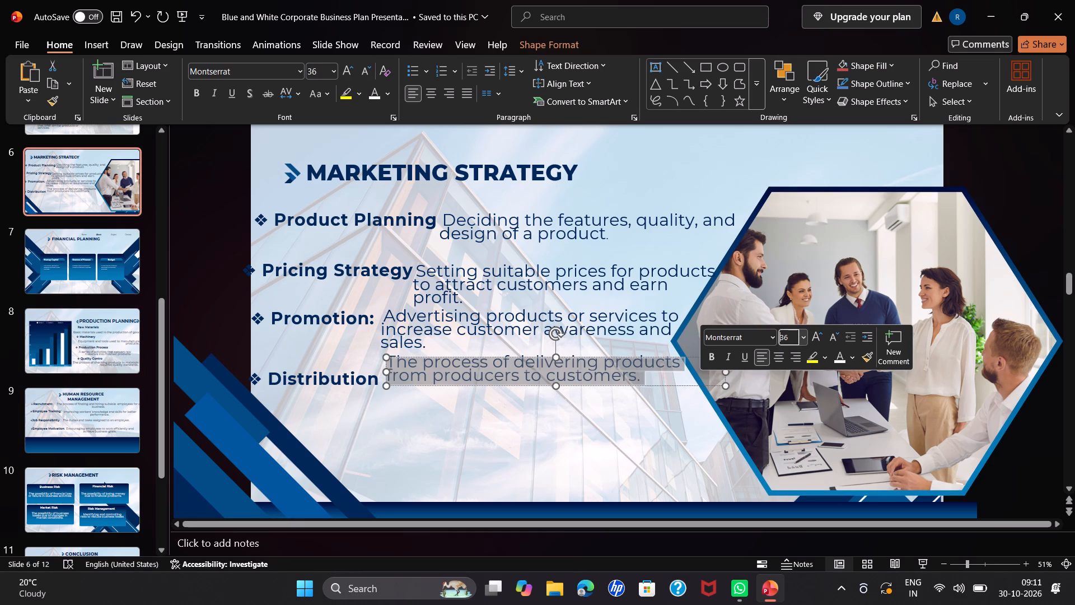
Move the Distribution description down and slightly right so its first line is level with the "Distribution" heading.
left_click_drag(675, 385, 680, 401)
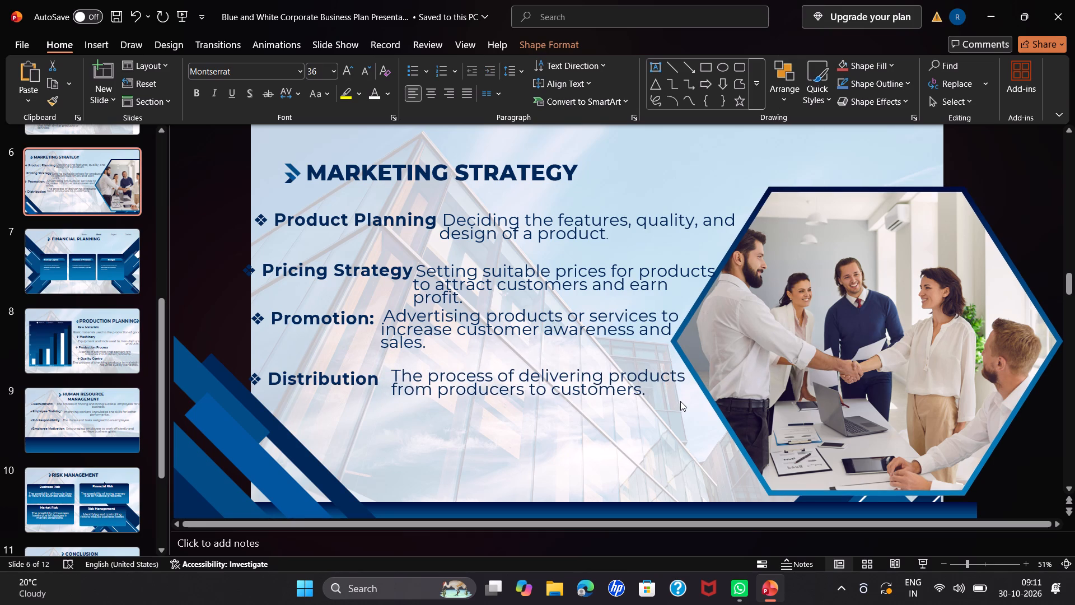
left_click_drag(680, 401, 679, 403)
left_click(694, 451)
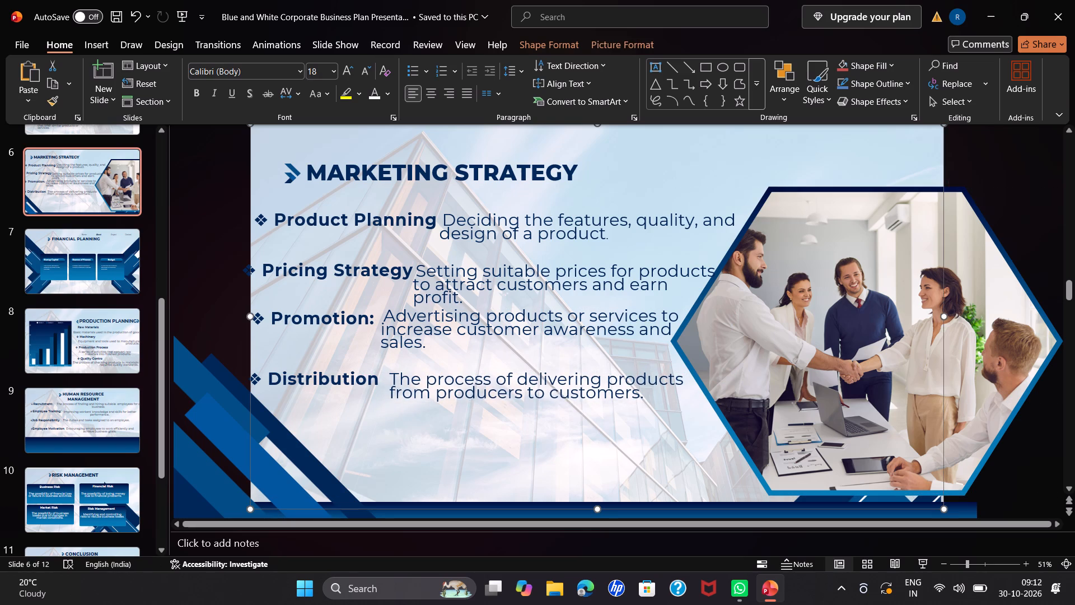
Move the Promotion description slightly down, leaving more space below the Pricing Strategy description.
left_click(472, 332)
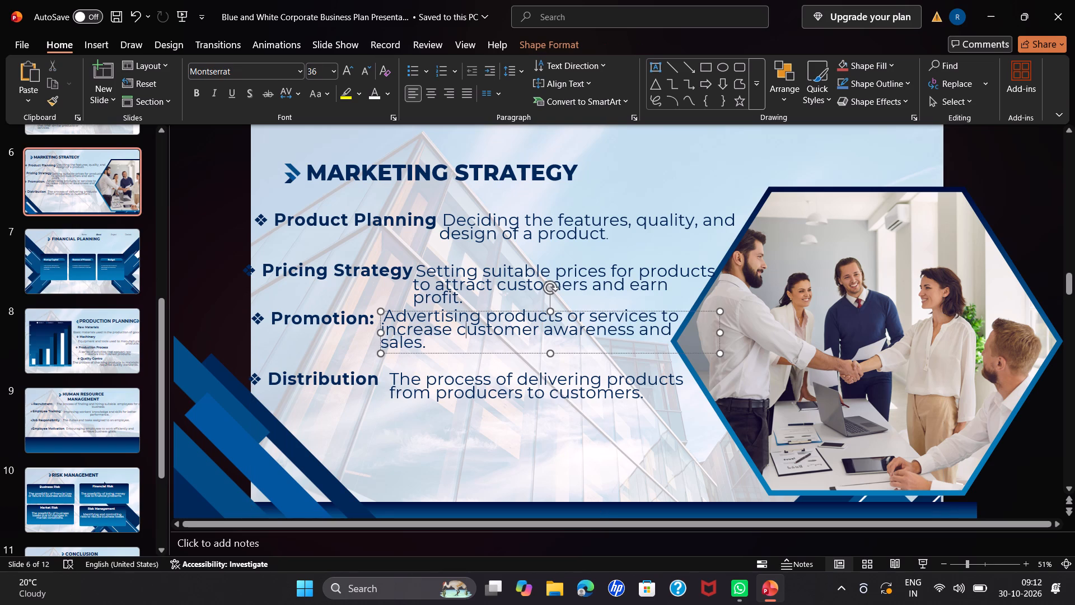
left_click_drag(475, 353, 475, 357)
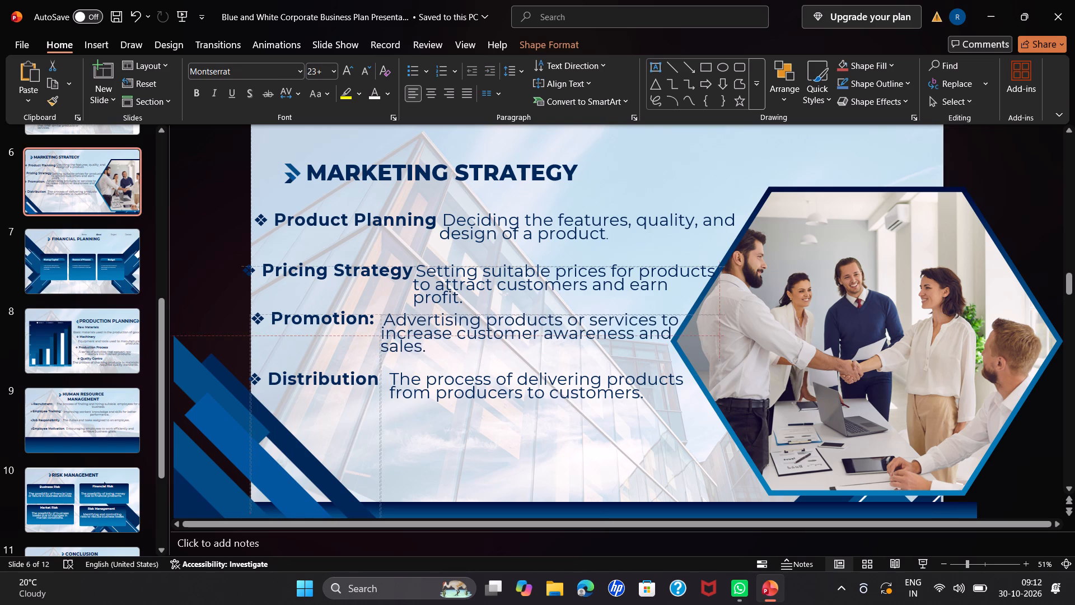
left_click_drag(475, 357, 475, 361)
left_click(343, 360)
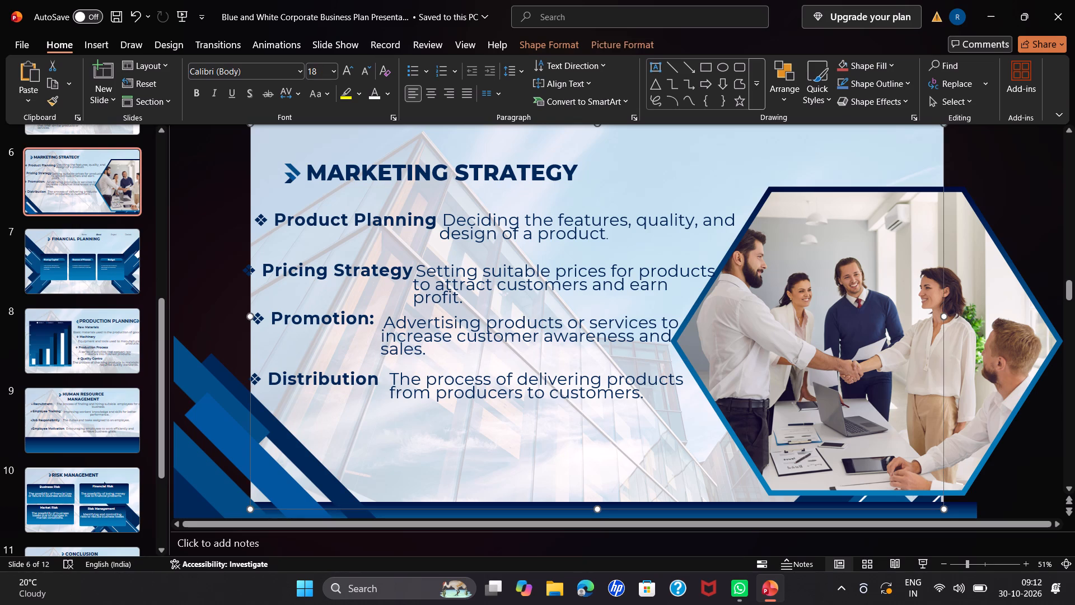
Move the "Promotion:" heading slightly down so it is level with the first line of its description.
left_click(342, 320)
left_click_drag(333, 327, 330, 342)
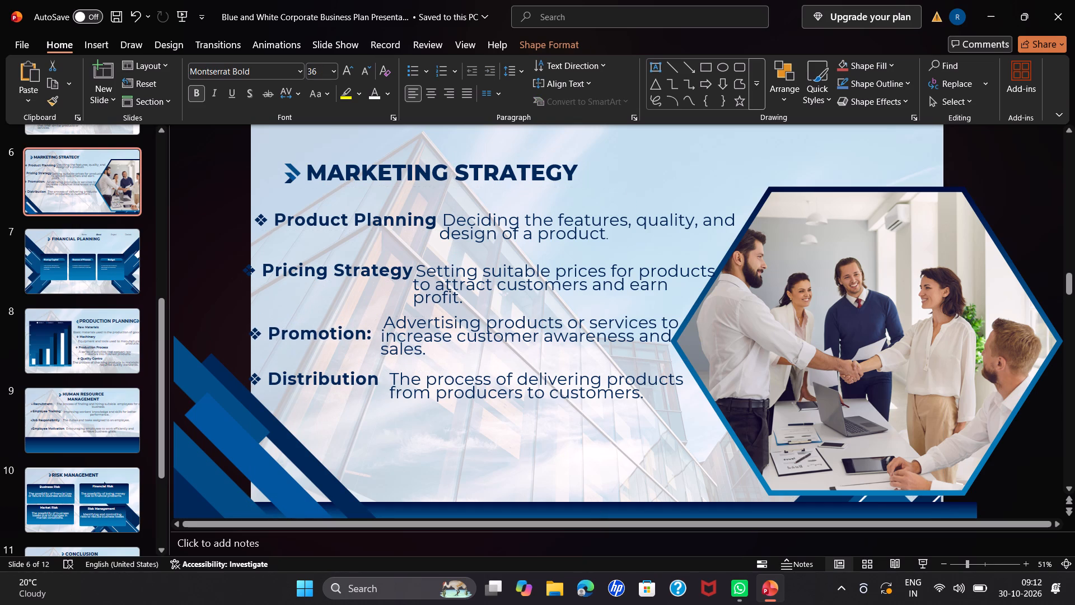
left_click_drag(330, 342, 330, 341)
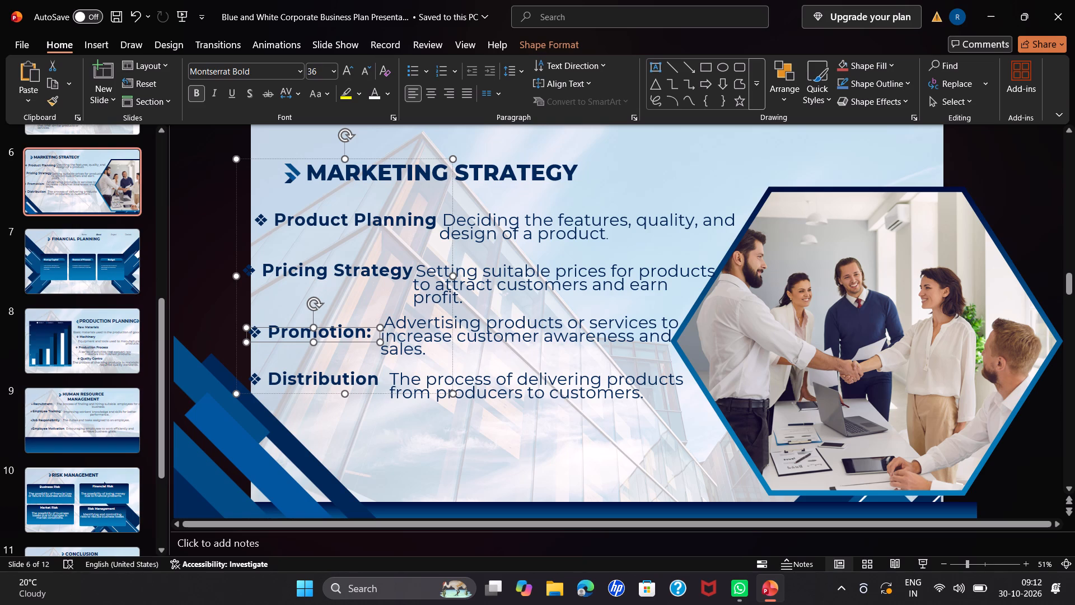
left_click_drag(293, 343, 292, 336)
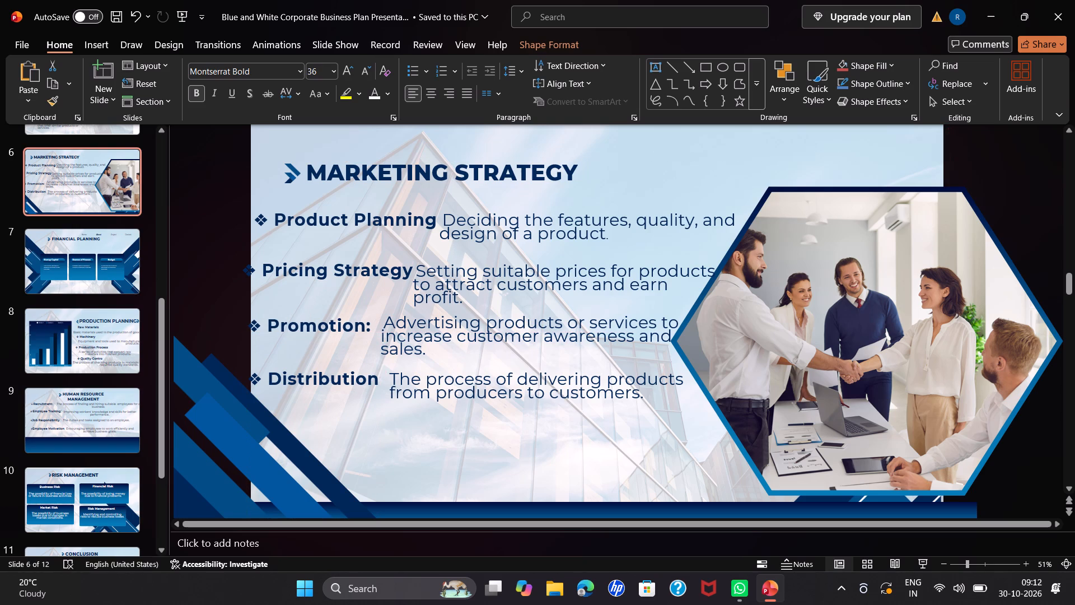
left_click_drag(292, 336, 293, 334)
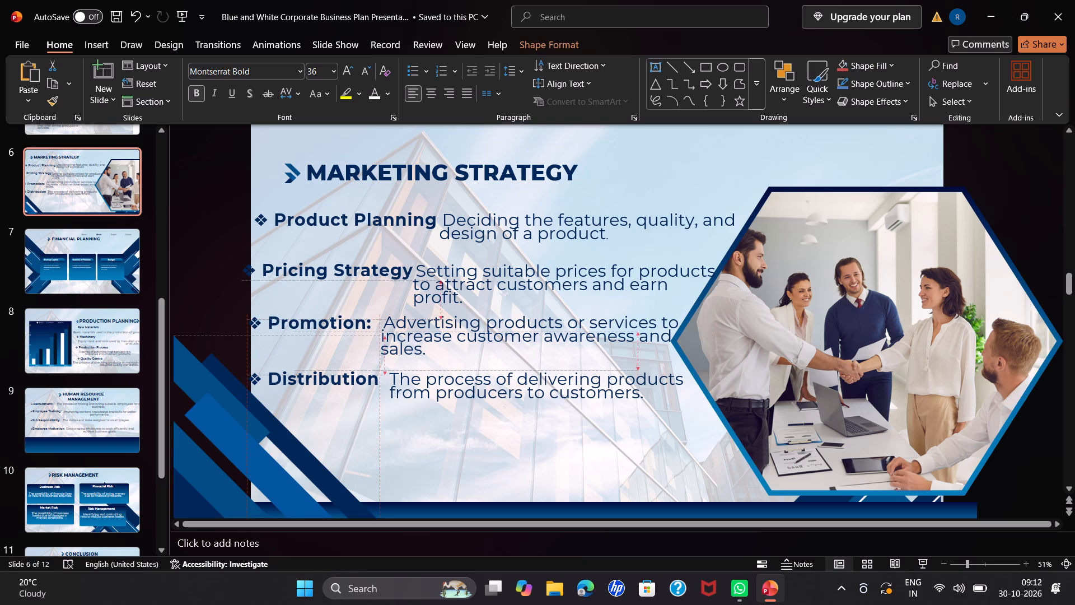
left_click_drag(293, 334, 296, 333)
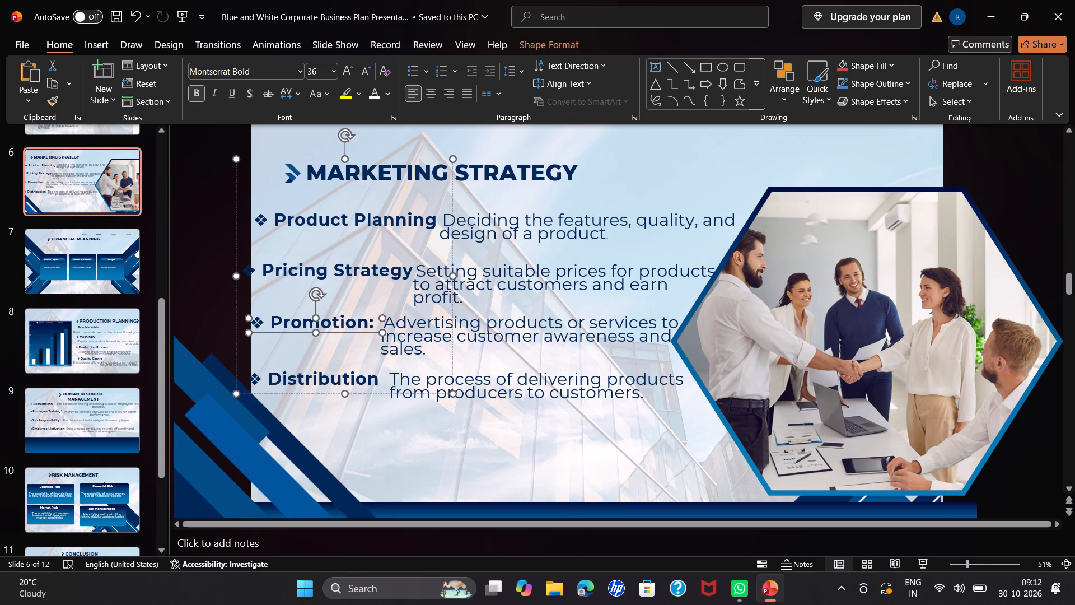
left_click(508, 487)
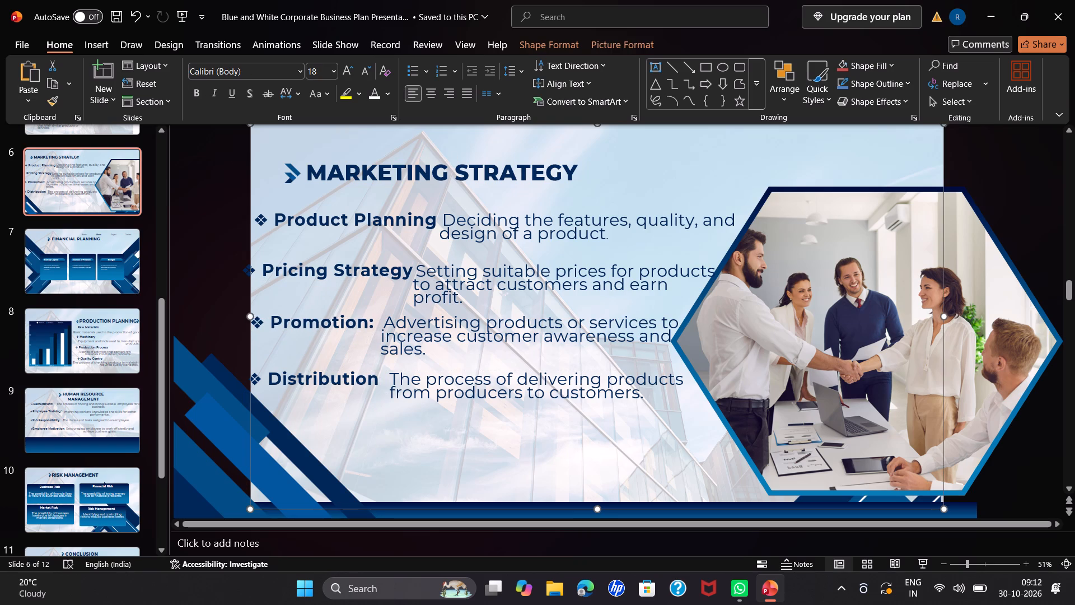
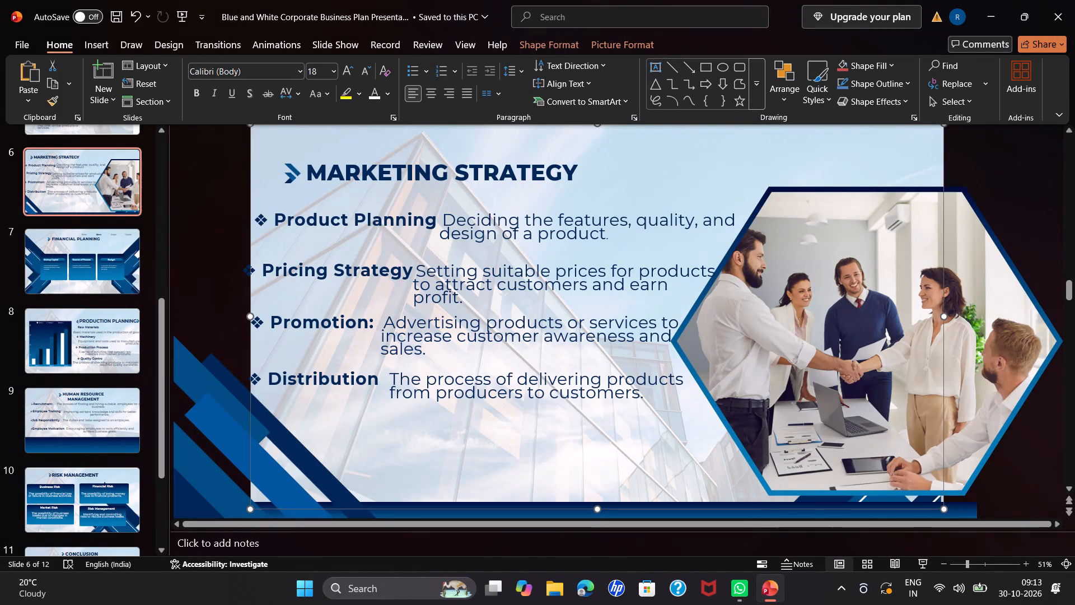
Review the Marketing Strategy, Financial Planning, Market Research and Business Idea slides for text that still needs adjusting.
left_click(68, 185)
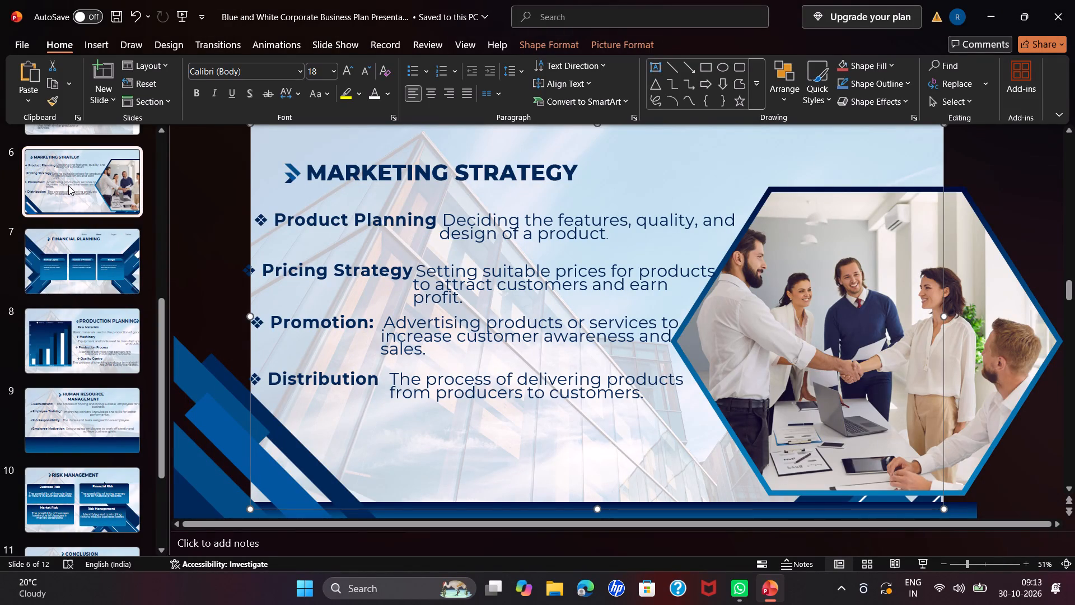
left_click(83, 250)
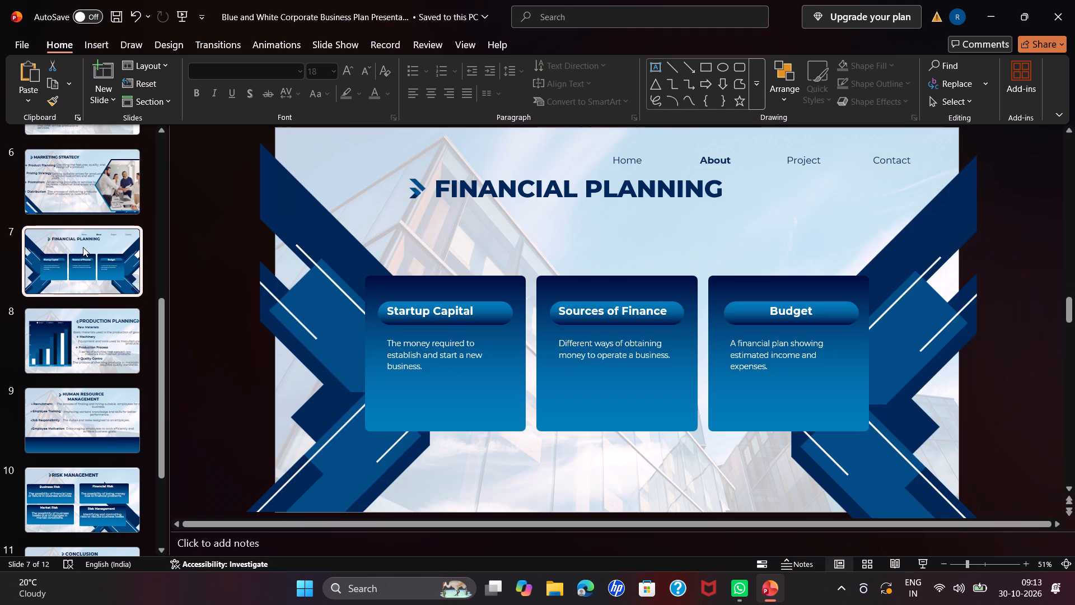
left_click(84, 193)
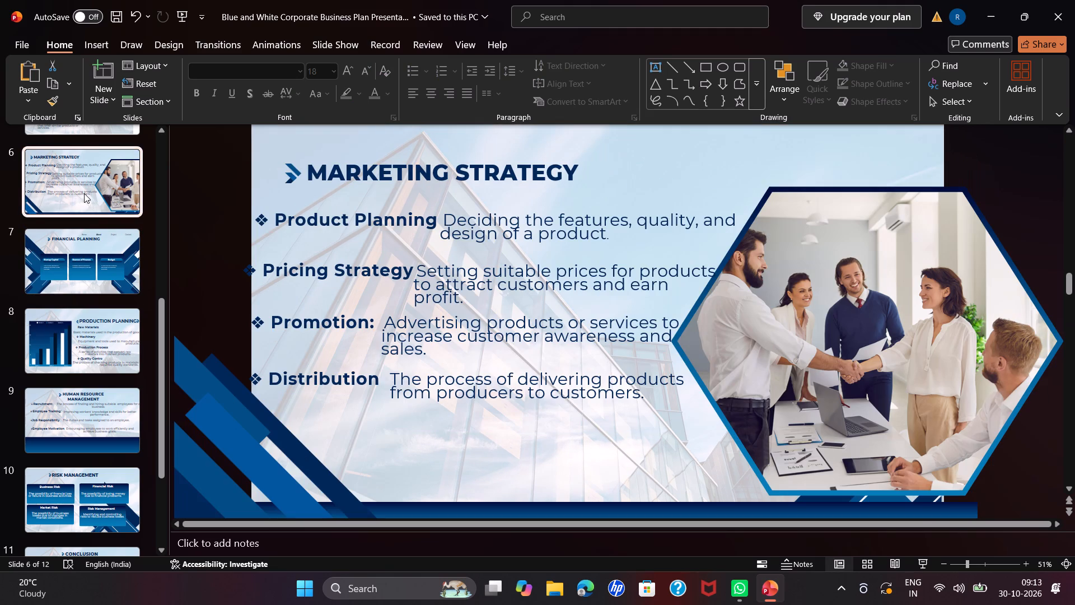
scroll(84, 193, "up", 2)
left_click(84, 193)
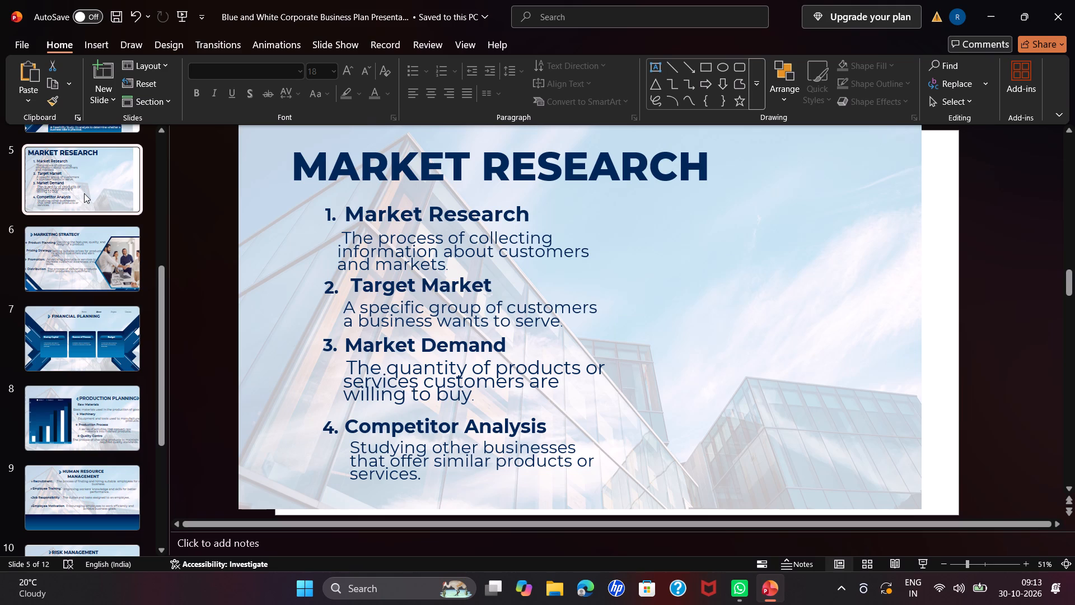
scroll(84, 193, "up", 1)
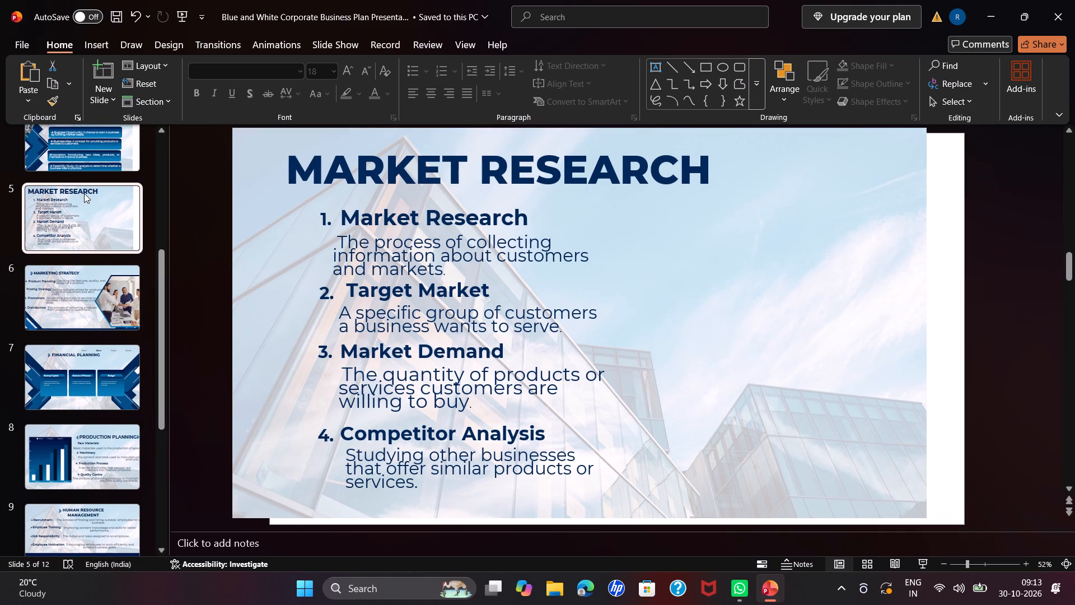
scroll(109, 229, "up", 2)
left_click(108, 227)
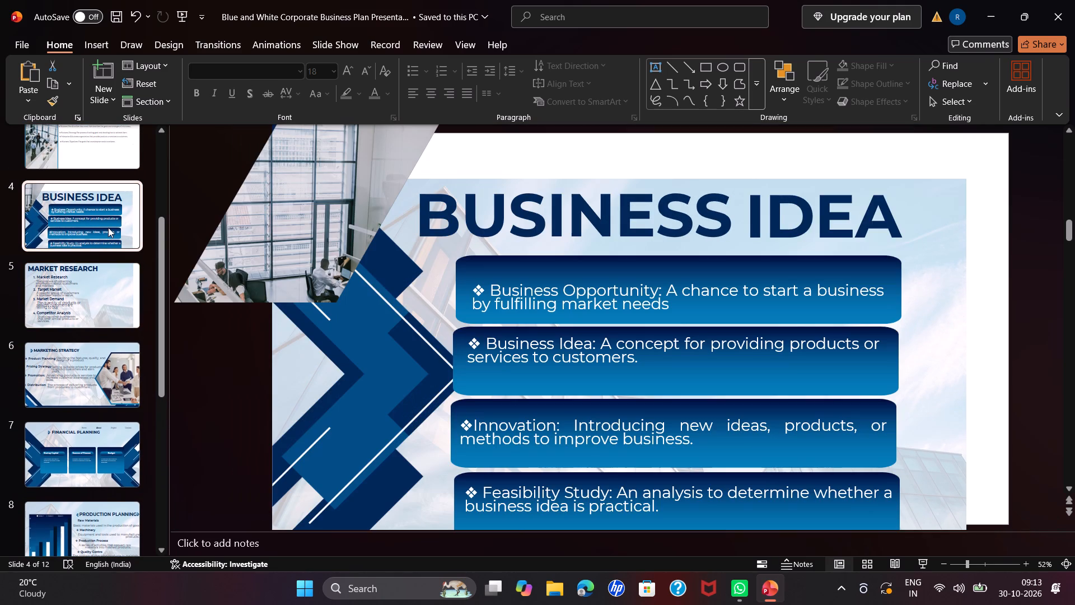
On the Market Research slide, set the first description, "The process of collecting information about customers and markets.", to font size 36.
left_click(97, 286)
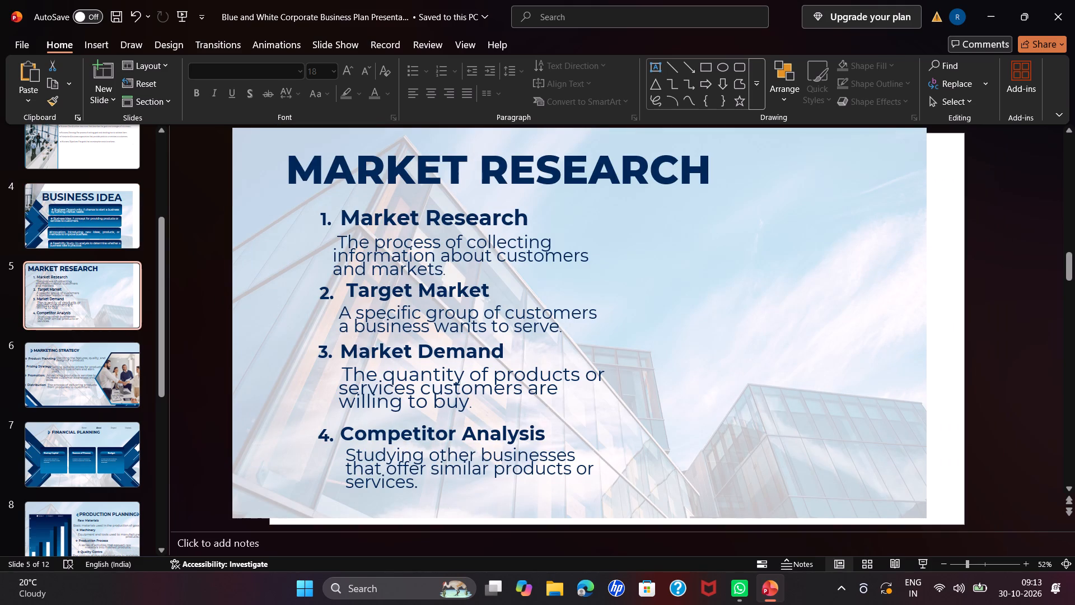
left_click_drag(338, 243, 543, 277)
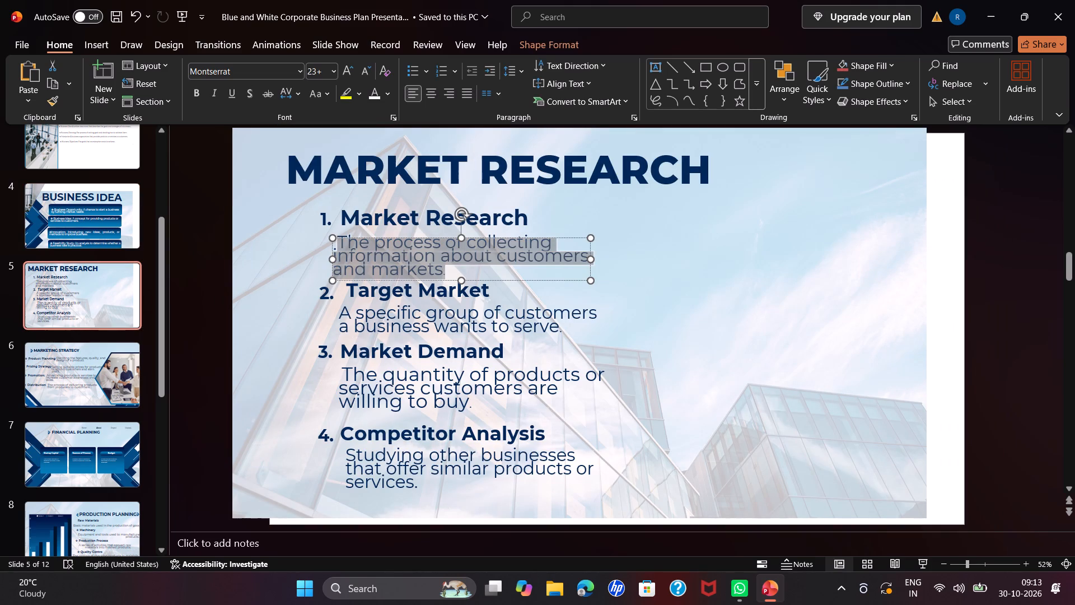
left_click_drag(543, 277, 543, 287)
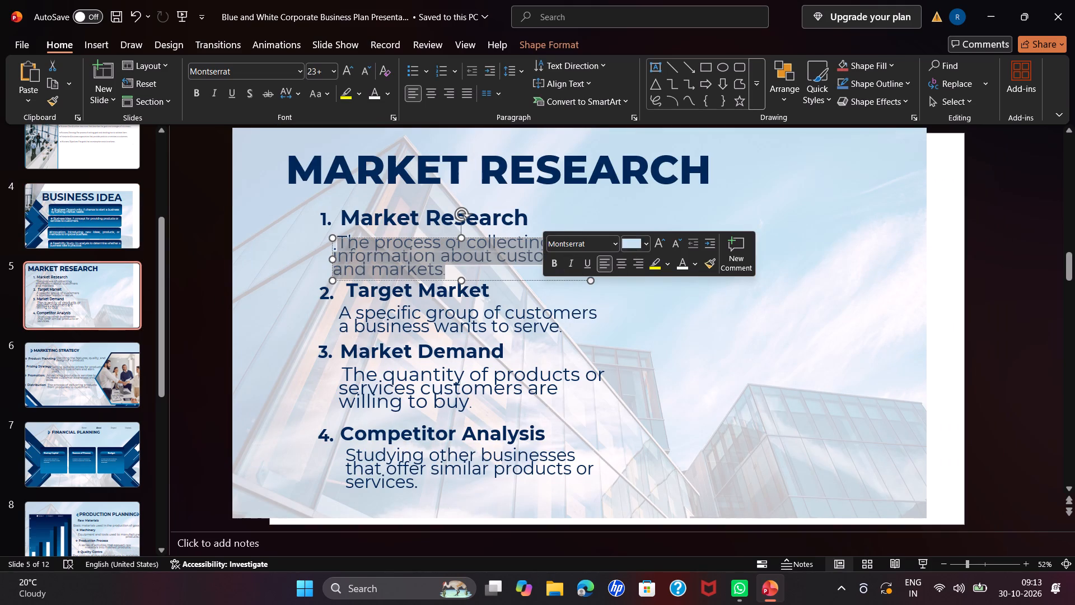
left_click(646, 243)
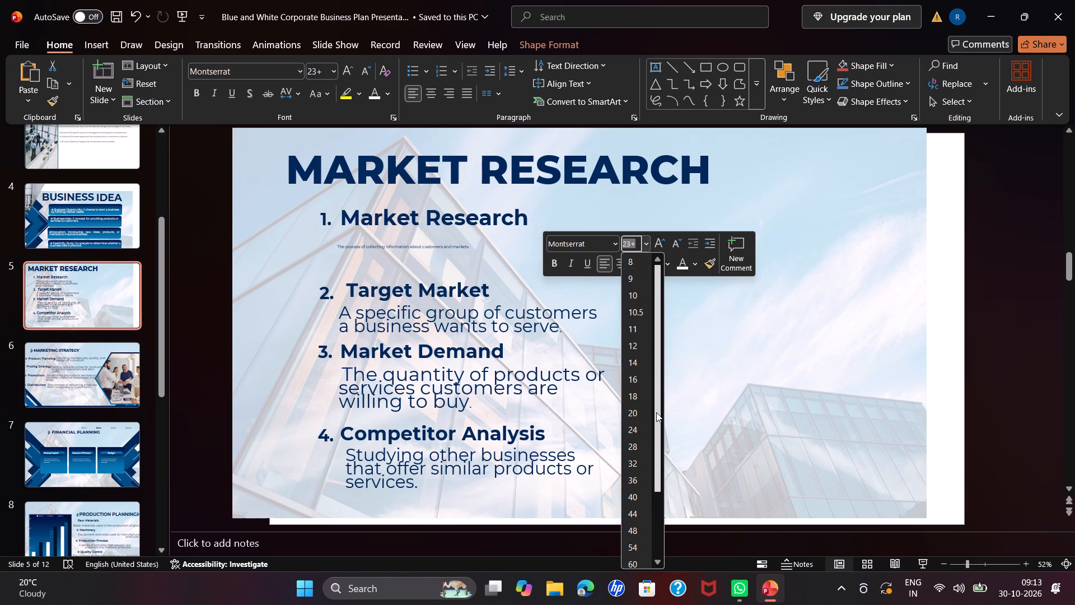
left_click(634, 477)
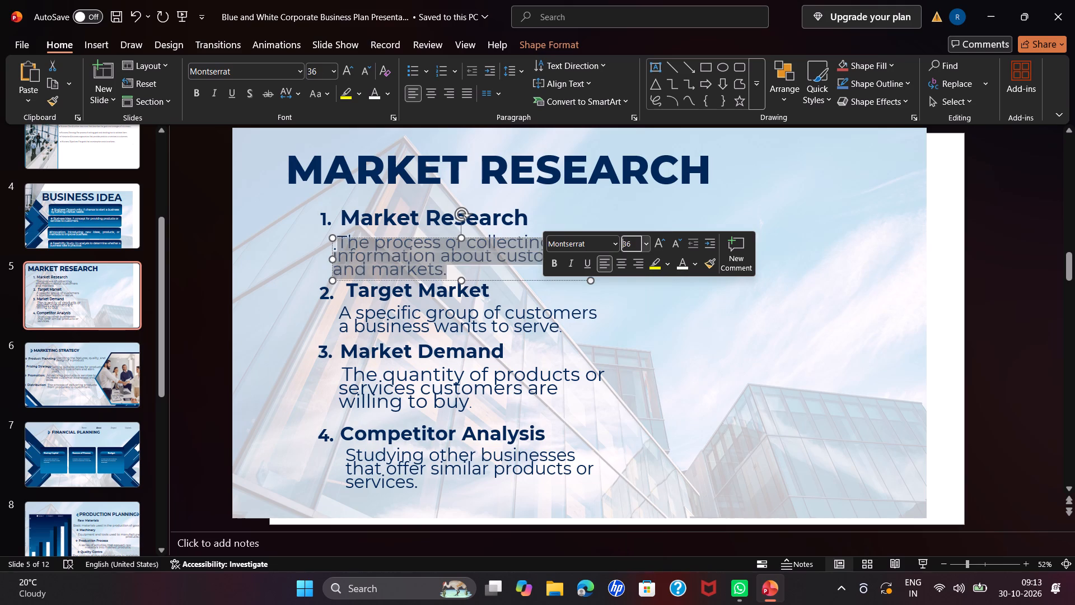
left_click(688, 379)
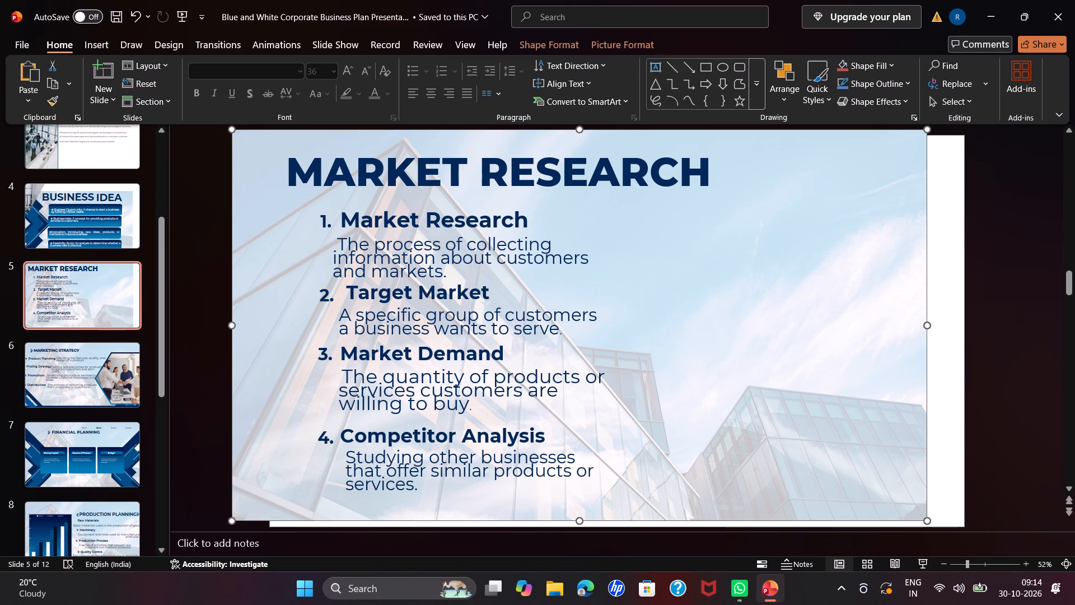
Set the Target Market description, "A specific group of customers a business wants to serve.", to font size 36.
left_click_drag(339, 313, 572, 326)
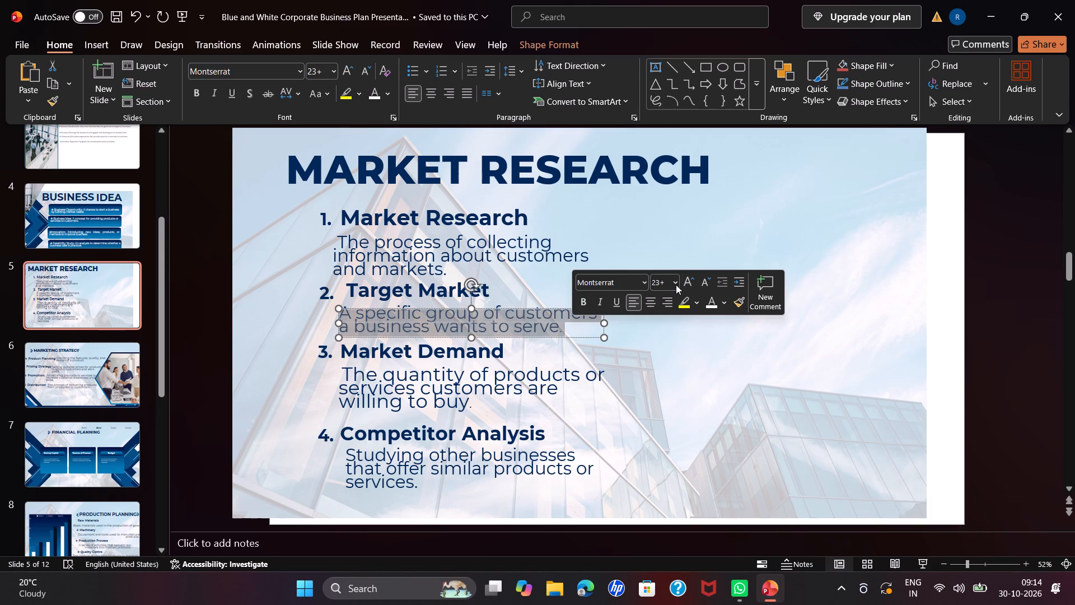
left_click(676, 285)
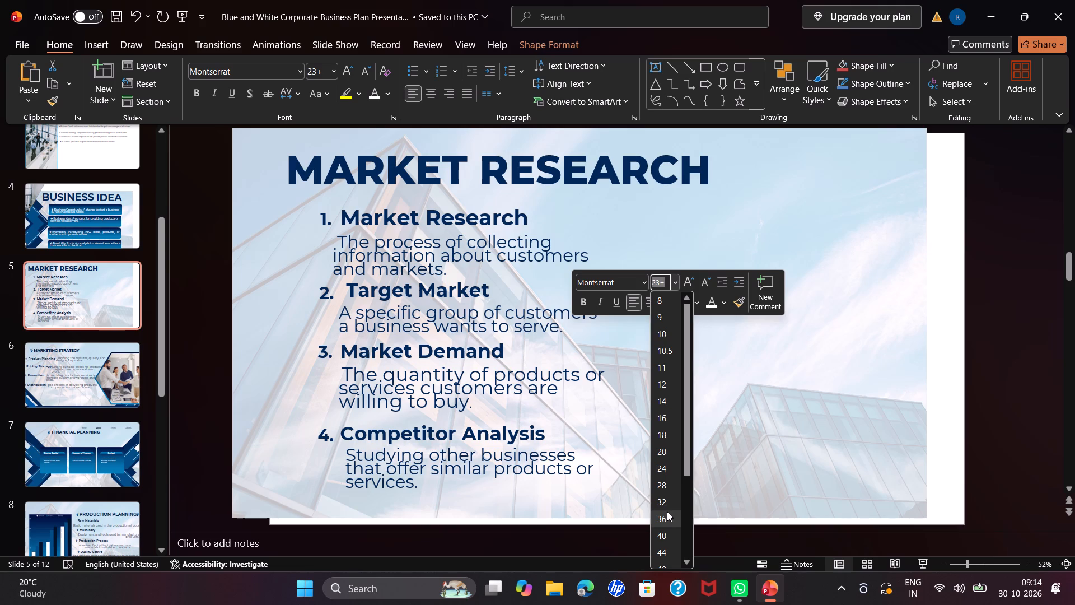
left_click(667, 511)
left_click(733, 430)
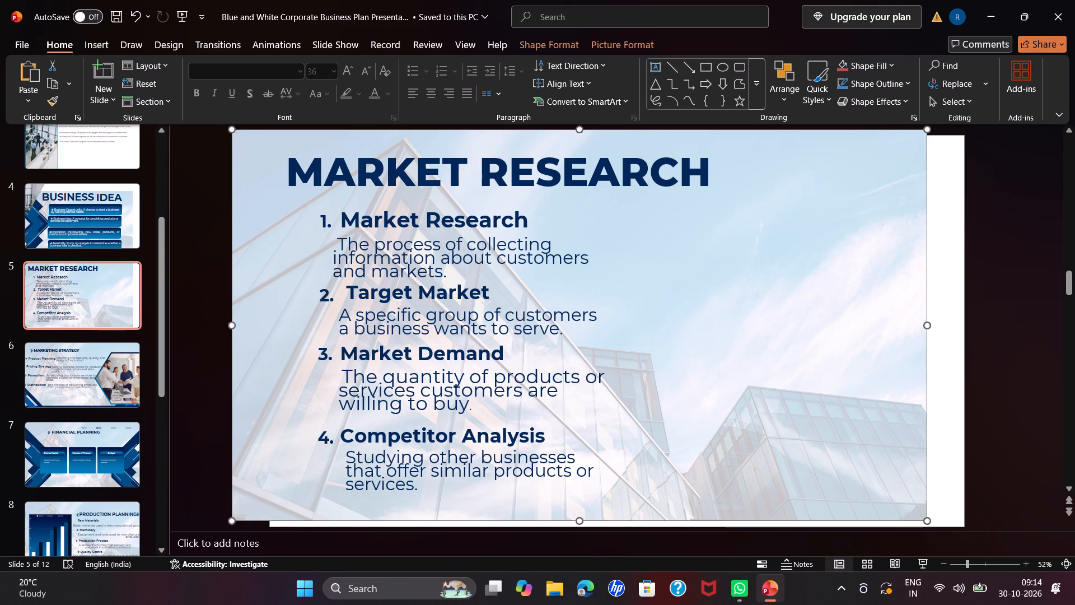
Move the Market Research slide's background picture right and slightly down so it covers the whole slide.
left_click_drag(925, 362, 959, 369)
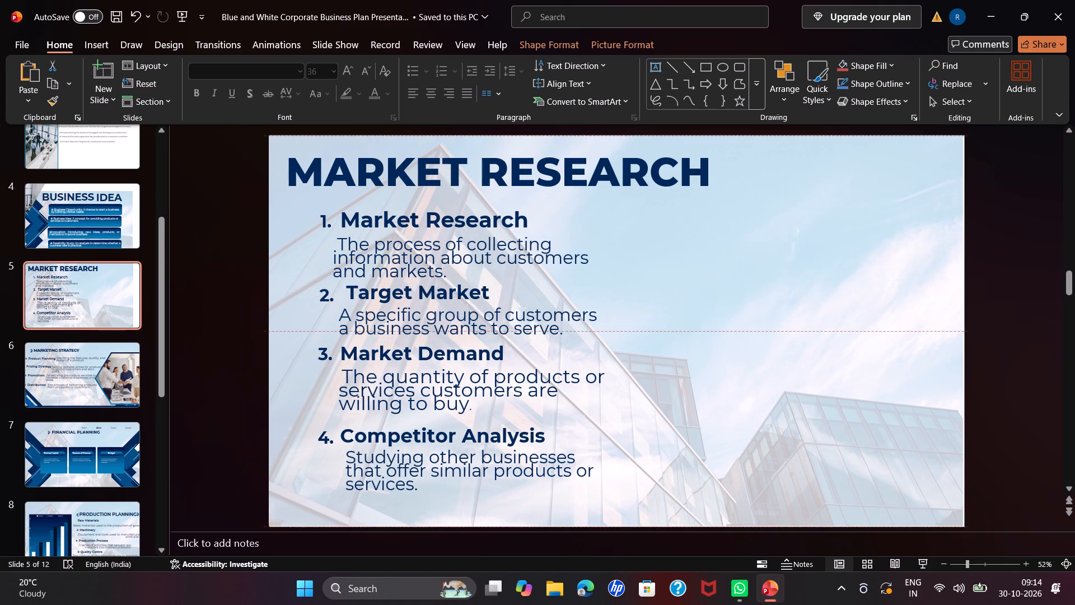
left_click_drag(959, 369, 966, 370)
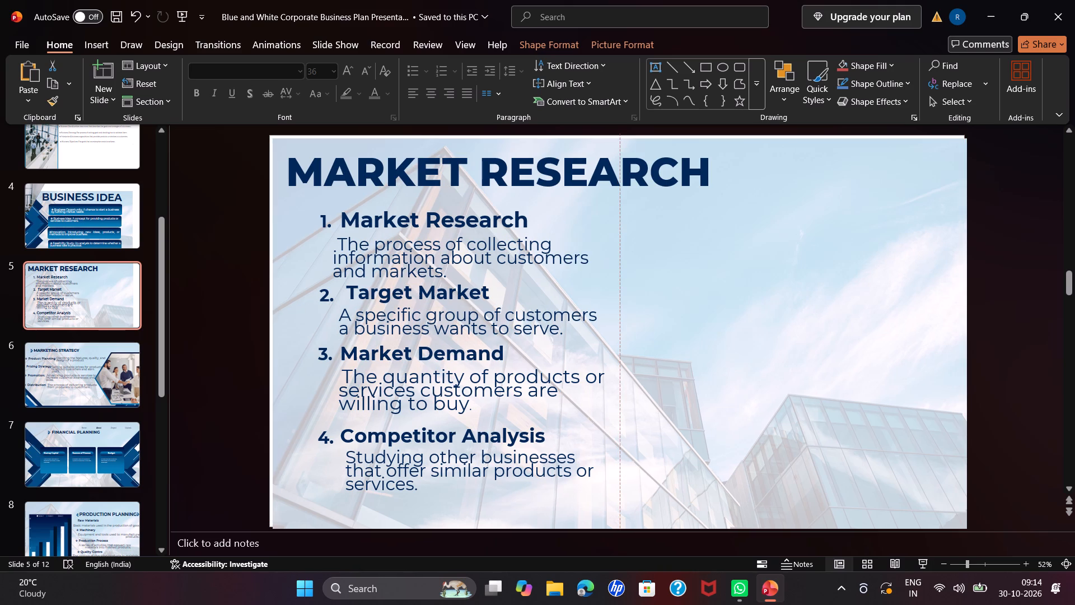
left_click_drag(966, 370, 961, 369)
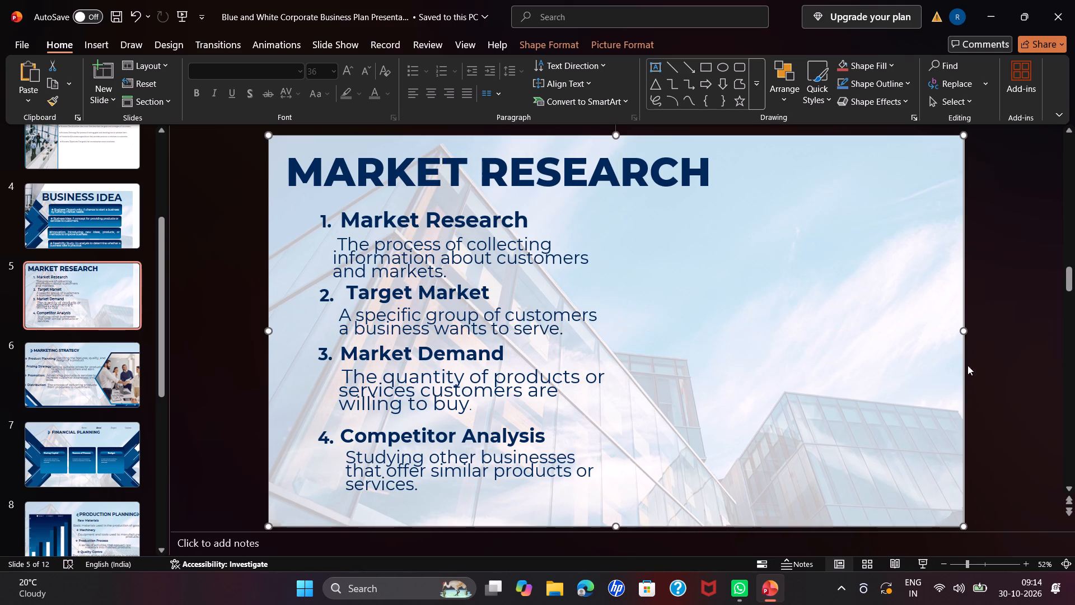
left_click(1007, 338)
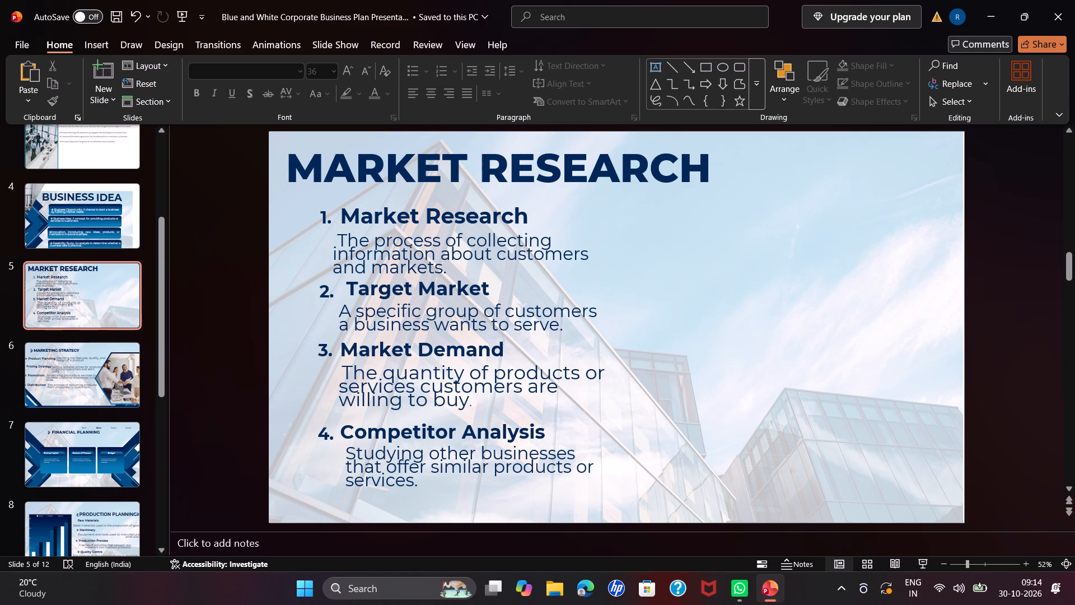
On the Financial Planning slide, set the Startup Capital description, "The money required to establish and start a new business.", to font size 36.
left_click(73, 462)
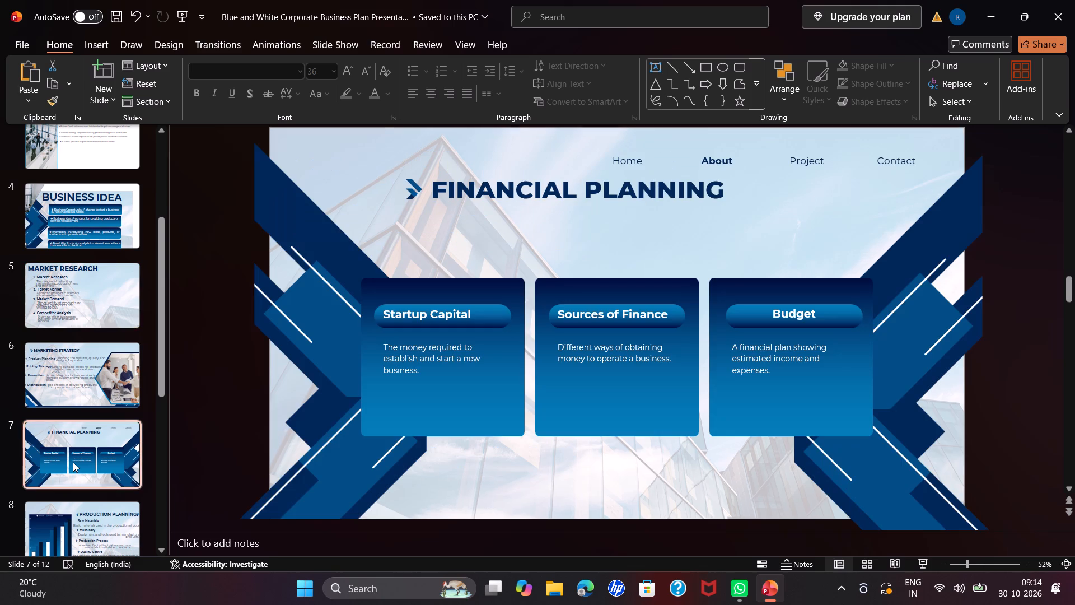
left_click(384, 349)
left_click(384, 349)
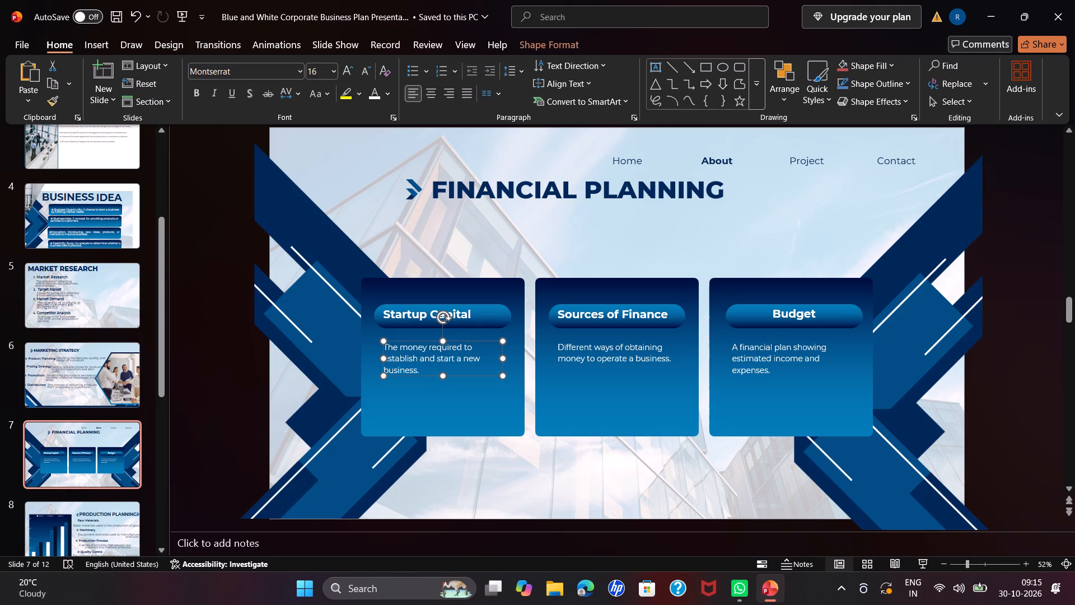
left_click(385, 347)
left_click(385, 347)
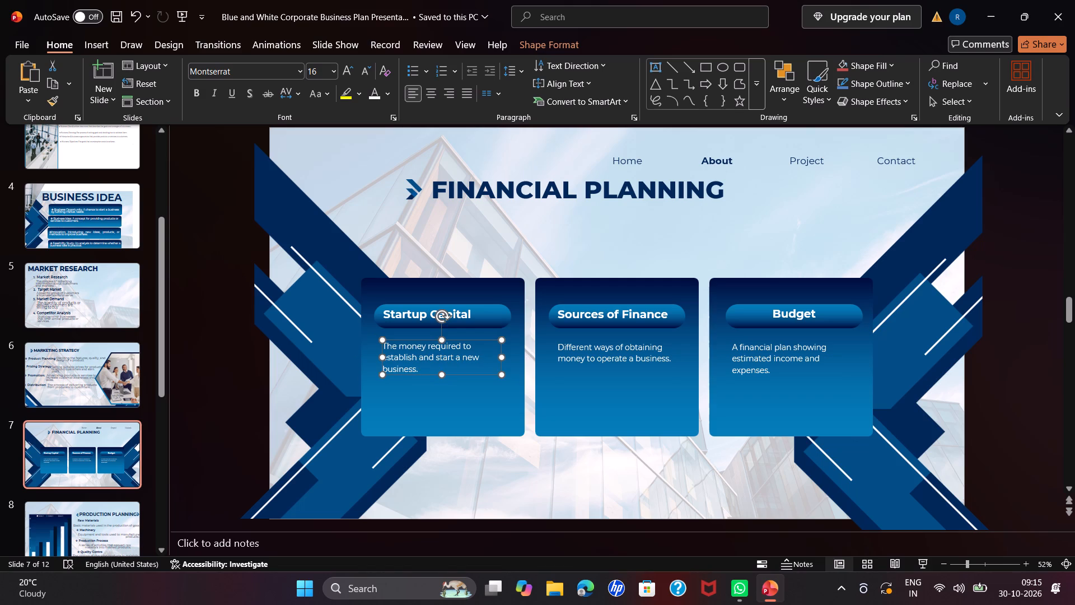
left_click_drag(385, 348, 475, 367)
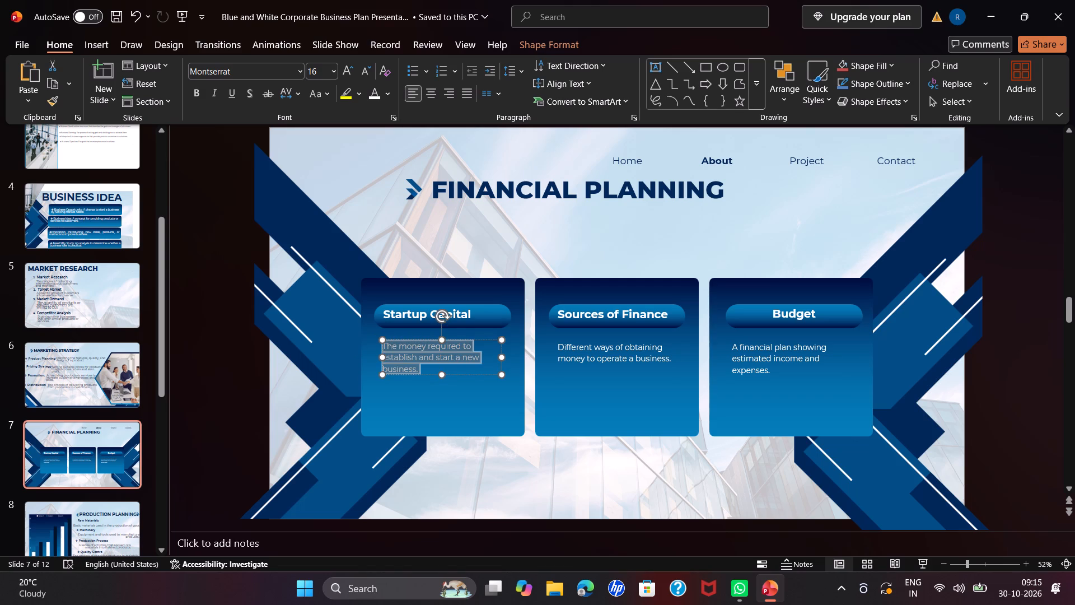
left_click_drag(475, 367, 475, 370)
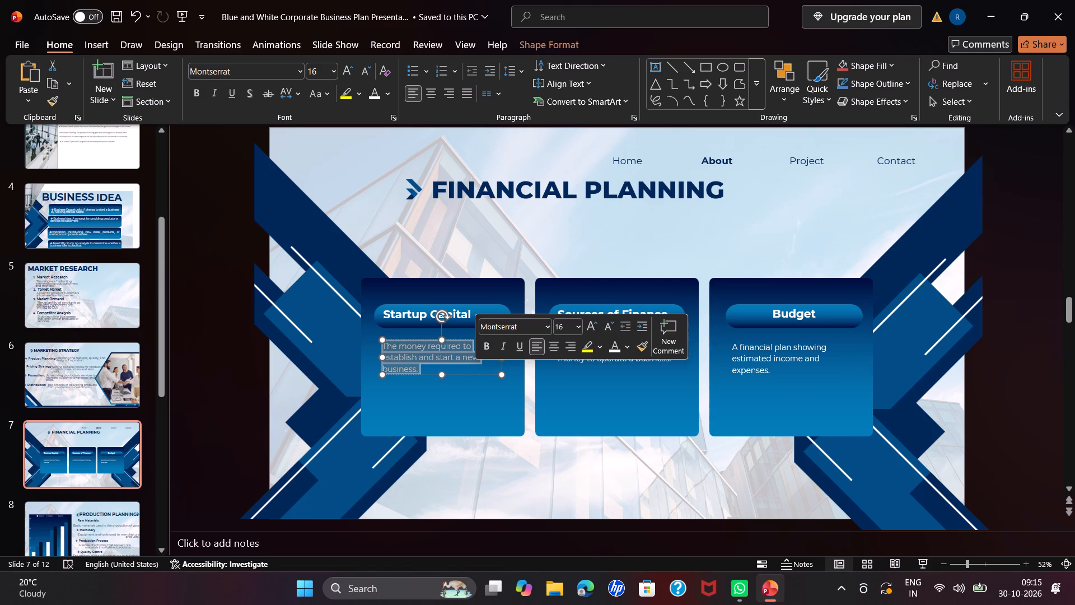
left_click(576, 328)
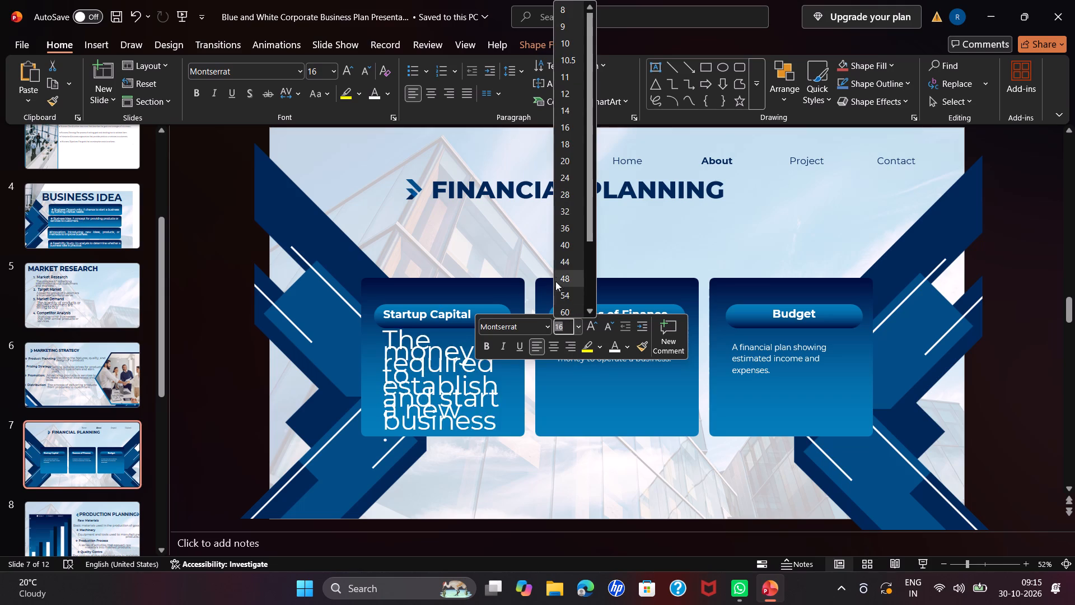
left_click(557, 230)
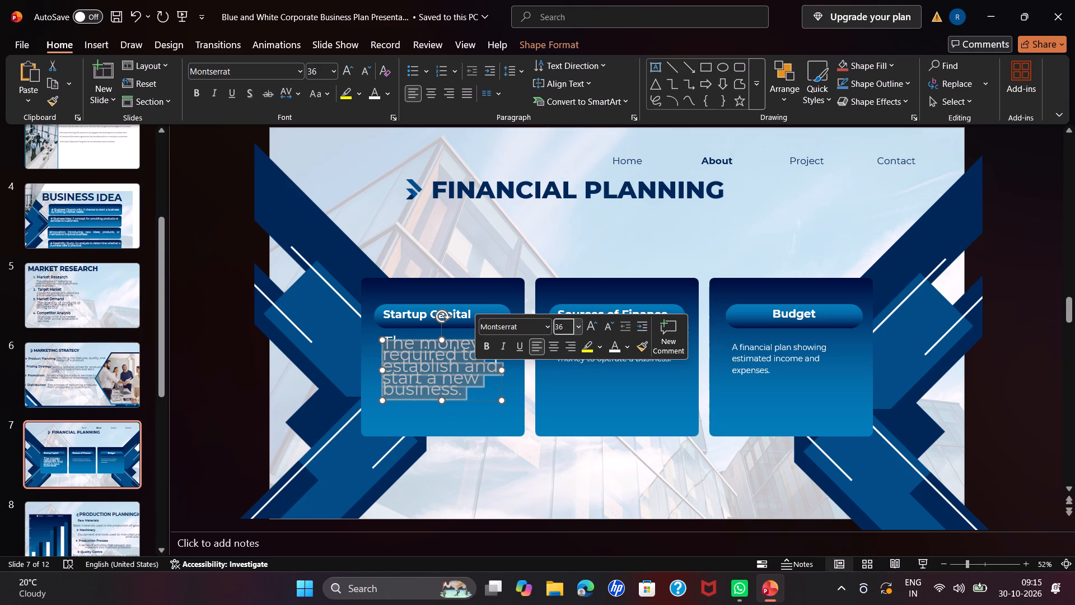
left_click(581, 510)
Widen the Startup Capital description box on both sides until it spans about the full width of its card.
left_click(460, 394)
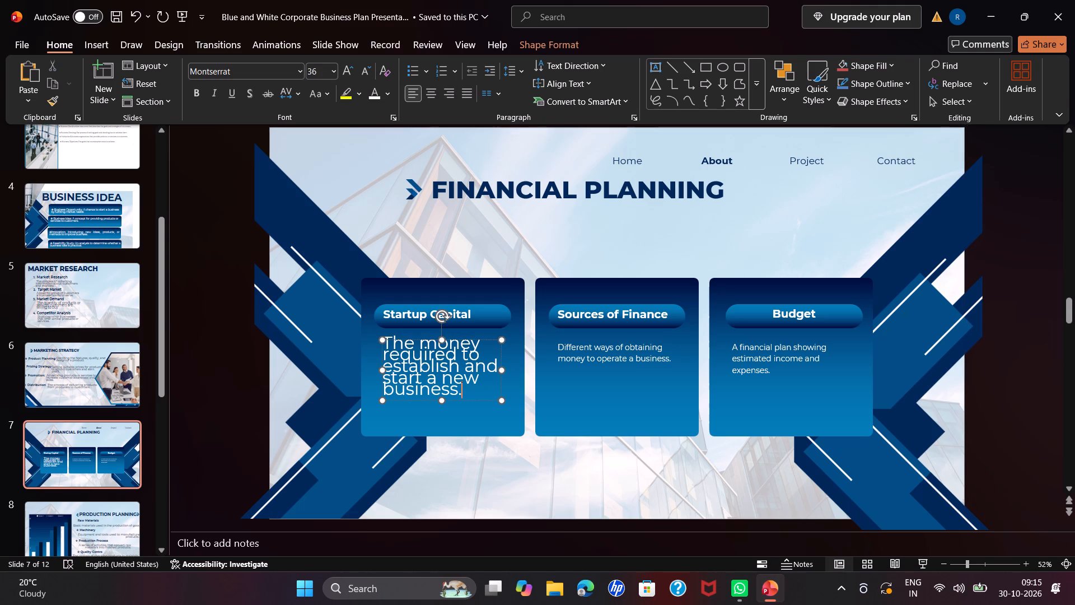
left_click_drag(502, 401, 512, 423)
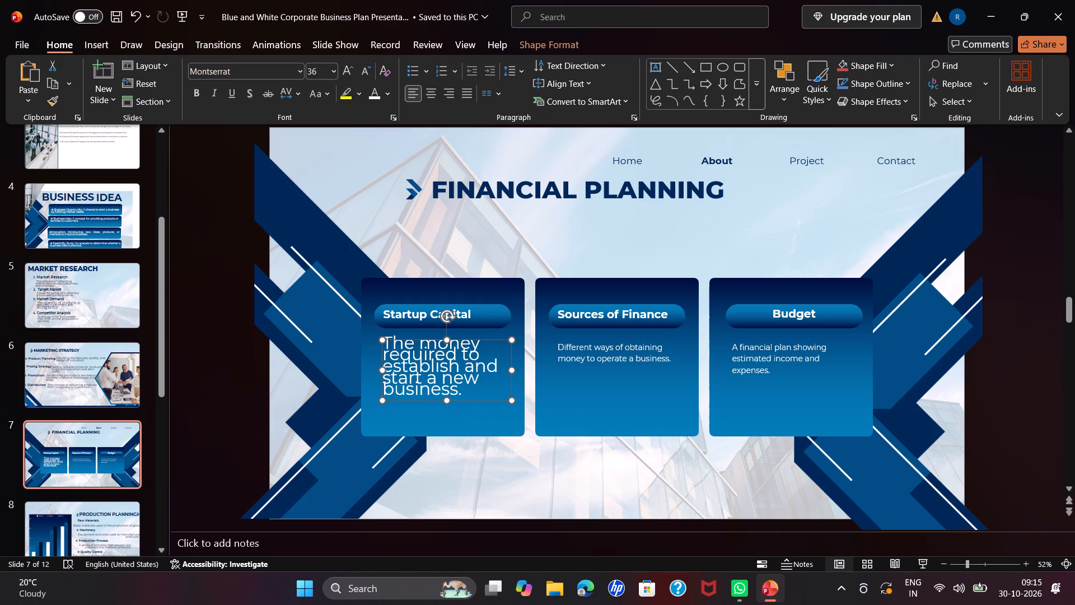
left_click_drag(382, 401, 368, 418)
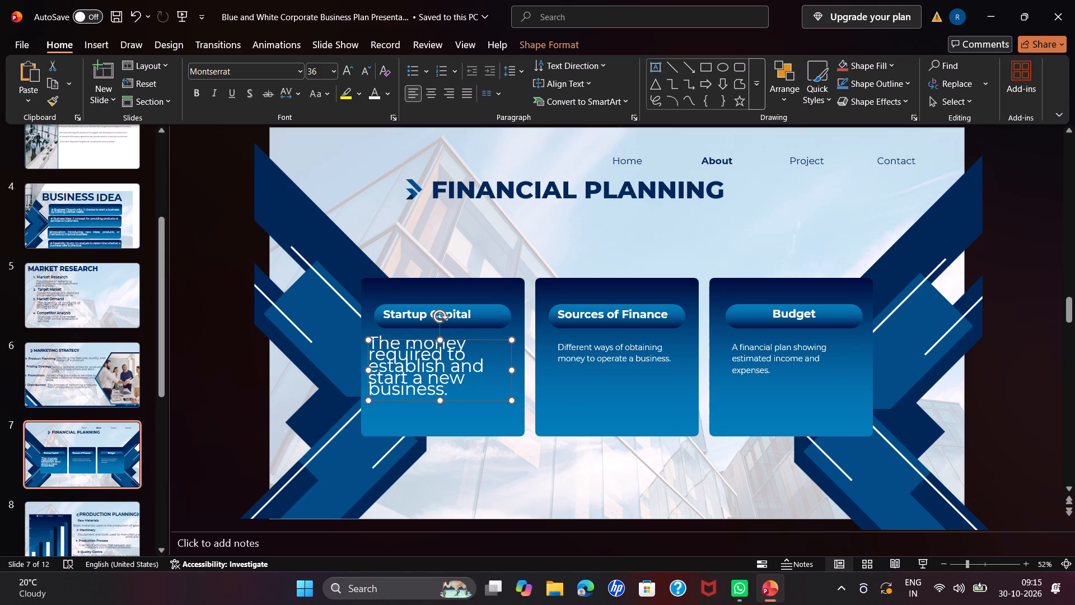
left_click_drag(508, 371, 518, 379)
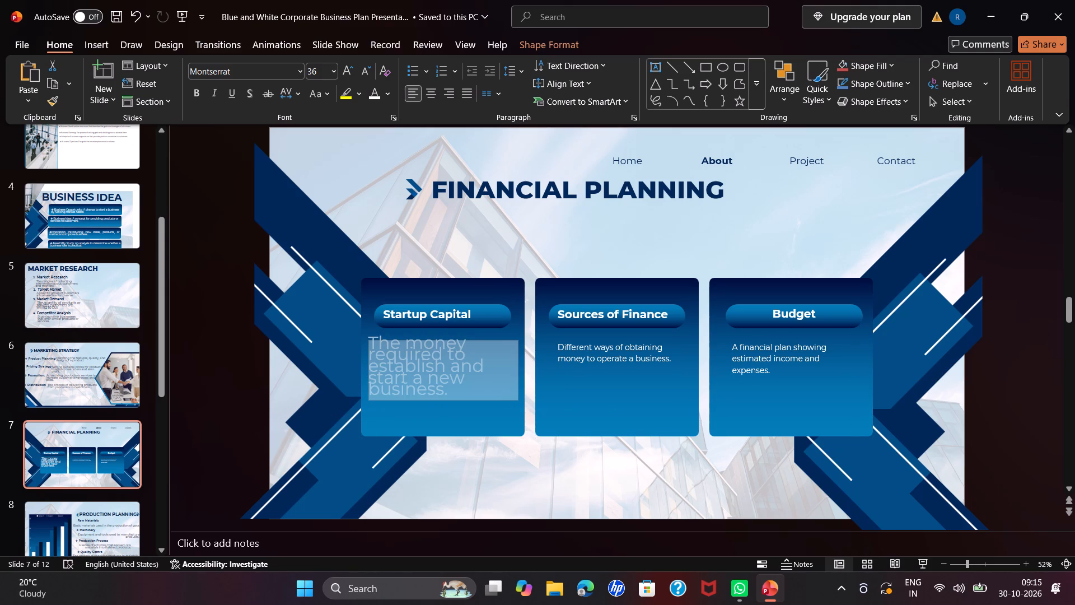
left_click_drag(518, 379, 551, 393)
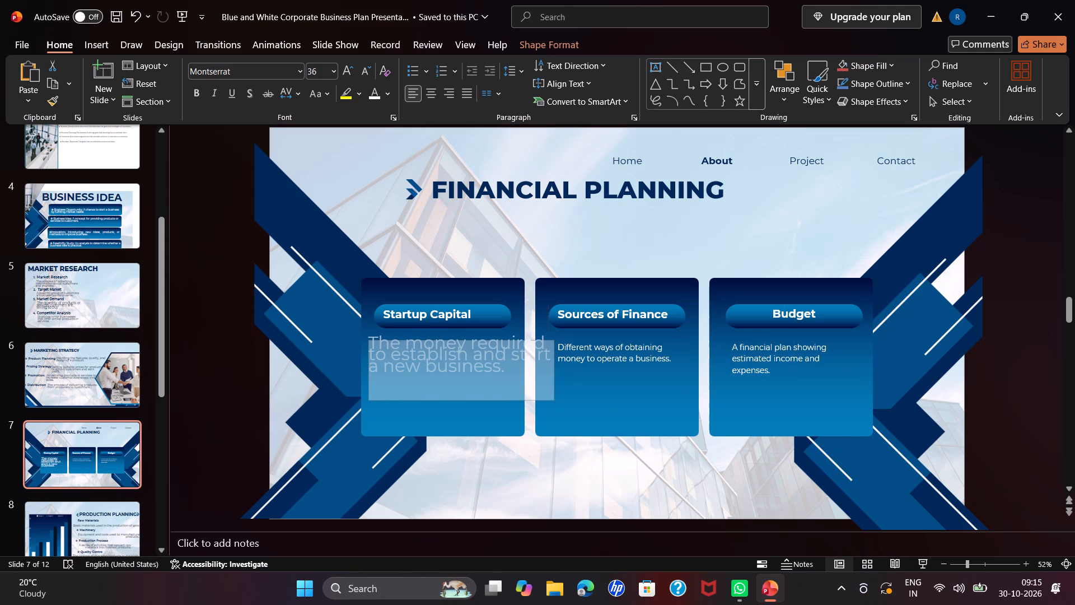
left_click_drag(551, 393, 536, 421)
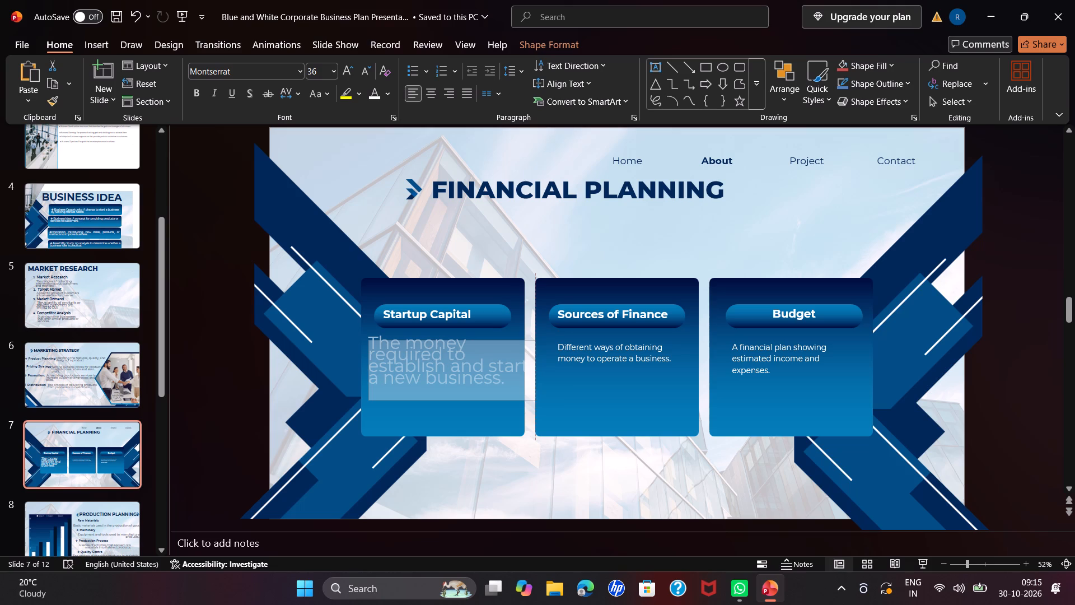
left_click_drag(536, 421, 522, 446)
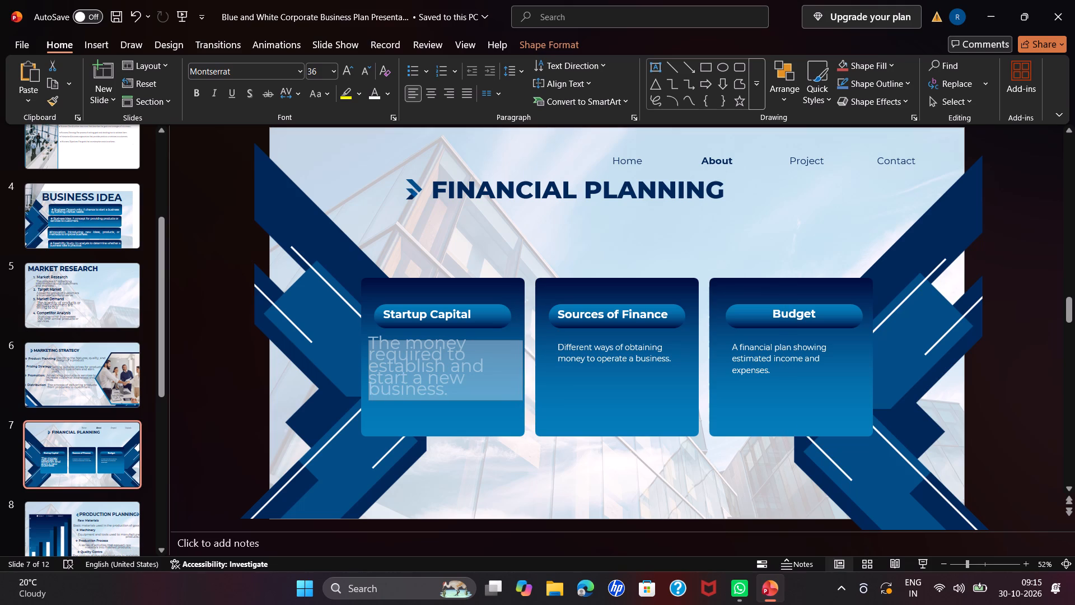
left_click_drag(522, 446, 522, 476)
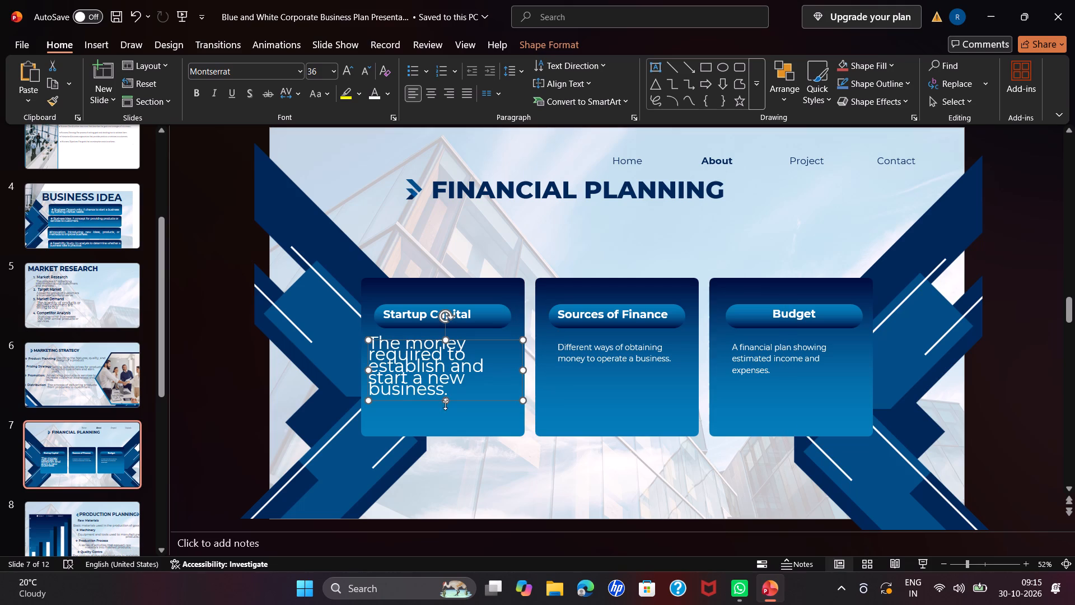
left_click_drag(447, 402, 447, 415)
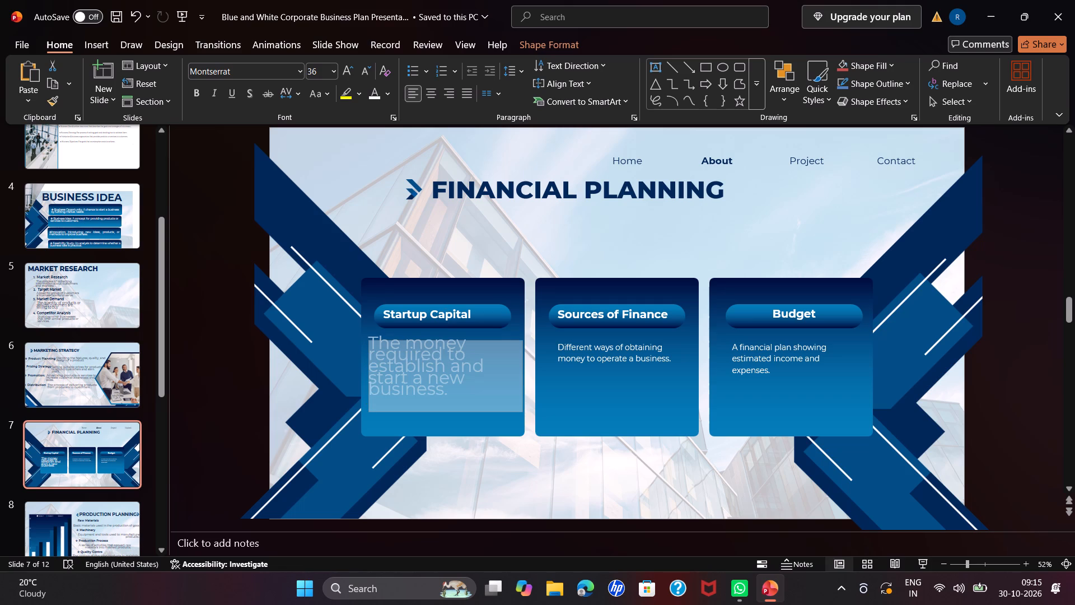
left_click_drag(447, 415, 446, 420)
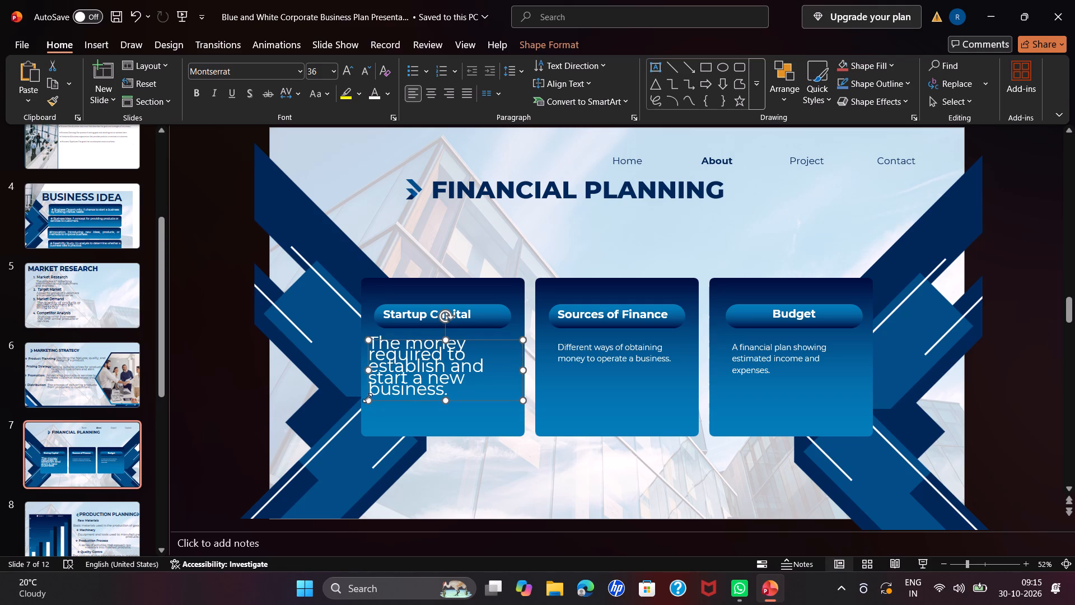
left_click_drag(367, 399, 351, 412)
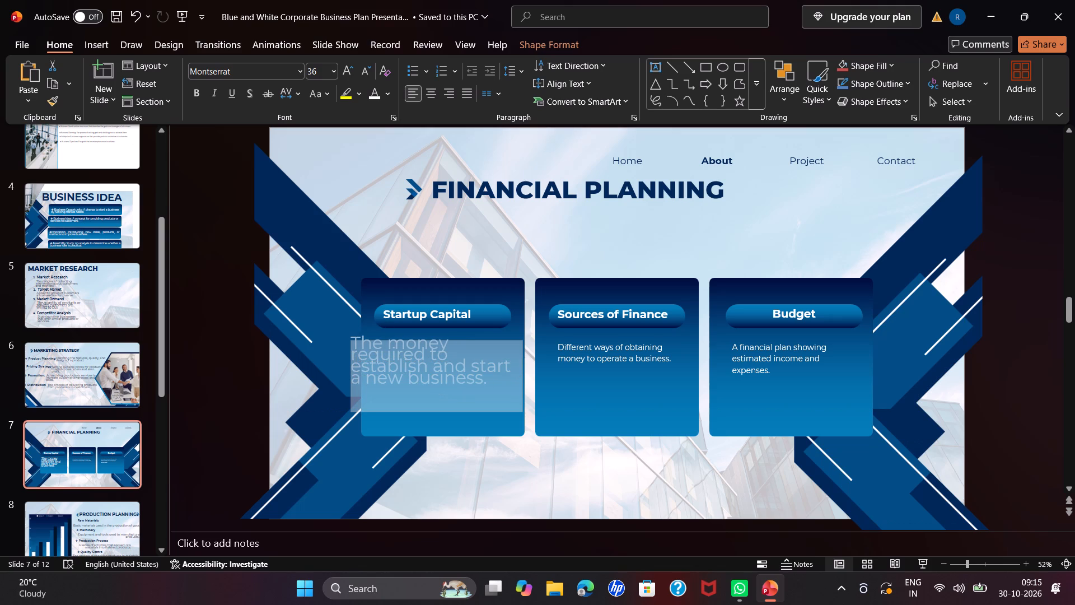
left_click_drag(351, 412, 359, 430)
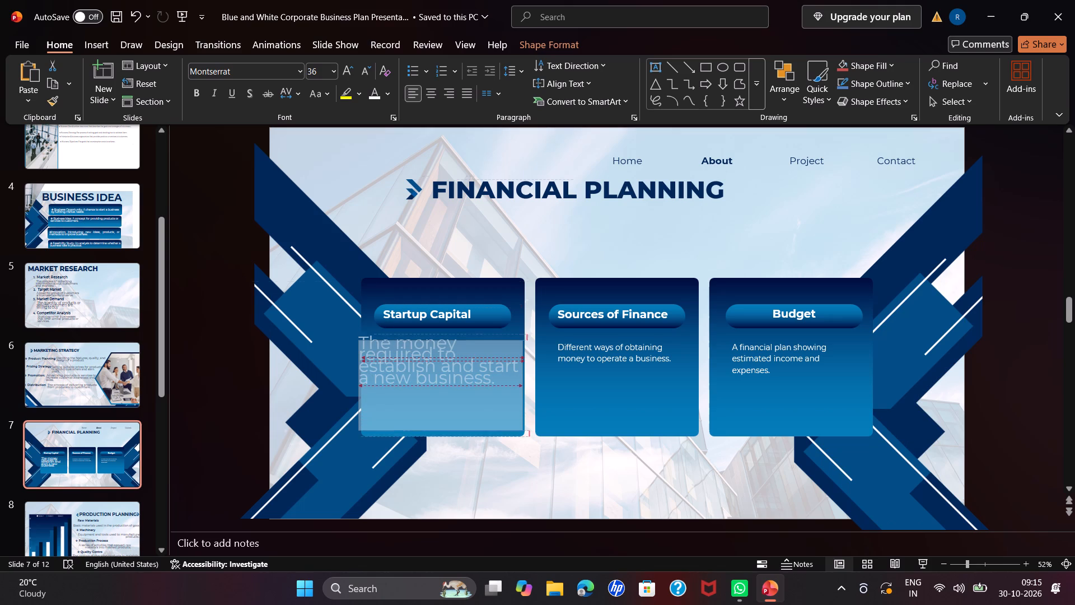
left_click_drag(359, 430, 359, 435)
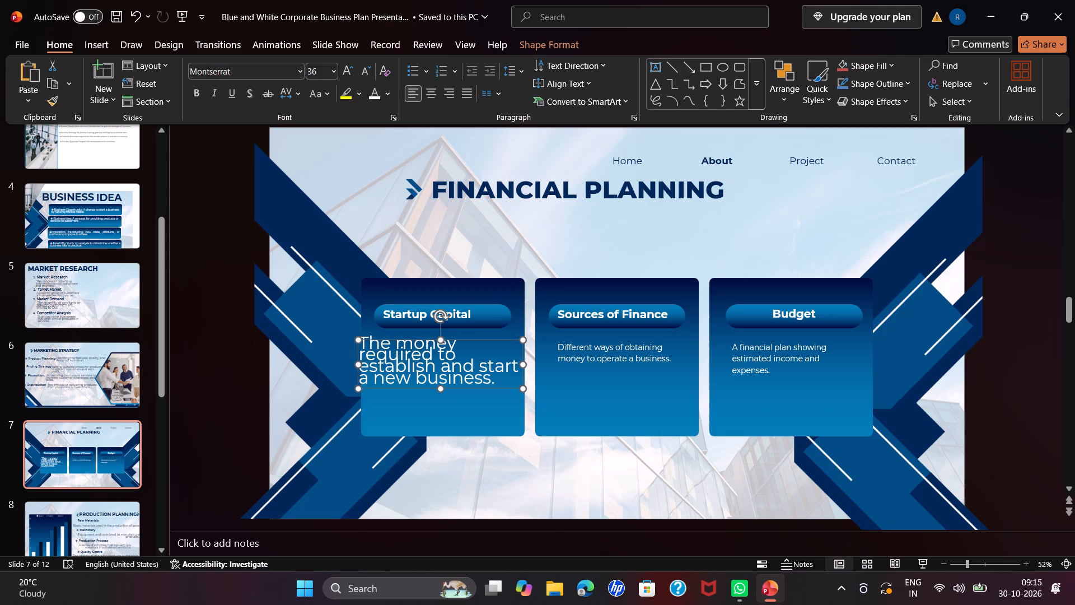
Move the Startup Capital description slightly down and right, leaving more space below its heading.
left_click(391, 337)
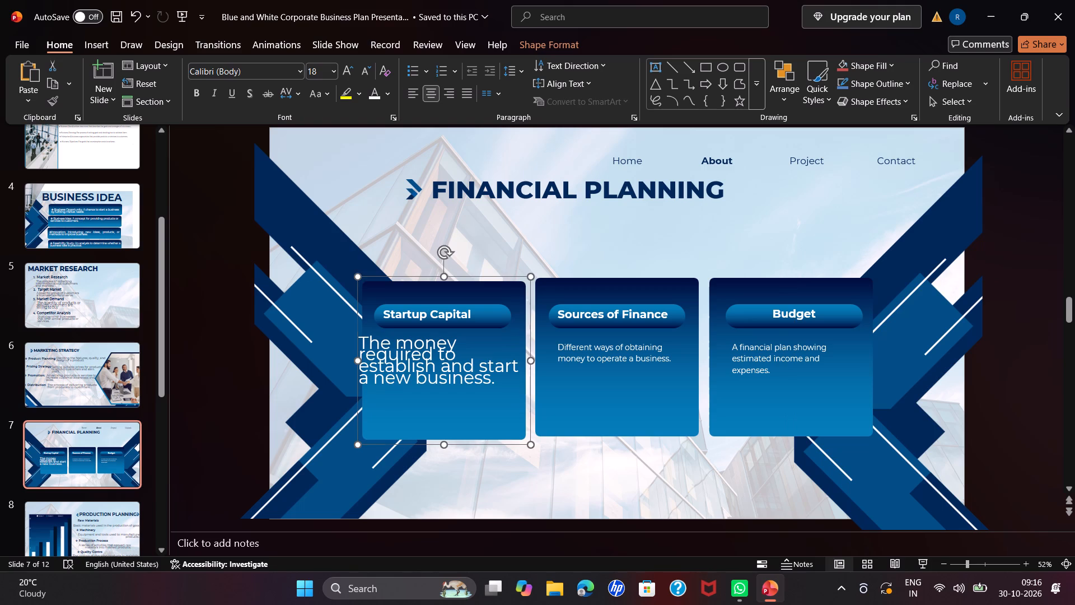
left_click(393, 346)
left_click_drag(392, 338, 394, 348)
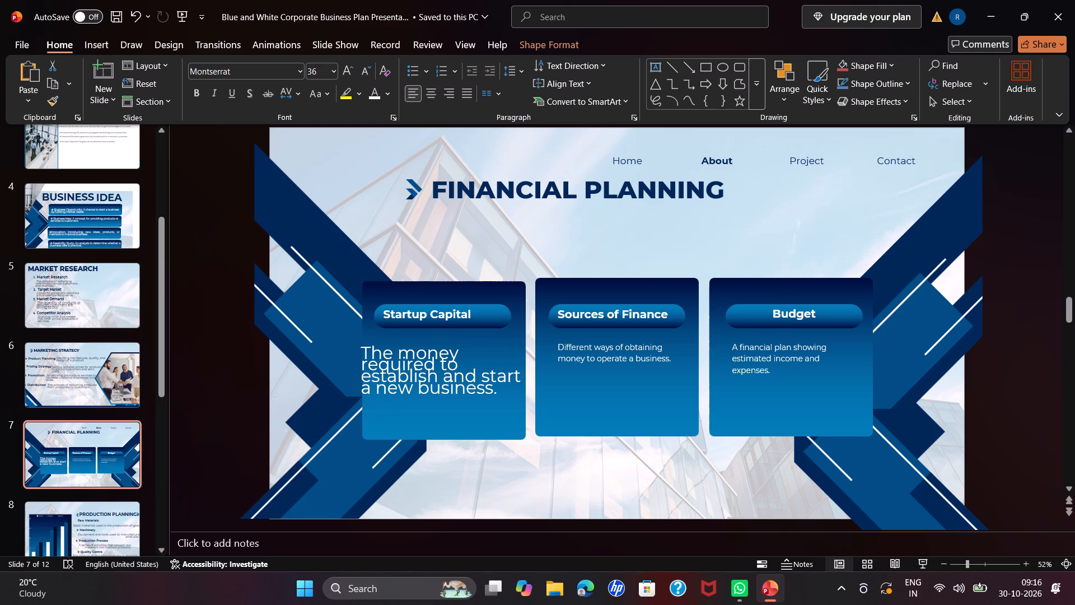
left_click_drag(394, 348, 396, 352)
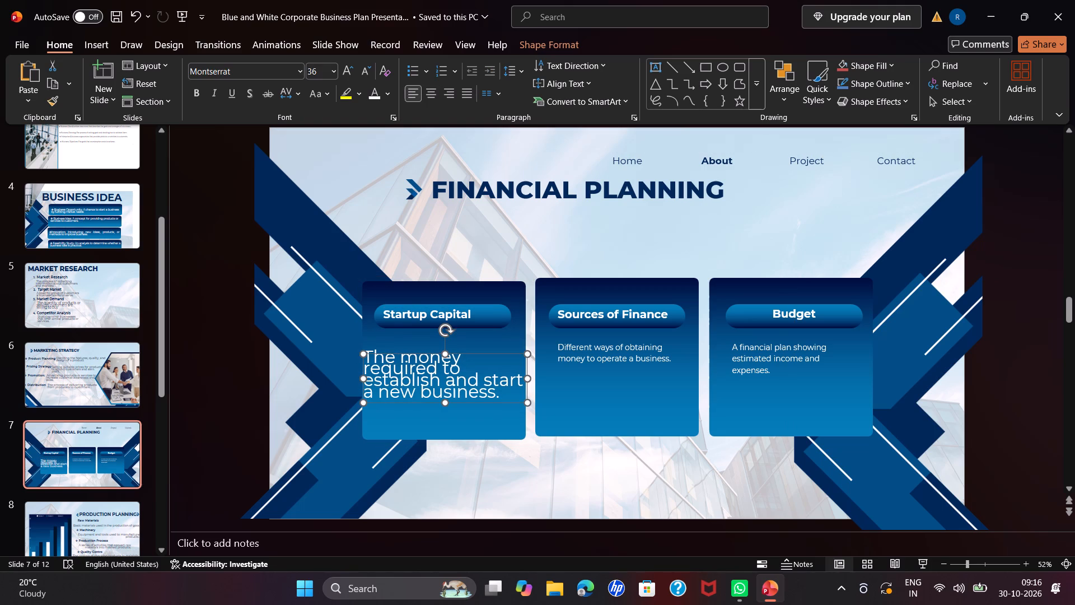
left_click(526, 363)
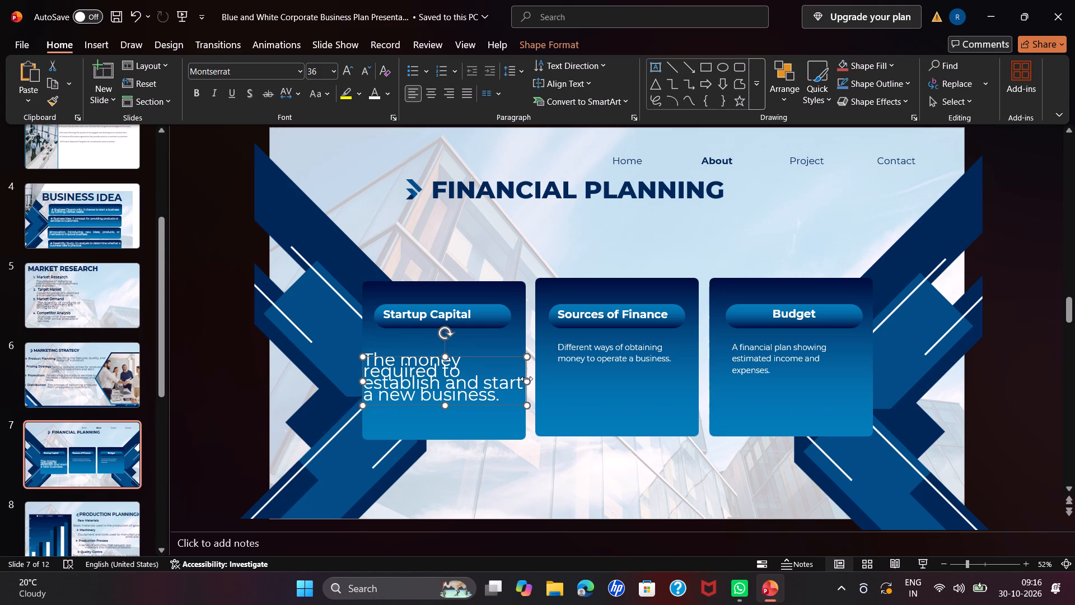
Narrow the Startup Capital description box to about 60% of its card's width and reposition it inside the card below the heading.
left_click_drag(527, 381, 512, 416)
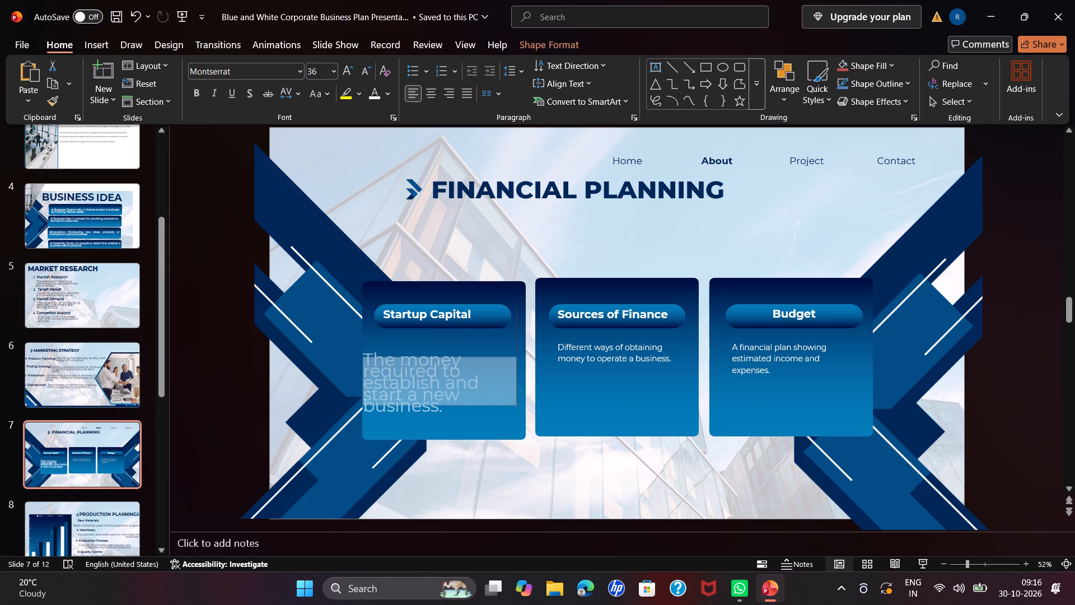
left_click_drag(512, 416, 457, 443)
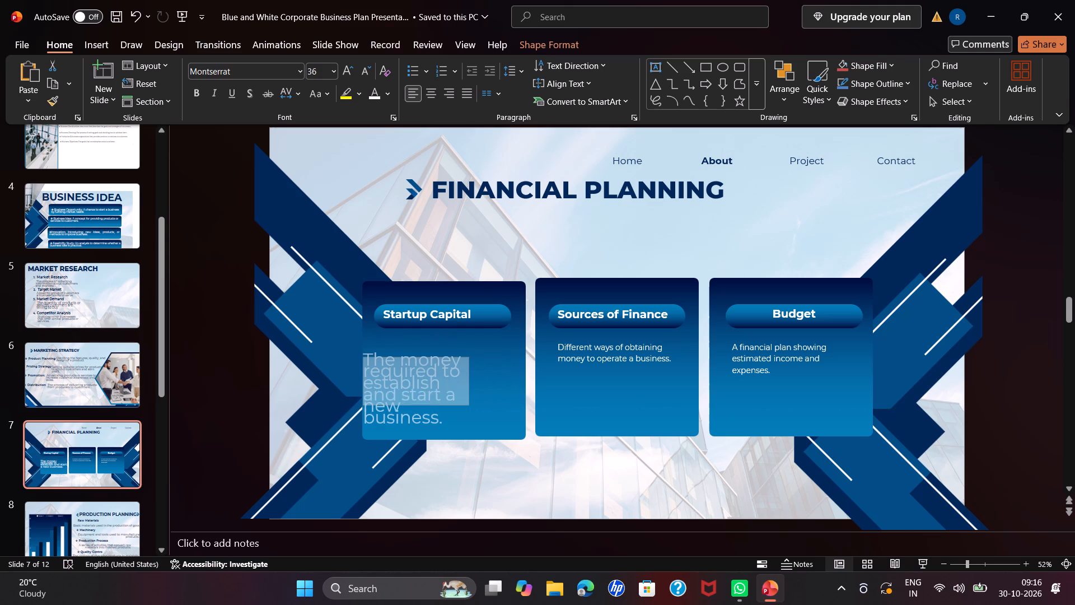
left_click_drag(457, 443, 458, 438)
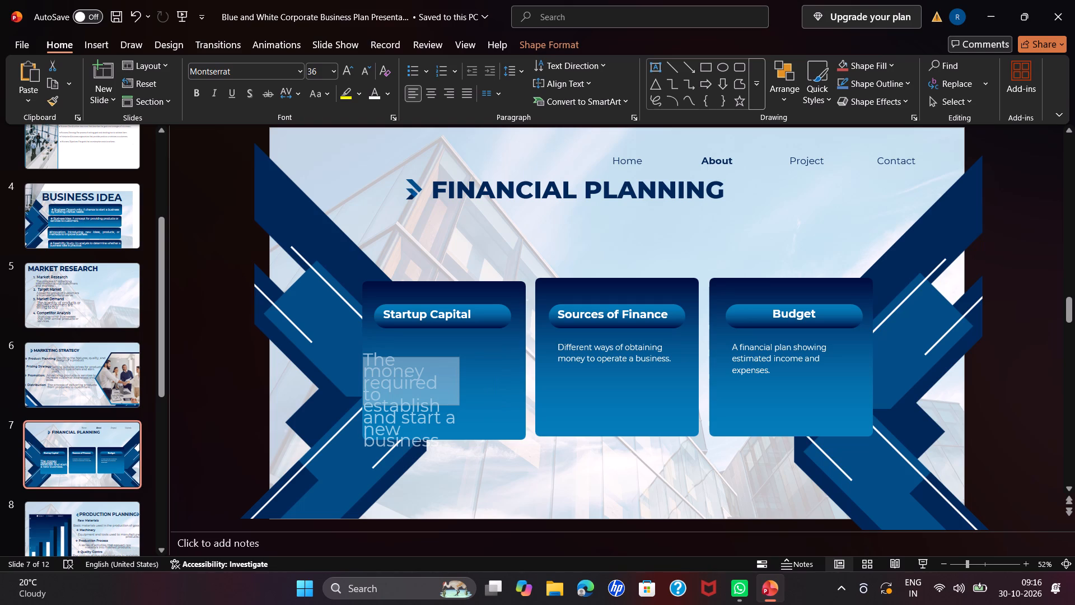
left_click_drag(458, 438, 457, 435)
left_click_drag(457, 435, 460, 430)
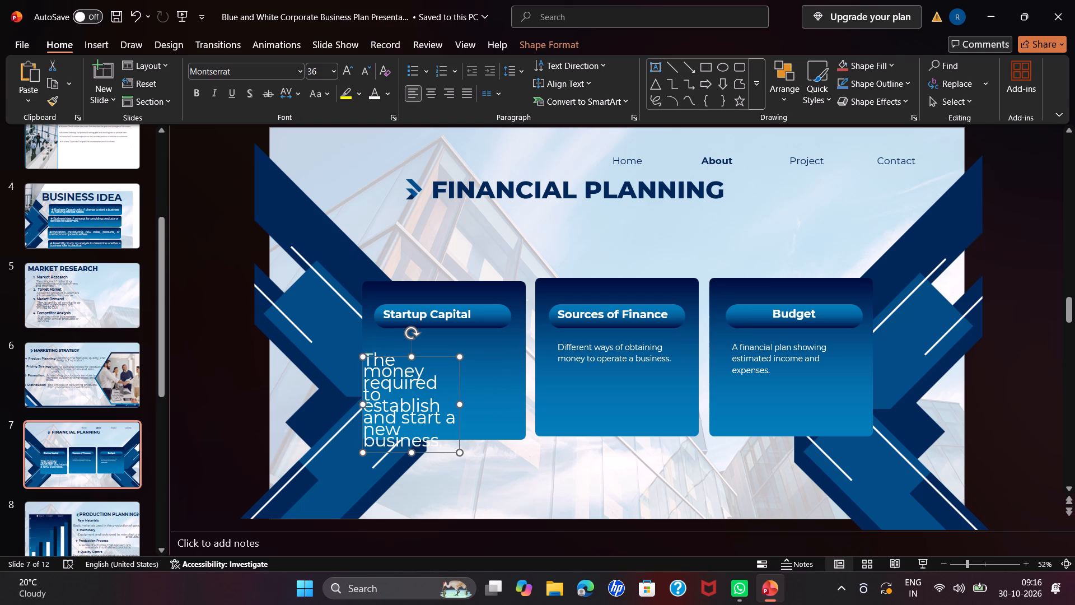
left_click_drag(424, 358, 438, 350)
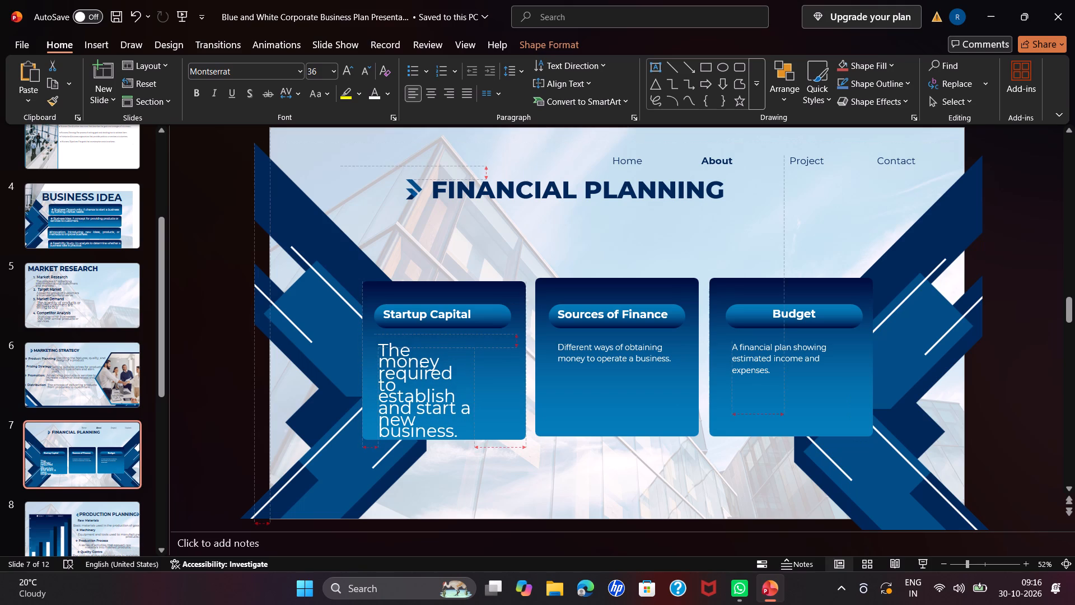
left_click_drag(438, 350, 437, 348)
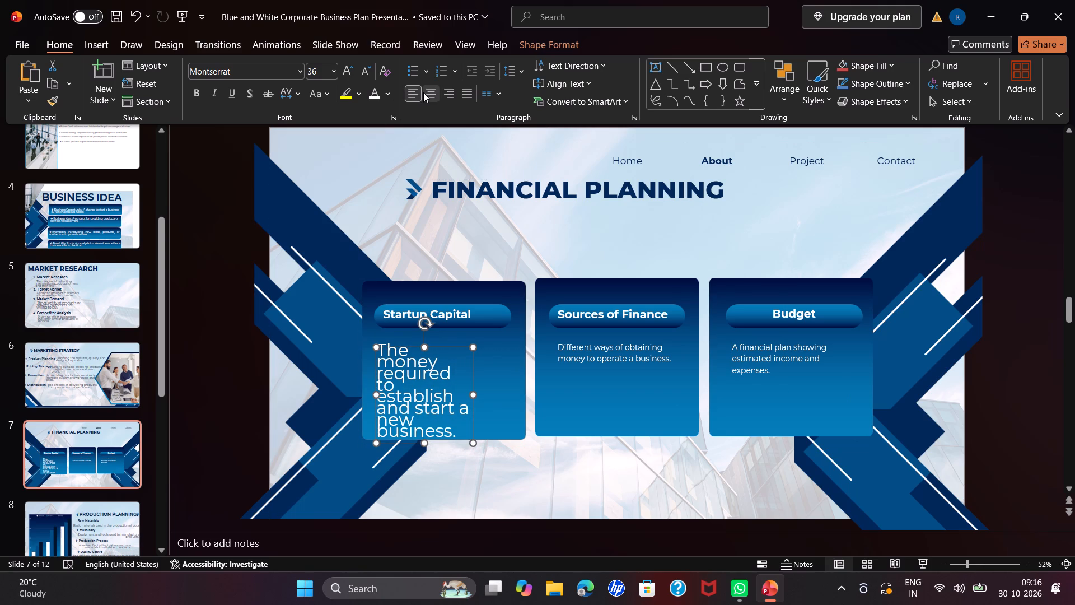
Try centre and right alignment on the Startup Capital description, and settle on justified.
left_click(423, 92)
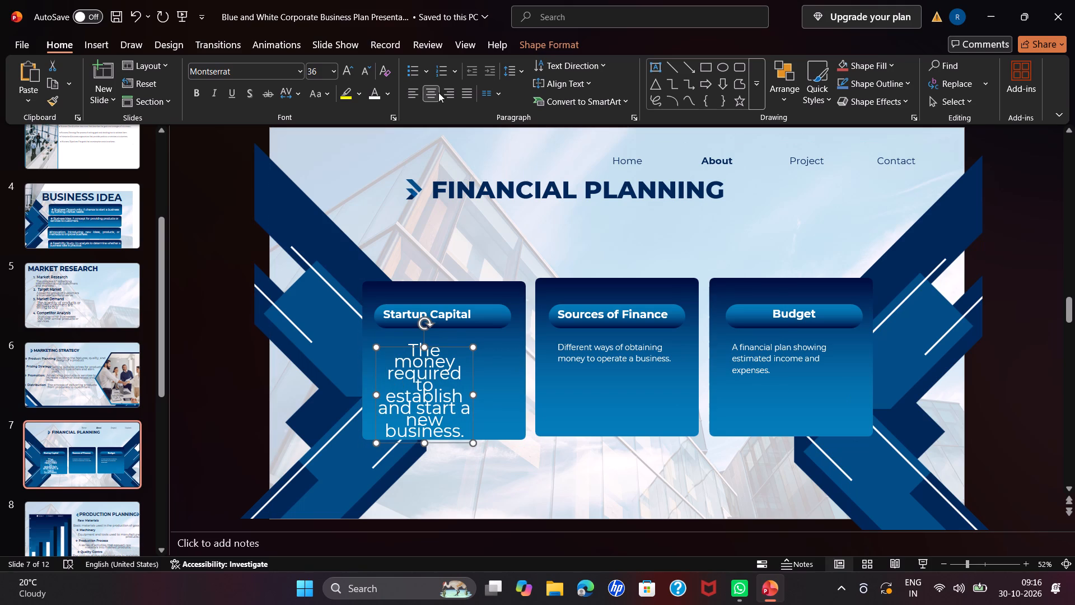
left_click(442, 92)
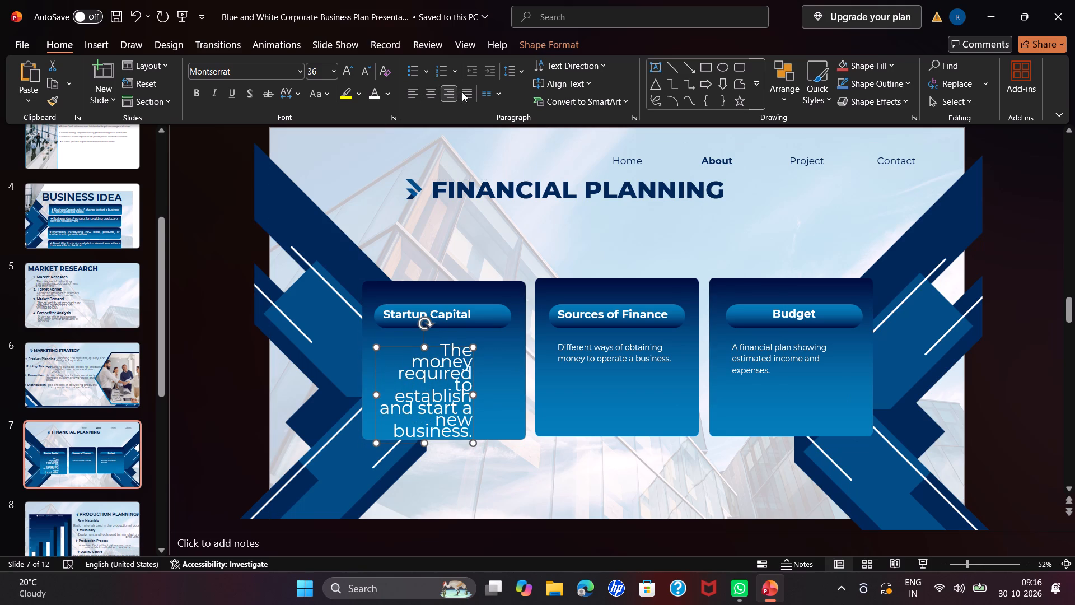
left_click(462, 92)
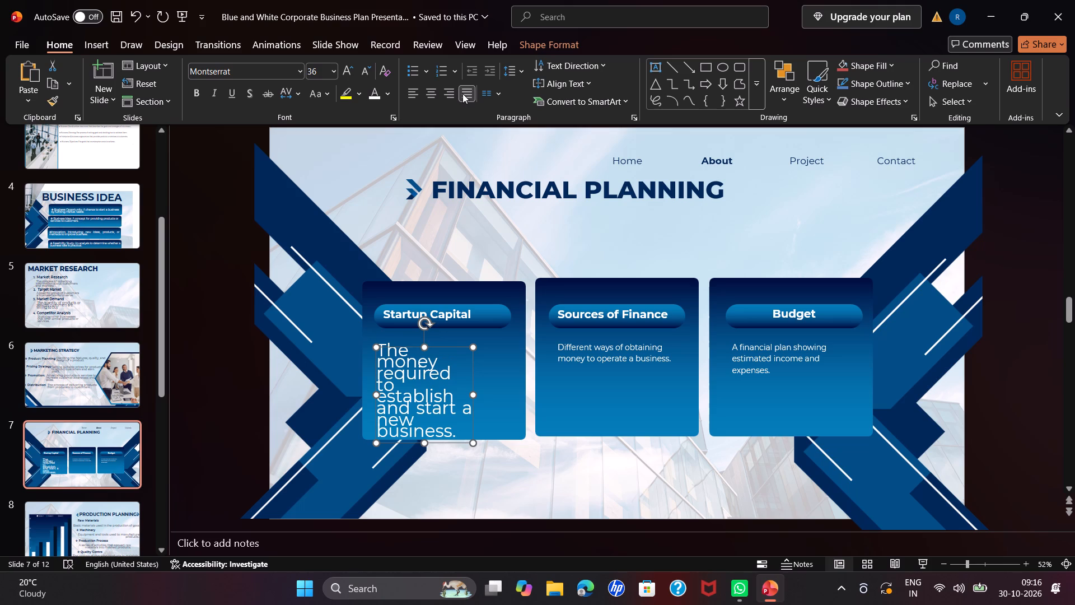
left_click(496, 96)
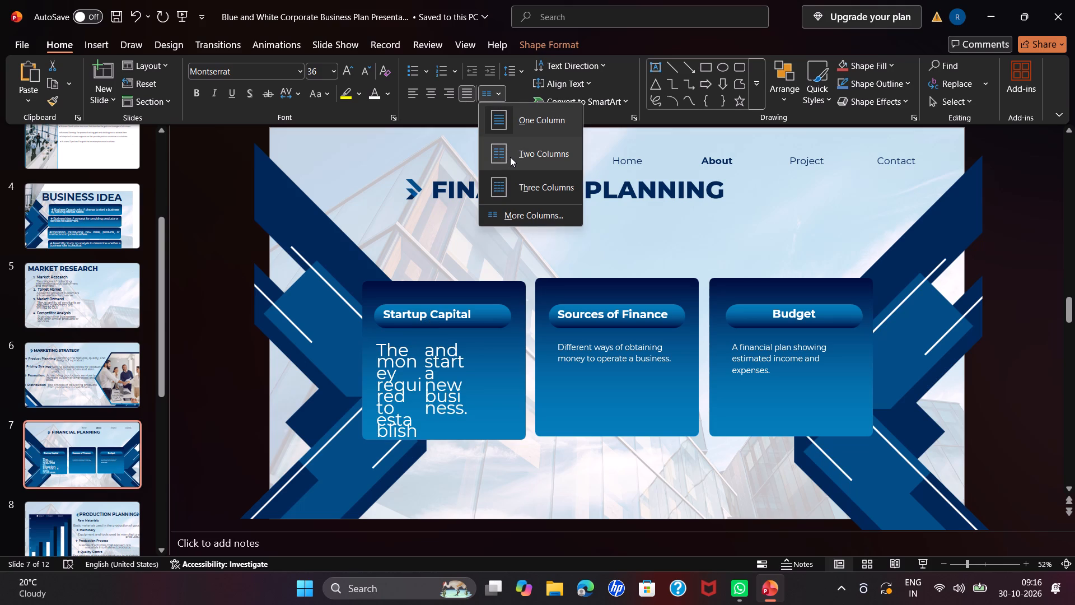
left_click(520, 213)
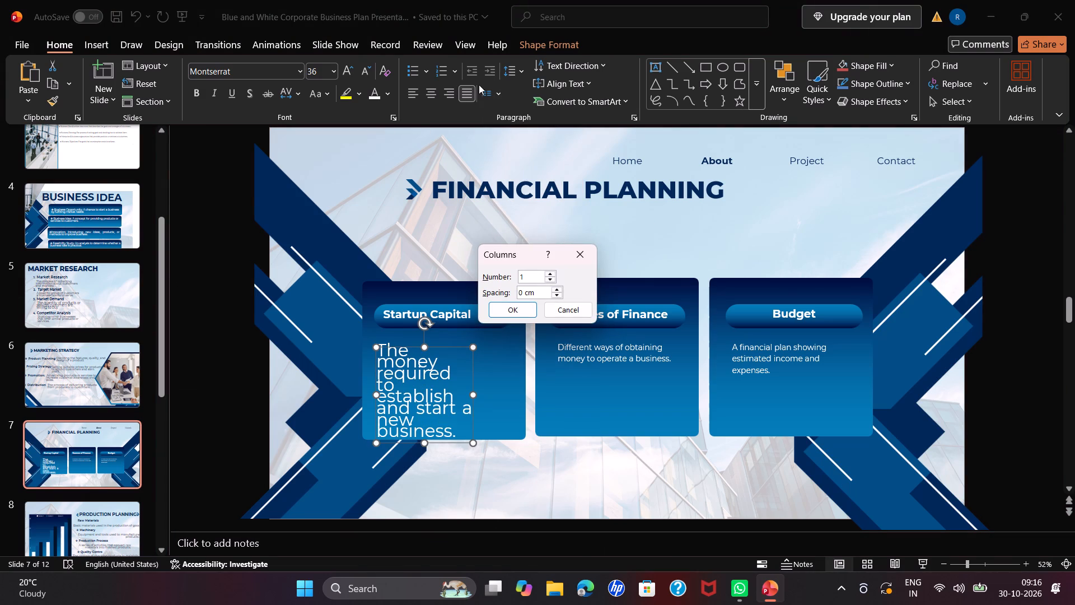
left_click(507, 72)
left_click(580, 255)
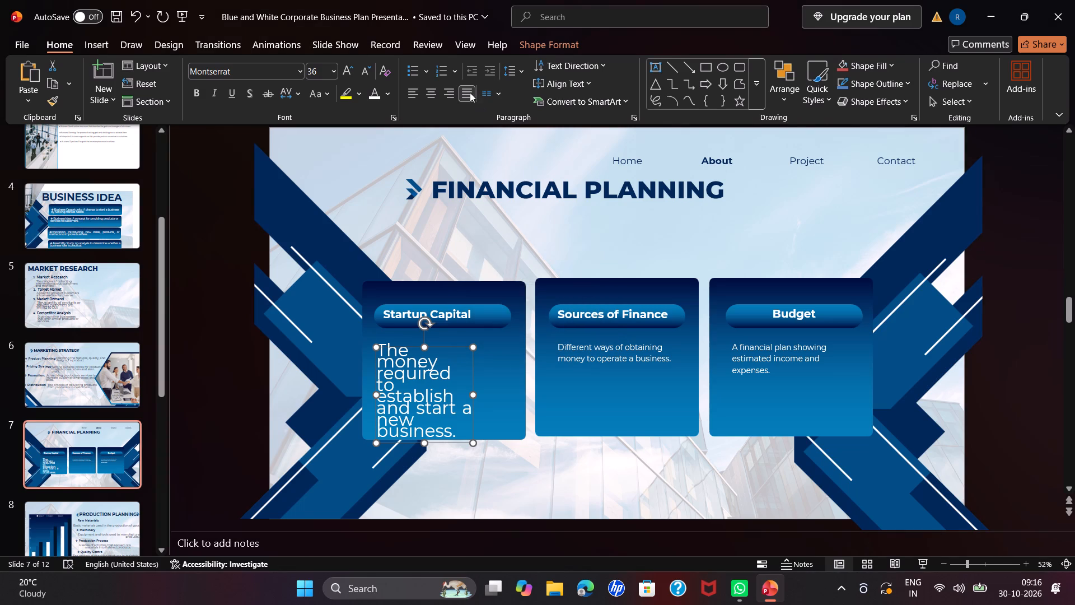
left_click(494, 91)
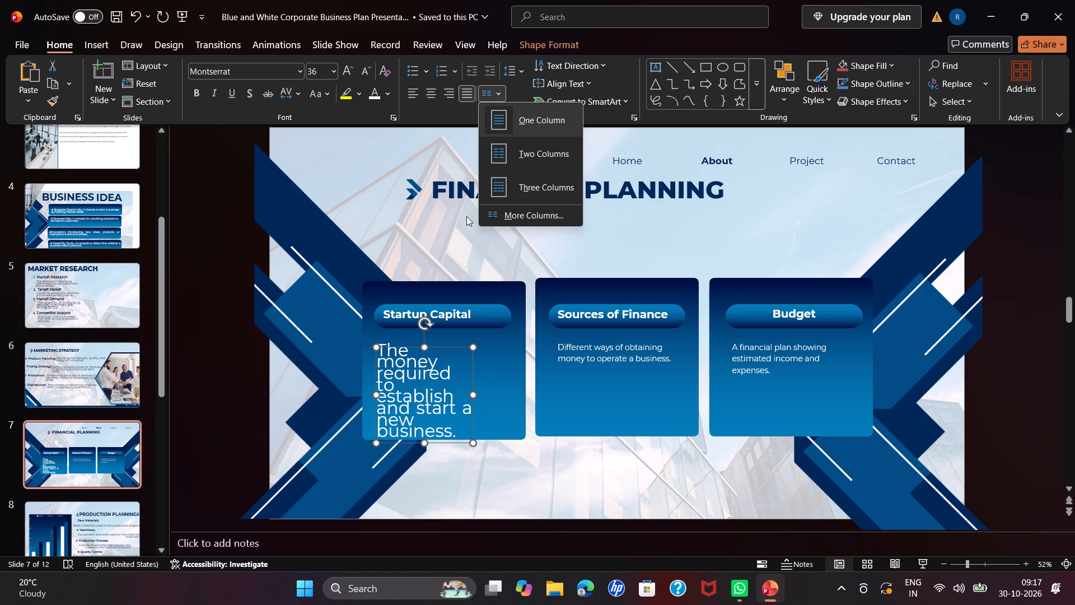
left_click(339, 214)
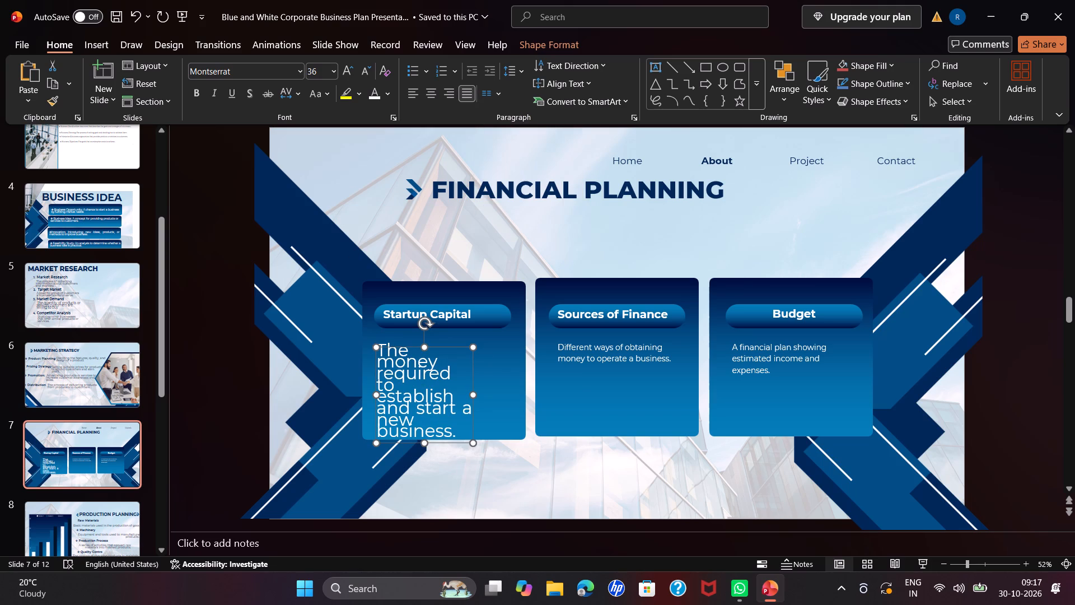
On the Introduction slide, set the whole Business Plan bullet line to font size 36.
left_click(70, 143)
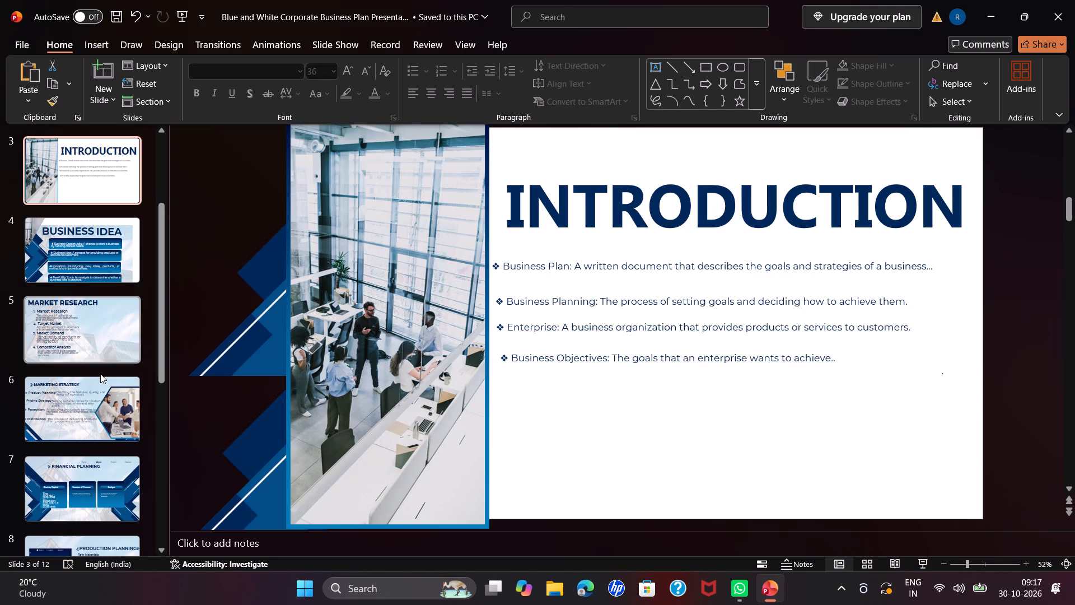
left_click(494, 266)
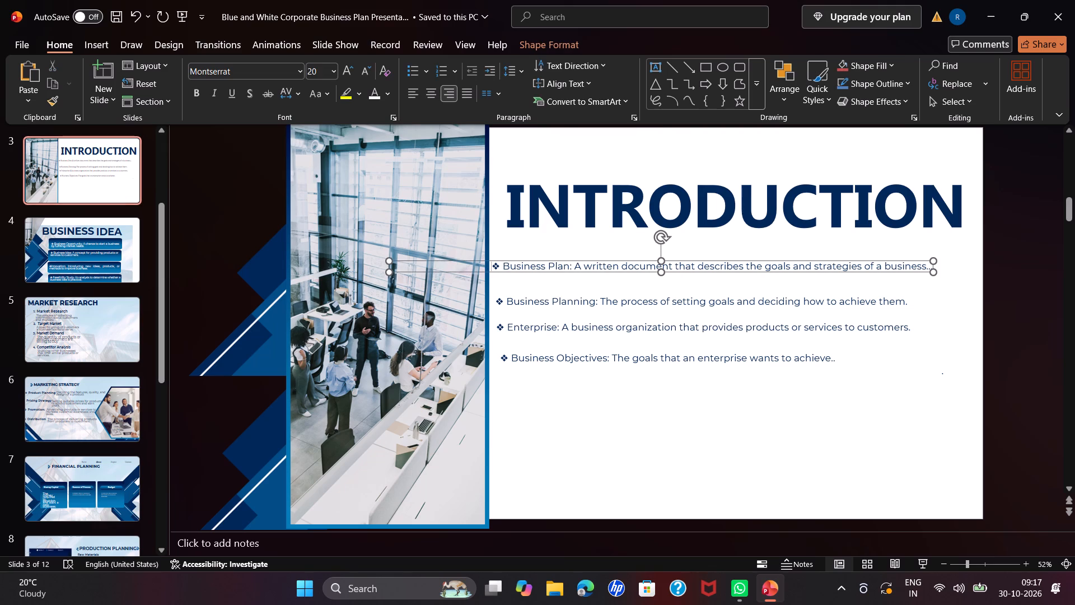
left_click_drag(494, 266, 831, 247)
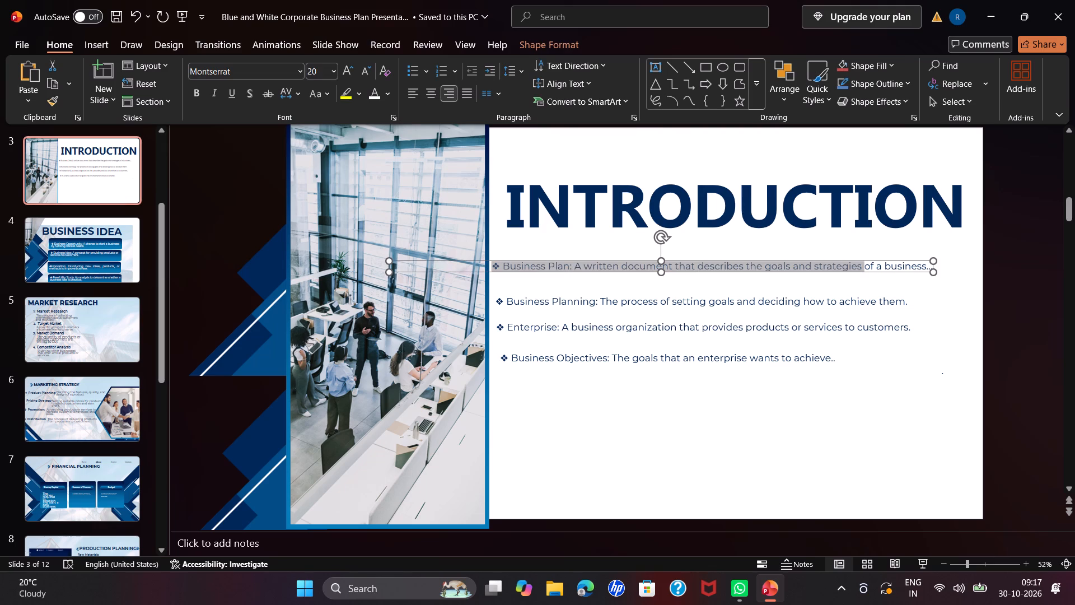
left_click_drag(831, 247, 936, 248)
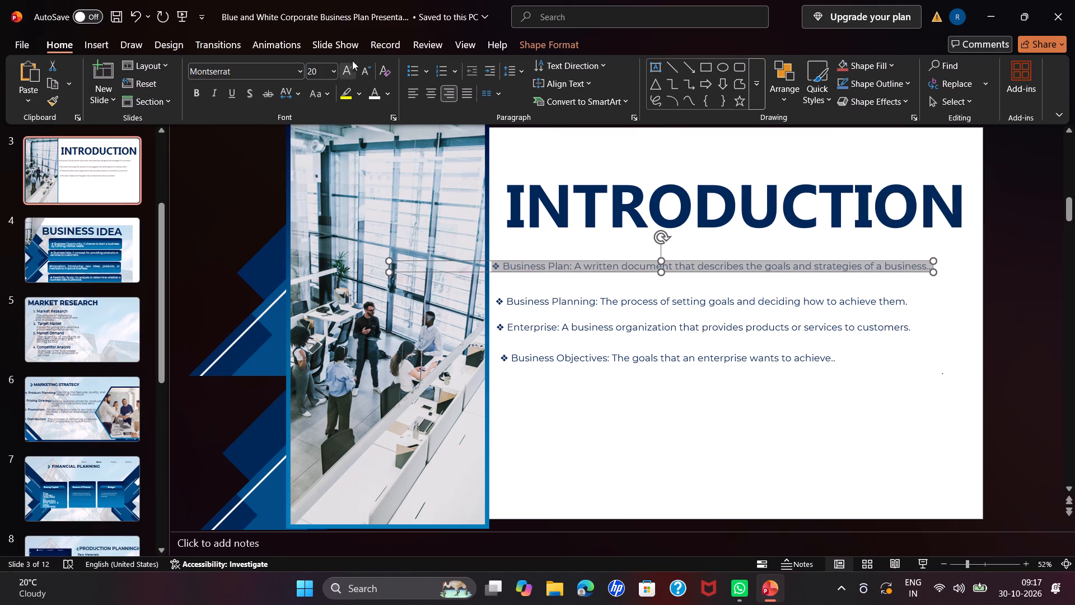
left_click(331, 69)
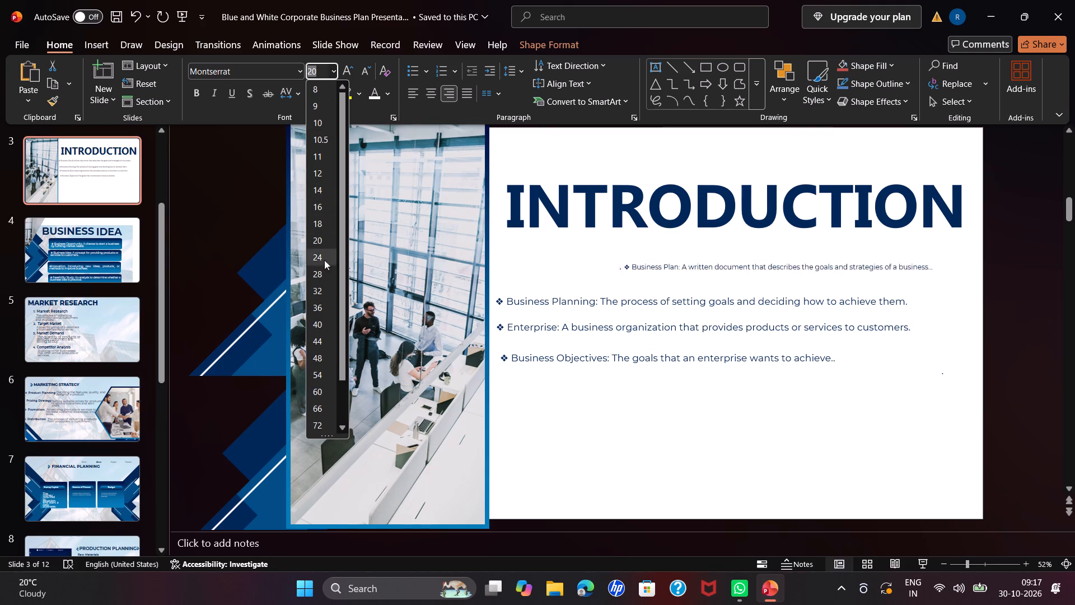
left_click(330, 308)
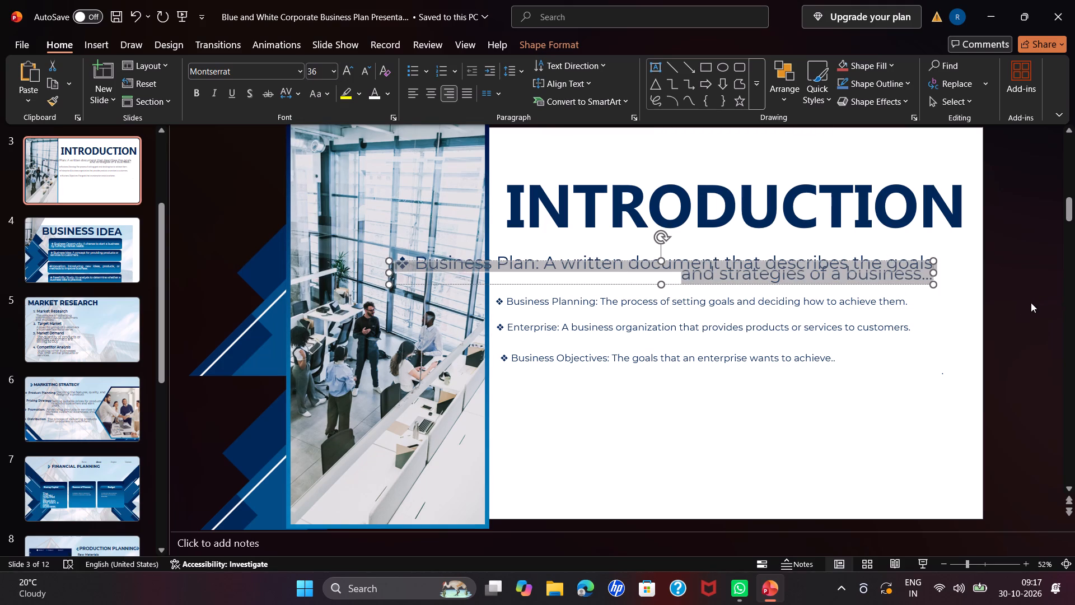
Resize the Business Plan text box on both sides so its text fits the white area beside the photo, and nudge it slightly up.
left_click_drag(937, 273, 978, 273)
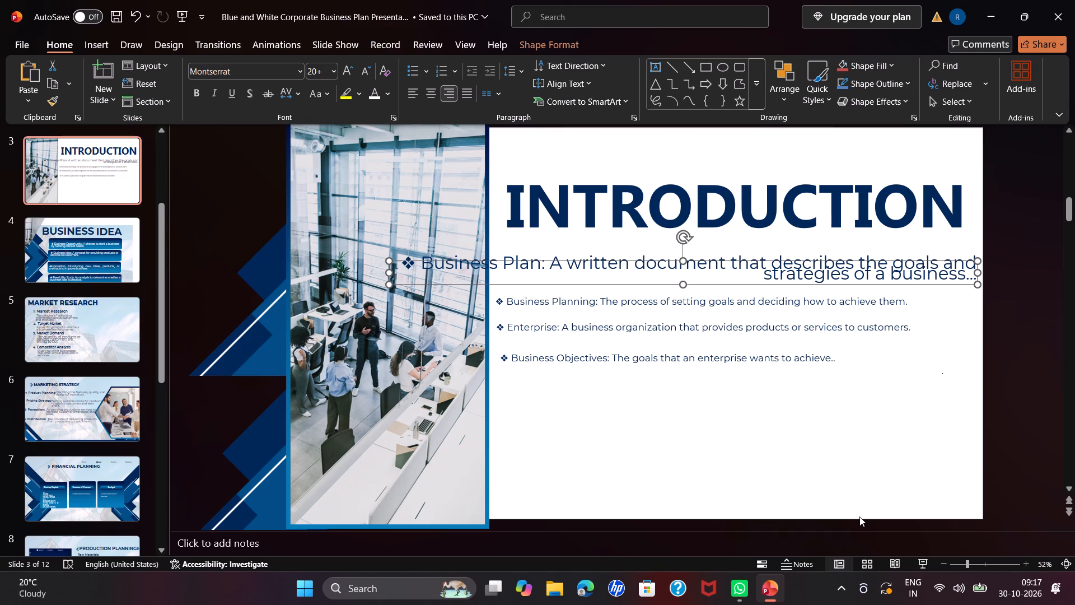
left_click(389, 289)
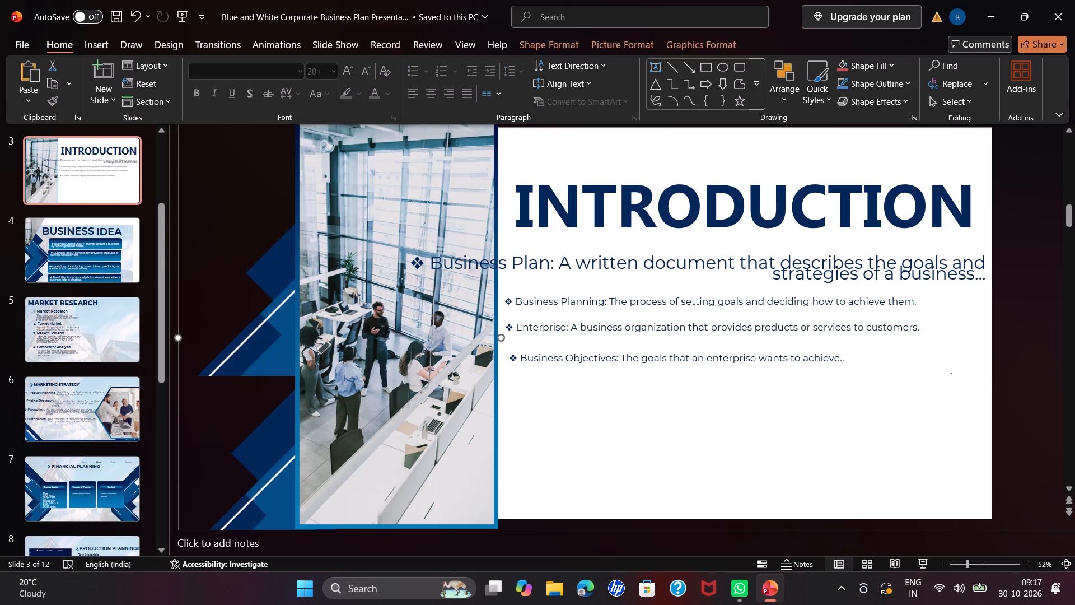
left_click(433, 266)
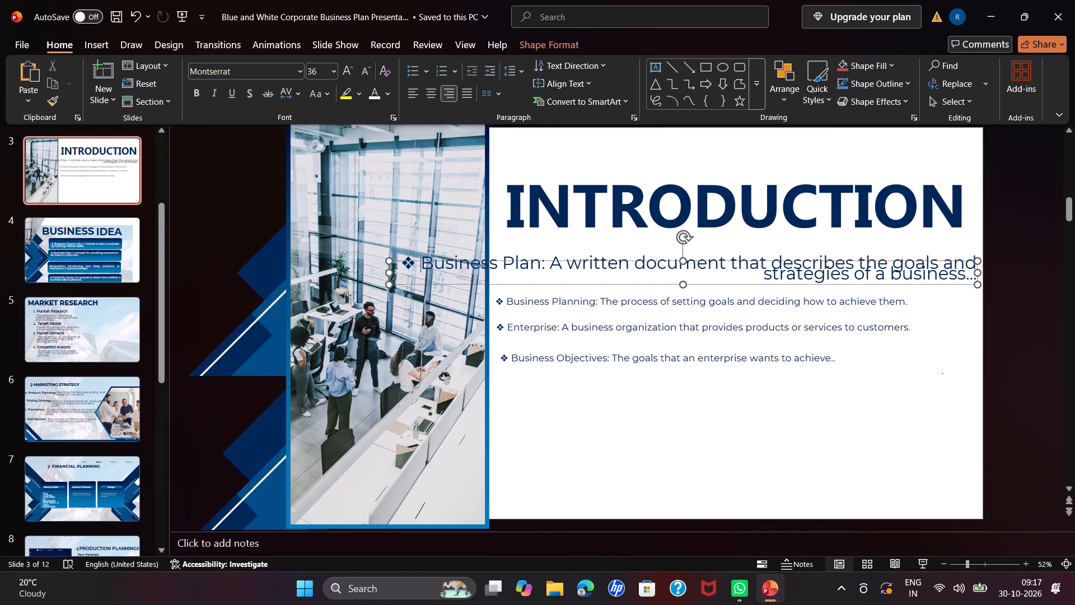
left_click(405, 286)
left_click(406, 286)
left_click(447, 263)
left_click_drag(391, 275, 405, 274)
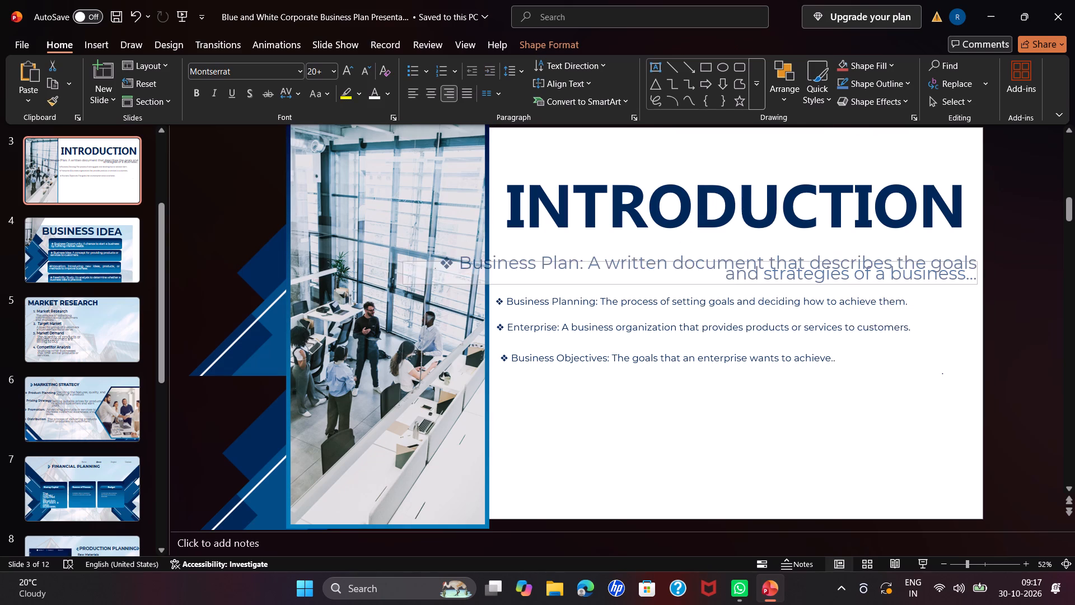
left_click_drag(405, 274, 464, 275)
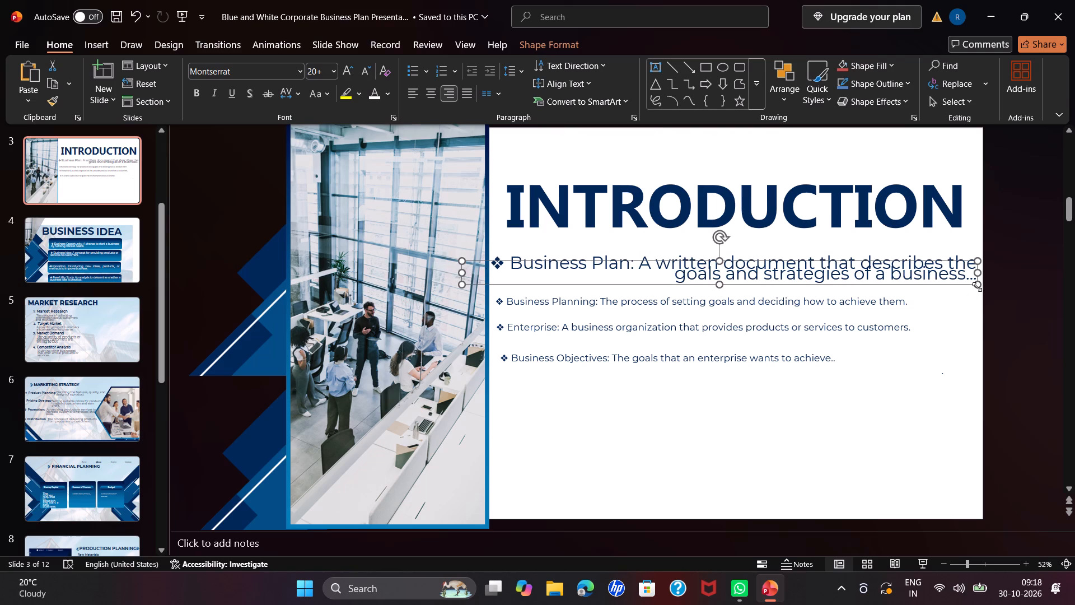
left_click(977, 287)
left_click(824, 257)
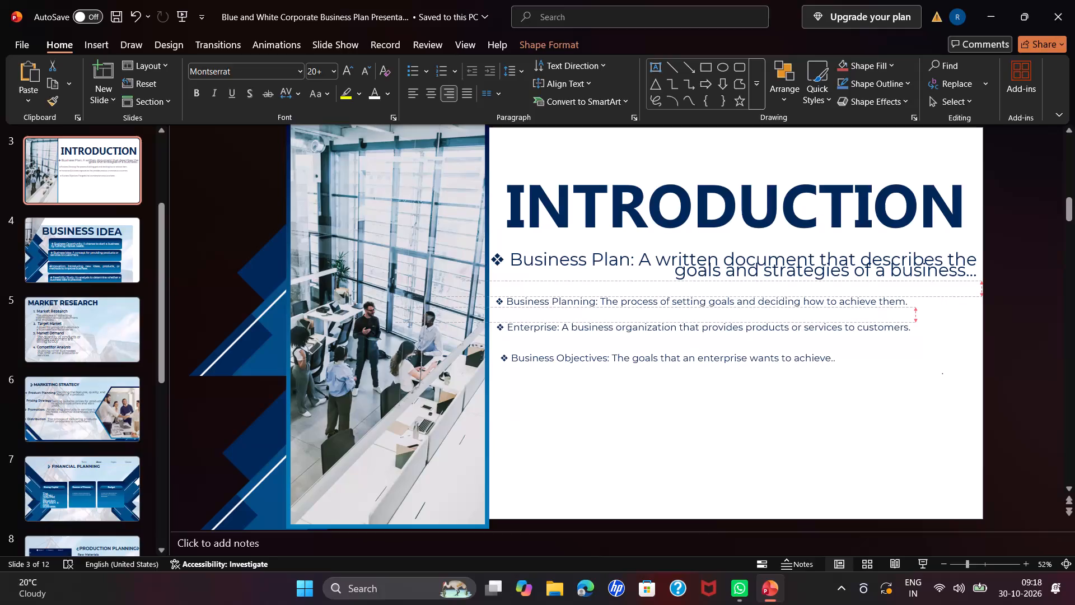
left_click(961, 394)
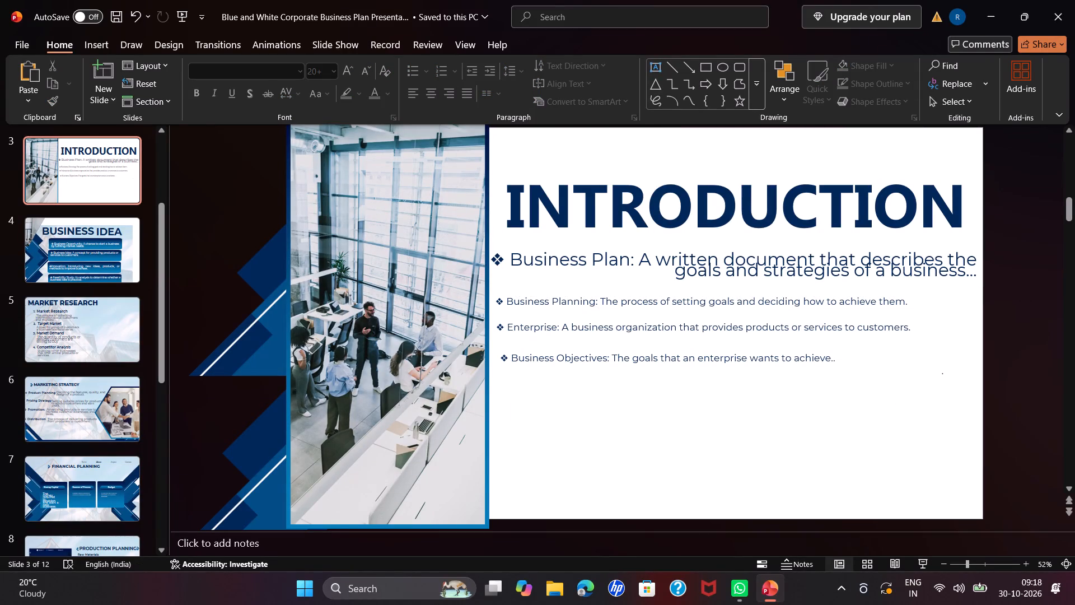
Set the whole Business Planning bullet line to font size 36.
left_click_drag(905, 301, 615, 332)
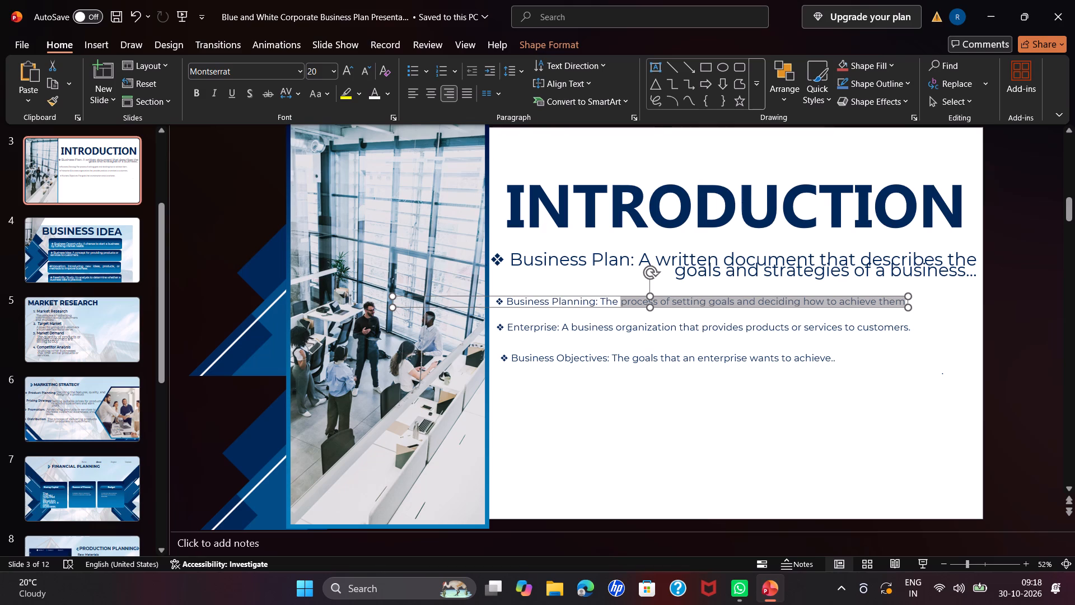
left_click_drag(615, 332, 502, 333)
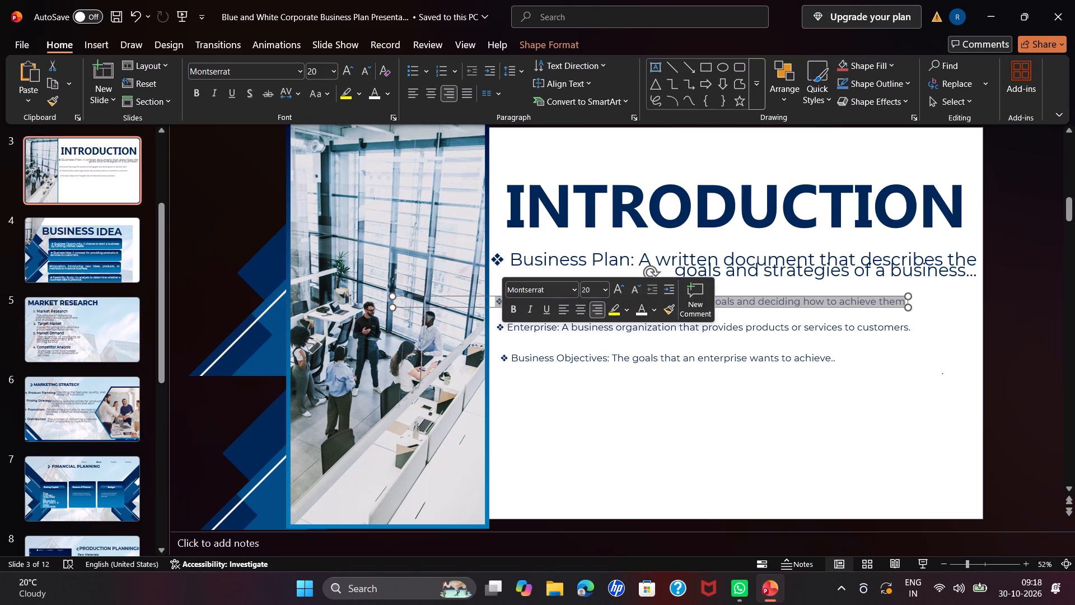
left_click(606, 291)
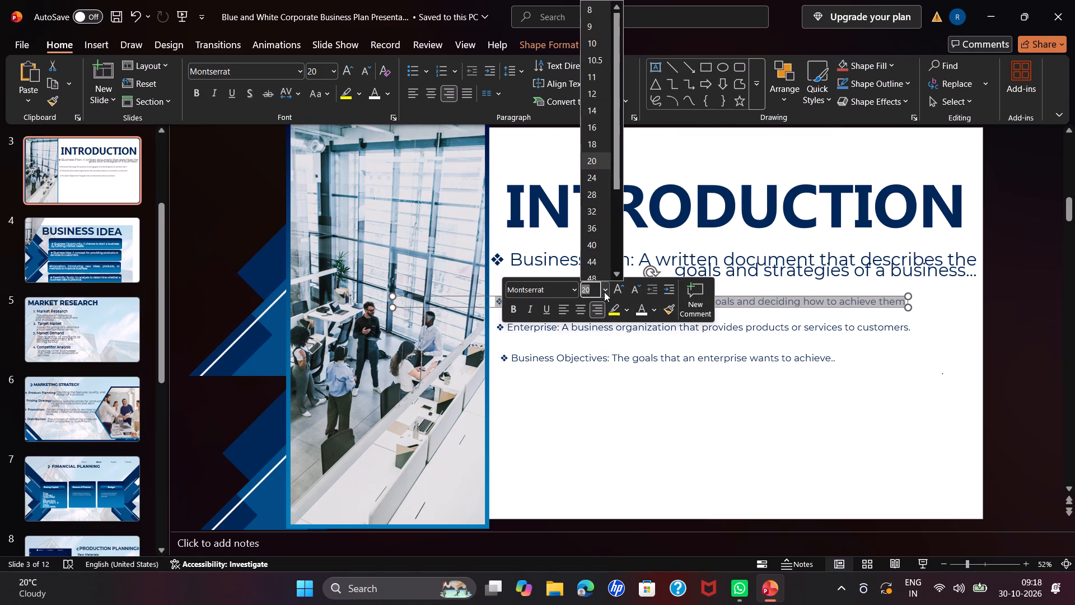
left_click(605, 226)
left_click(848, 438)
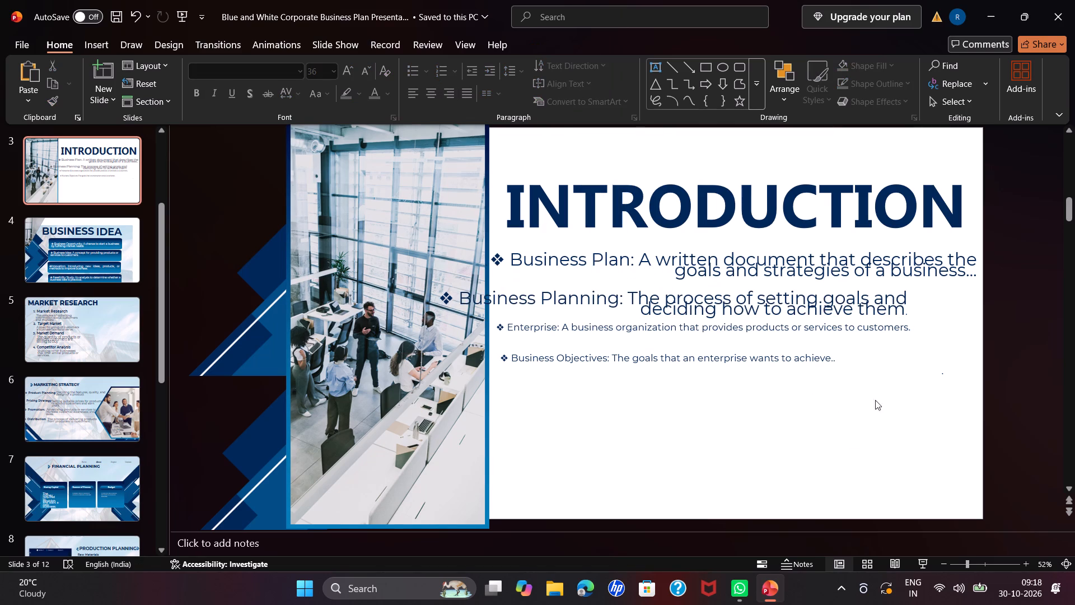
Move the Business Planning text box right, off the photo, so its bullet roughly lines up with the Business Plan bullet.
left_click(899, 310)
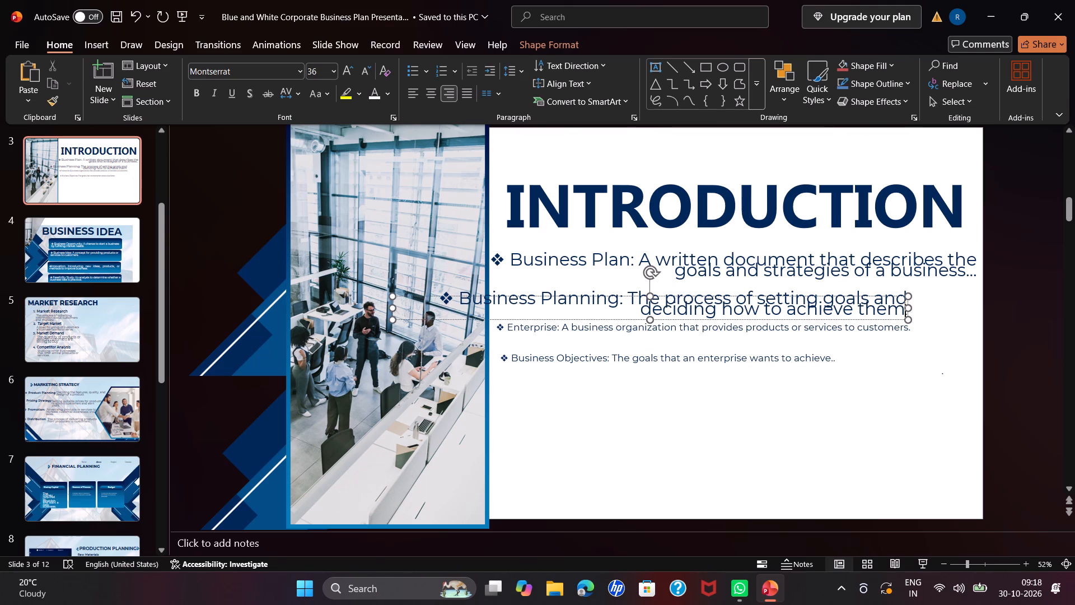
left_click(905, 306)
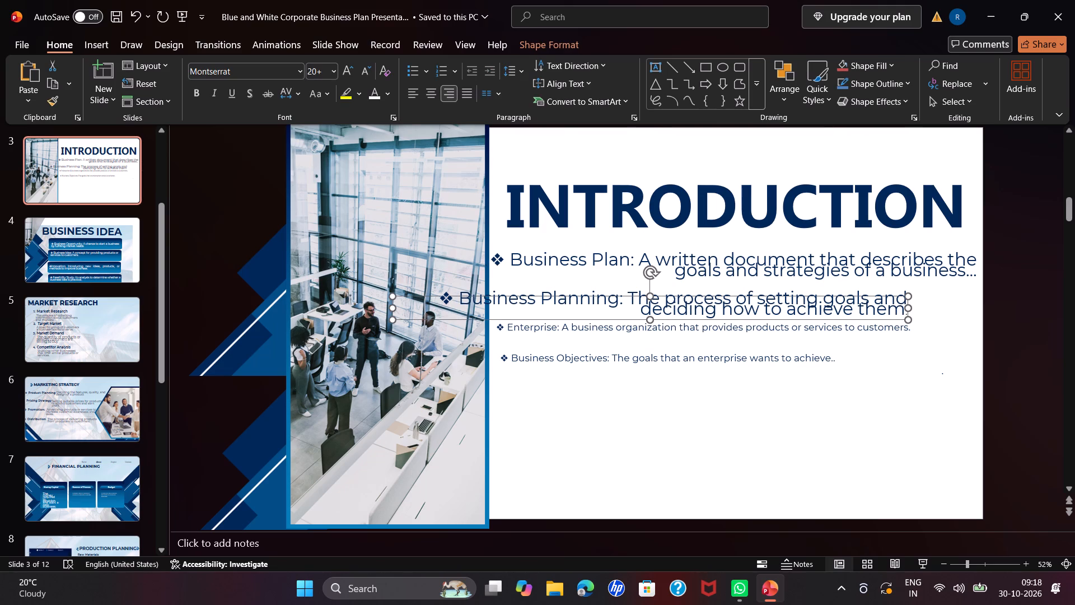
left_click_drag(901, 319, 938, 318)
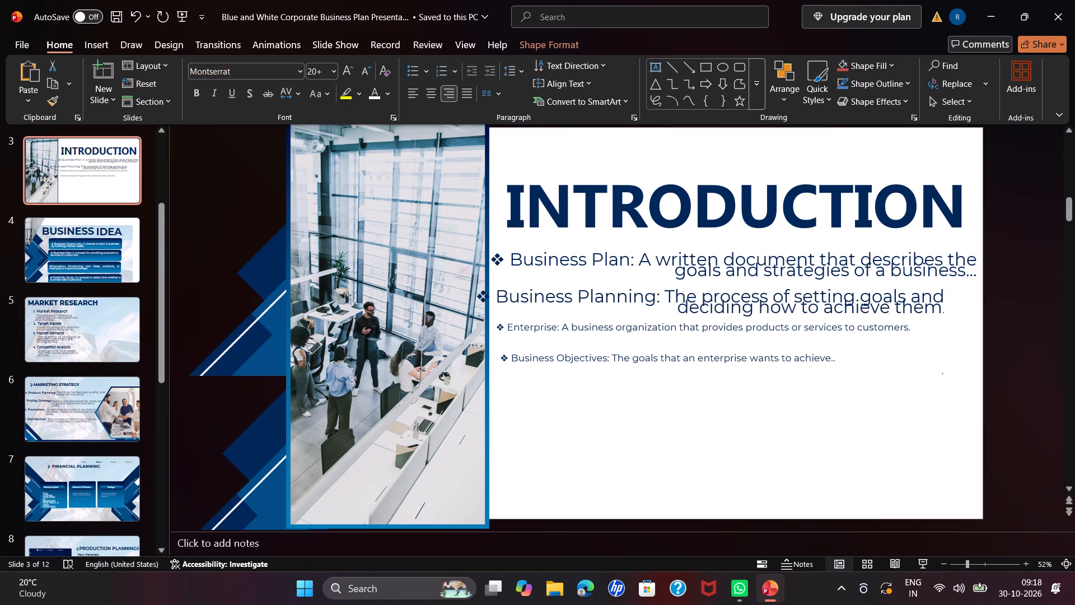
left_click_drag(938, 318, 957, 318)
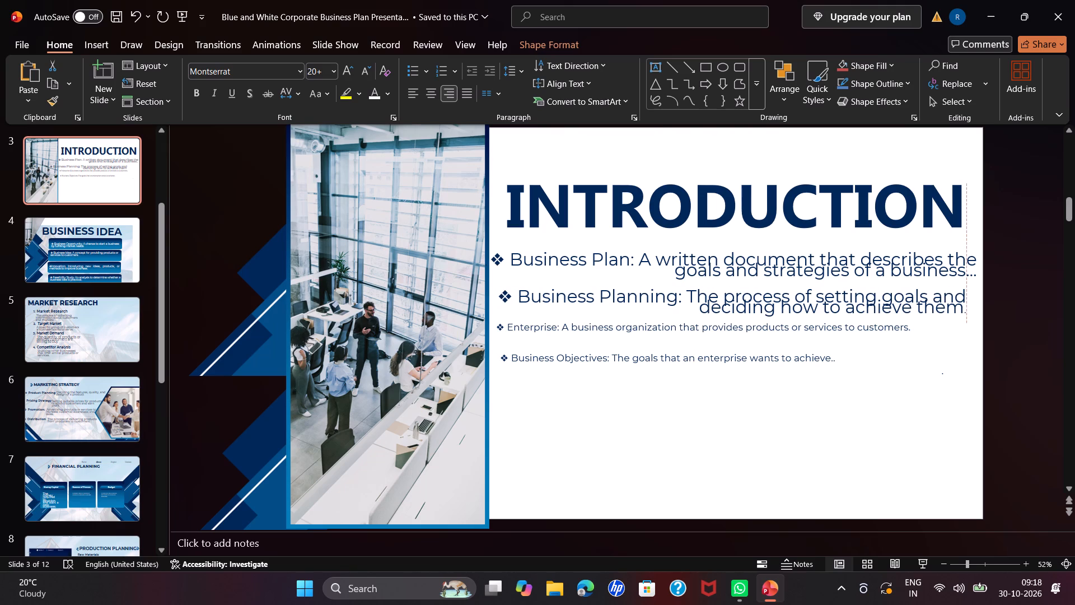
left_click_drag(957, 318, 953, 318)
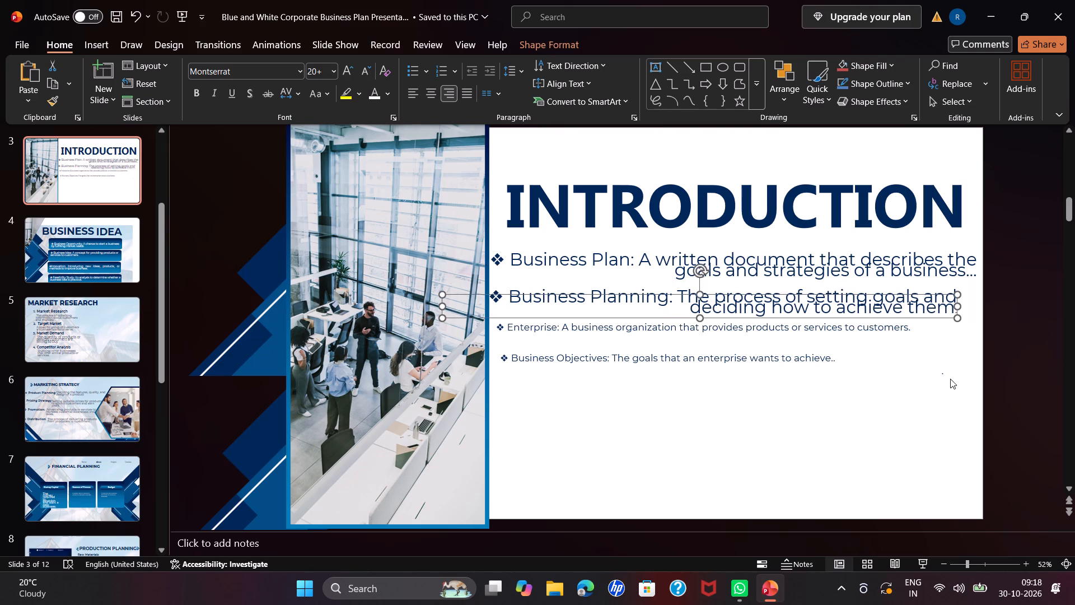
left_click(948, 388)
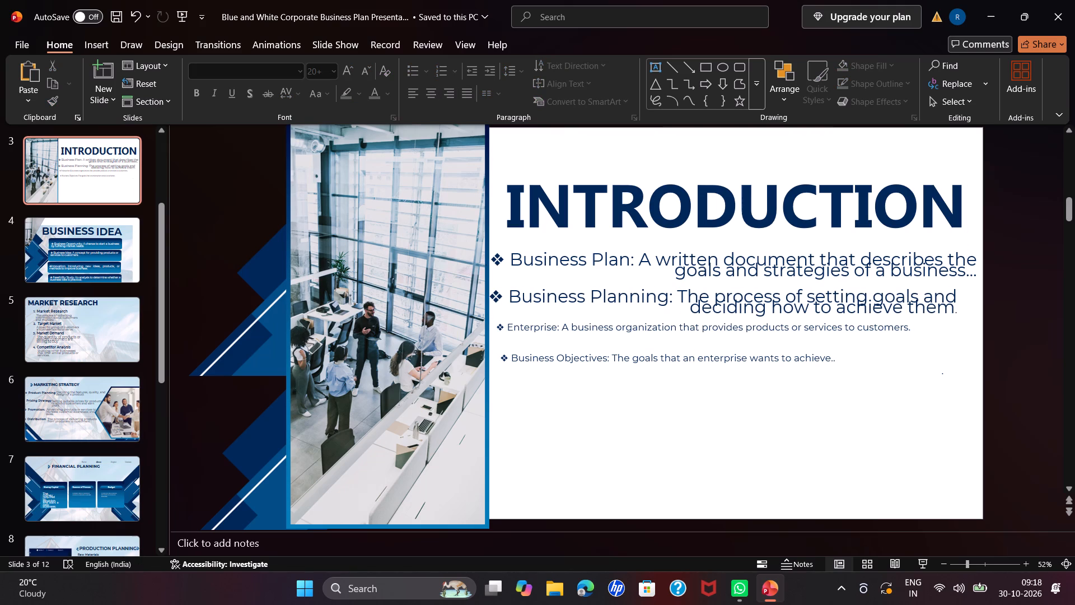
Set the whole Enterprise bullet line to font size 36.
left_click(906, 328)
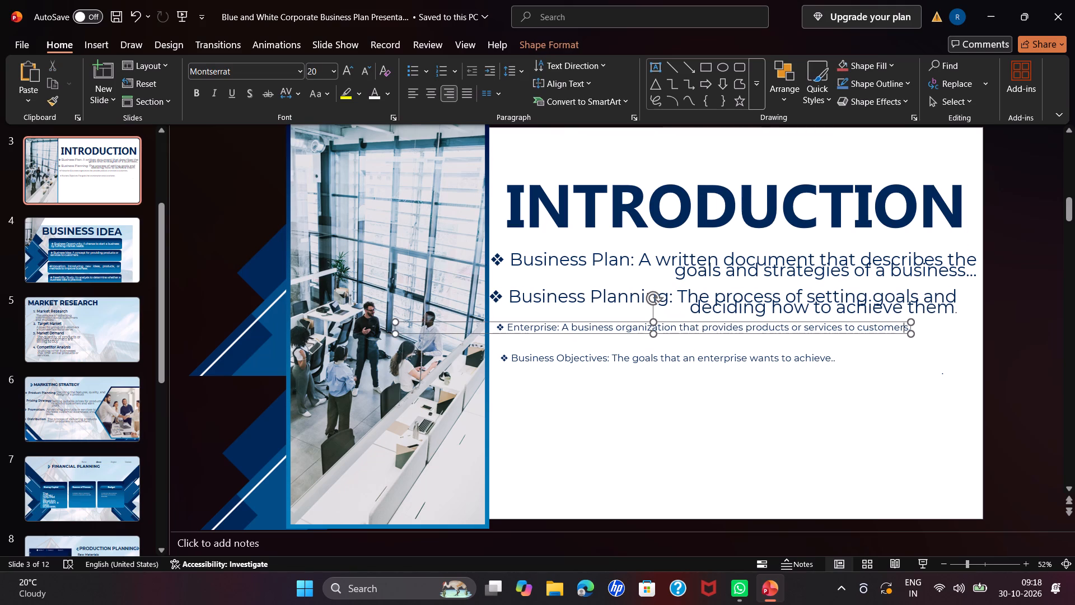
left_click_drag(906, 326, 697, 338)
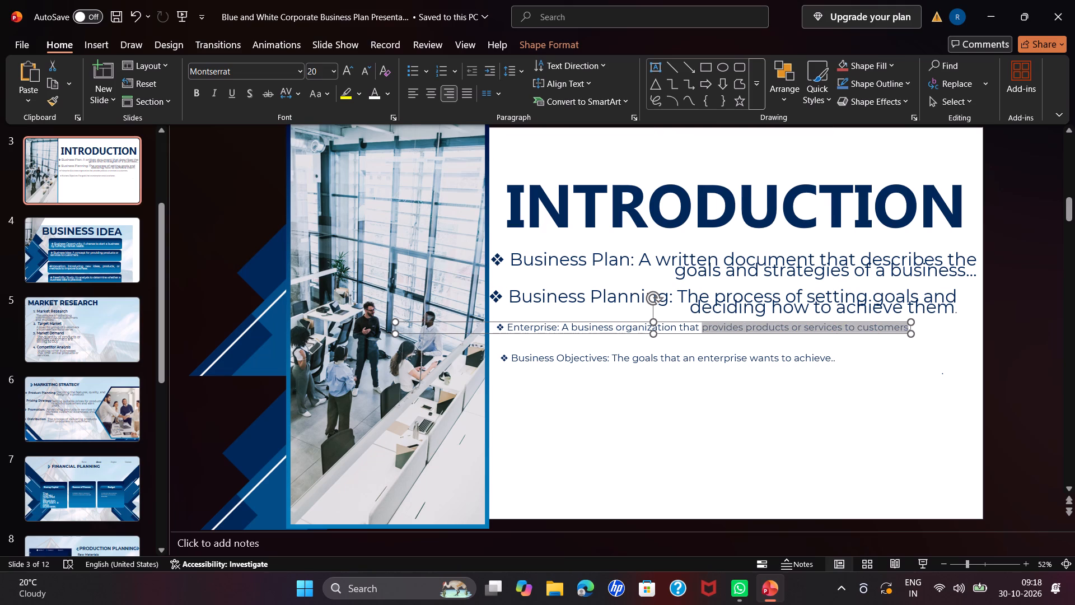
left_click_drag(697, 338, 496, 354)
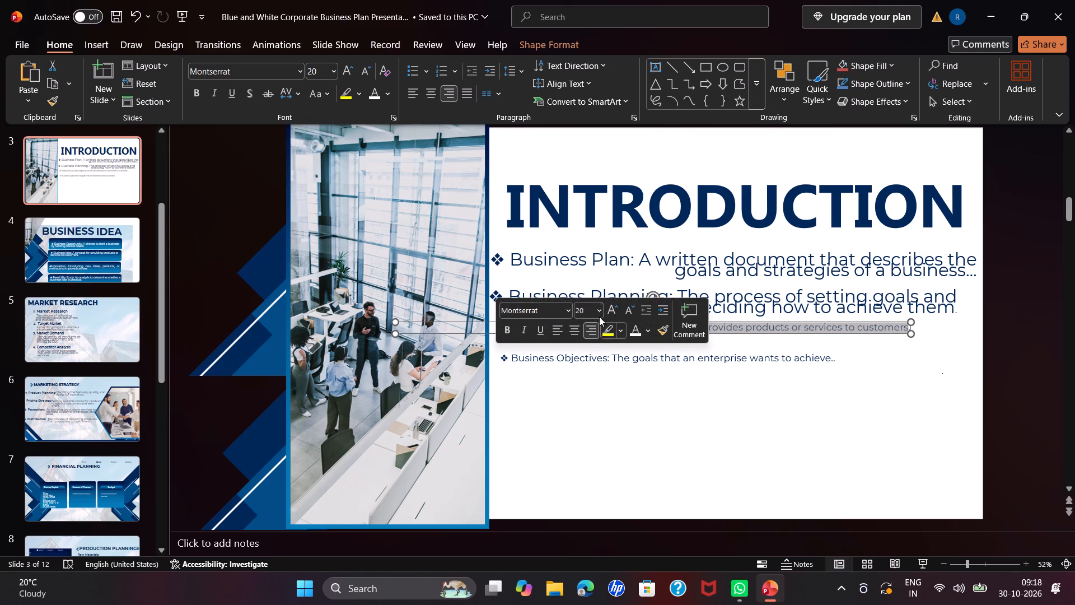
left_click(600, 308)
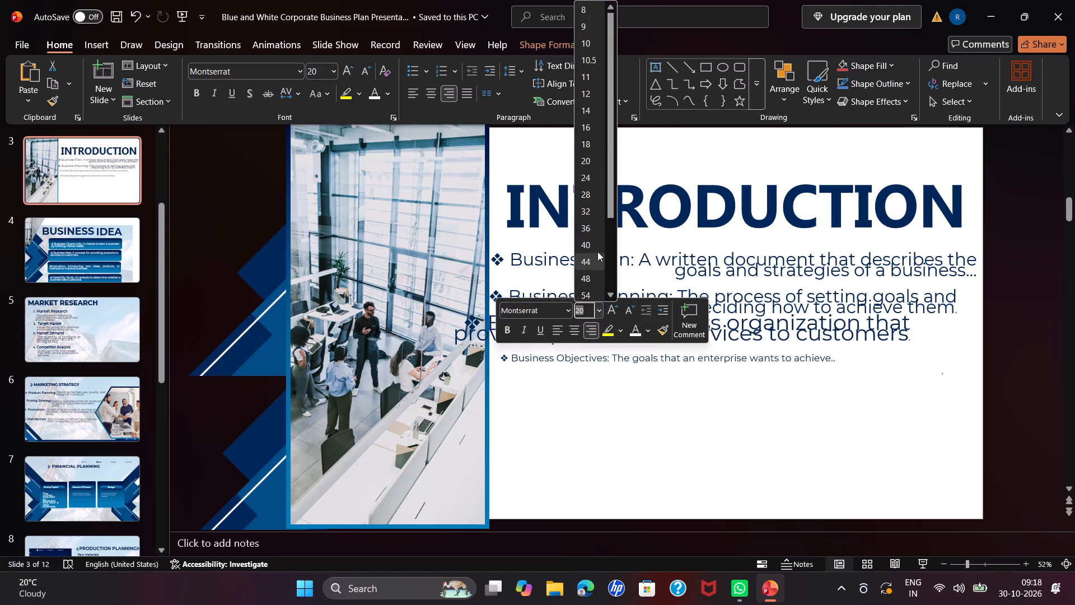
left_click(595, 230)
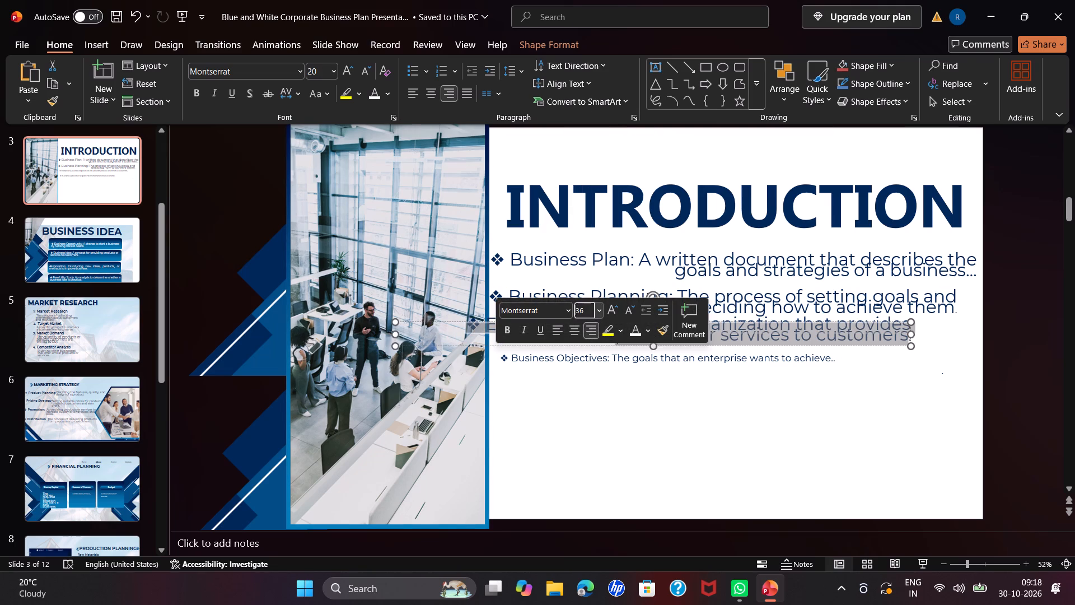
left_click(758, 510)
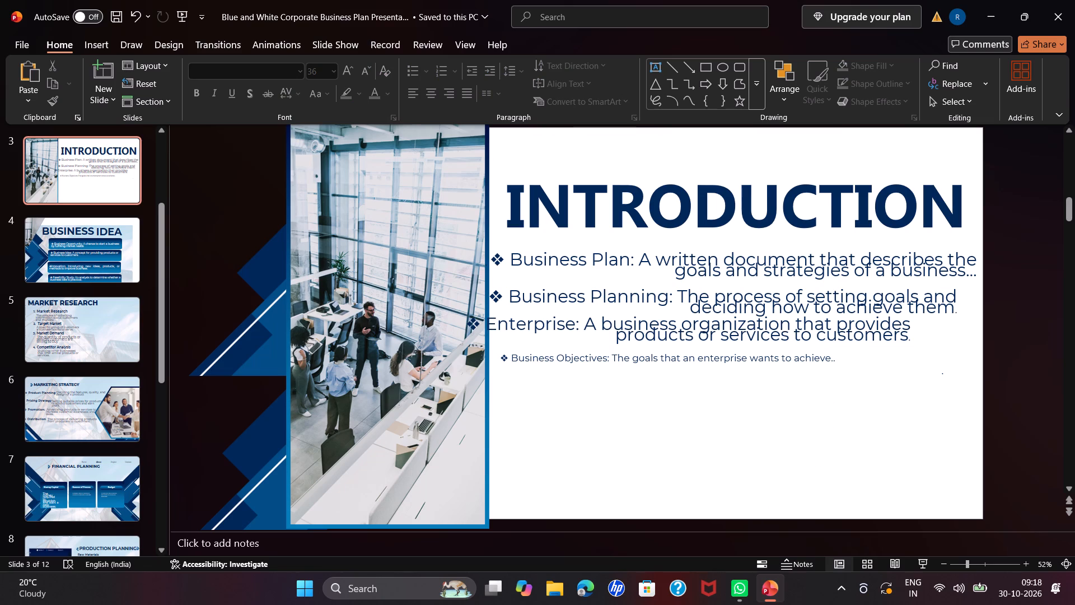
Move the Enterprise text box right, off the photo, so its bullet lines up with the Business Planning bullet above.
left_click(829, 339)
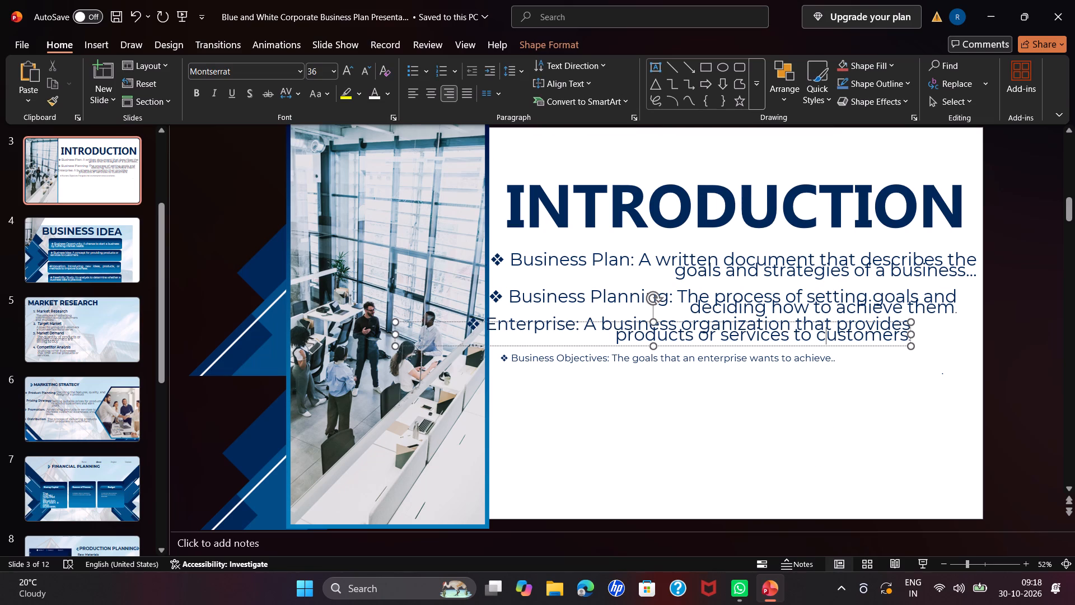
left_click_drag(836, 347, 869, 348)
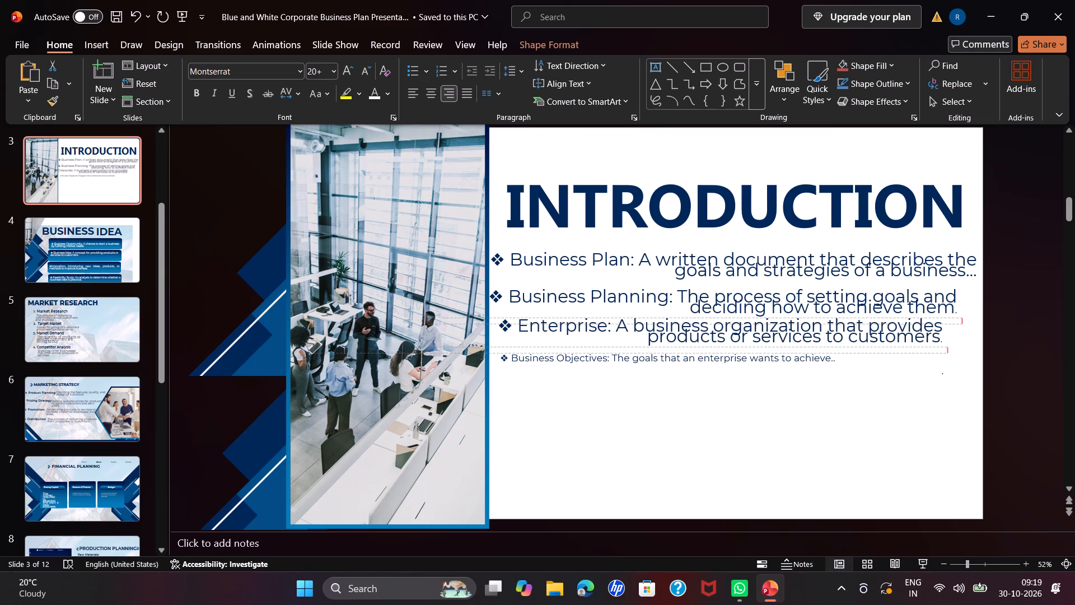
left_click_drag(869, 348, 861, 348)
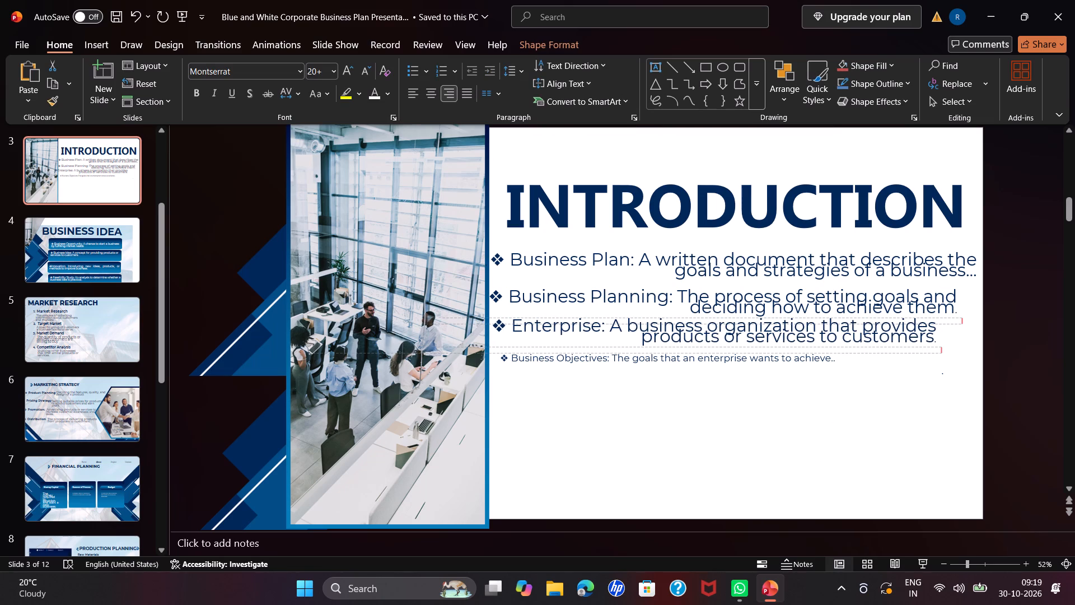
left_click_drag(861, 348, 861, 348)
left_click(857, 402)
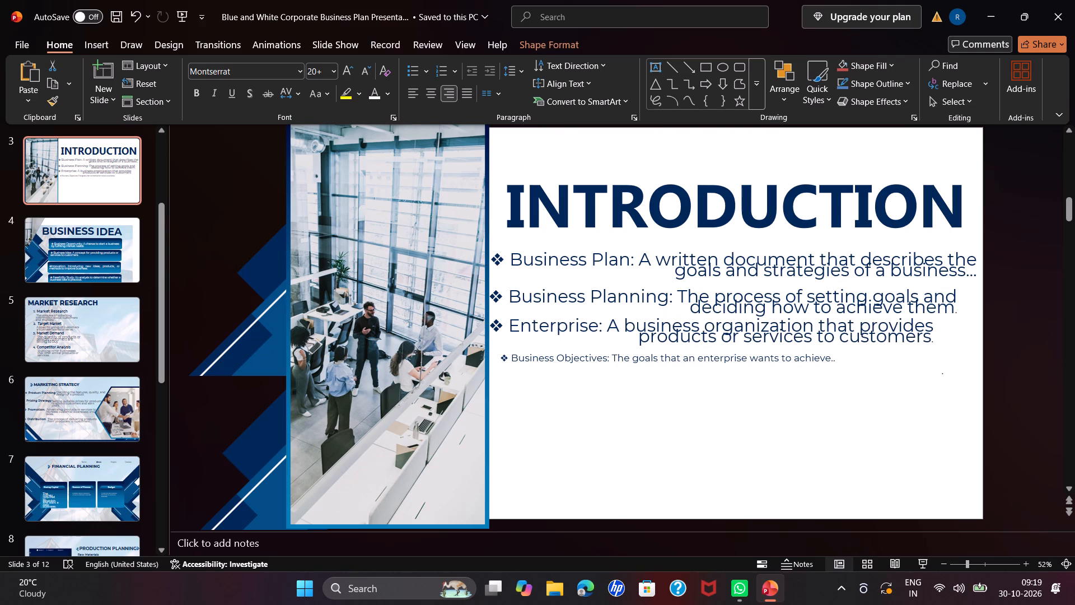
Set the whole Business Objectives bullet line to font size 36.
left_click(831, 363)
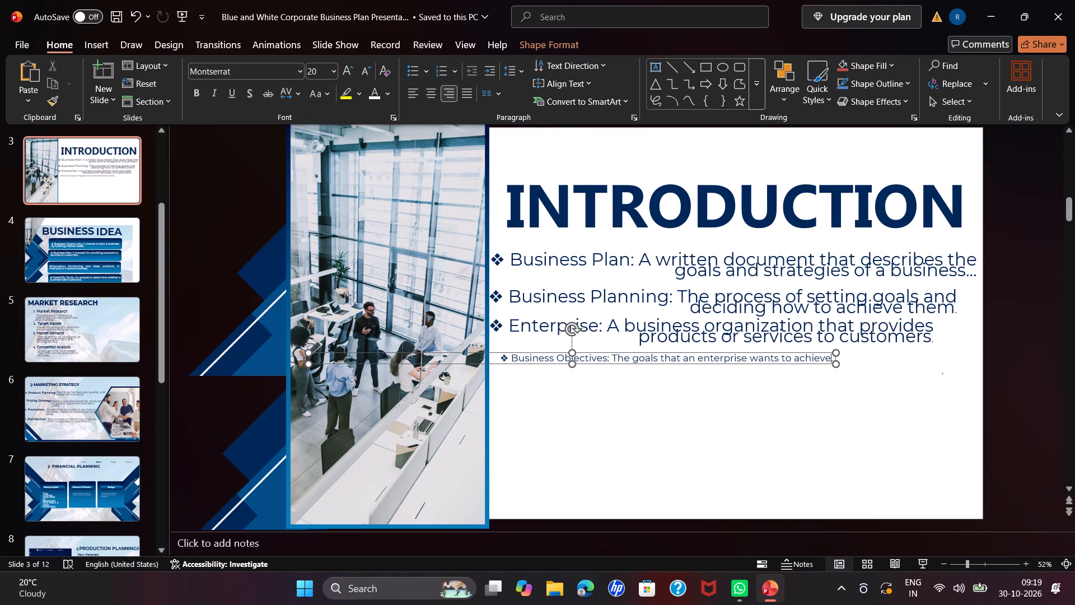
left_click_drag(828, 359, 595, 361)
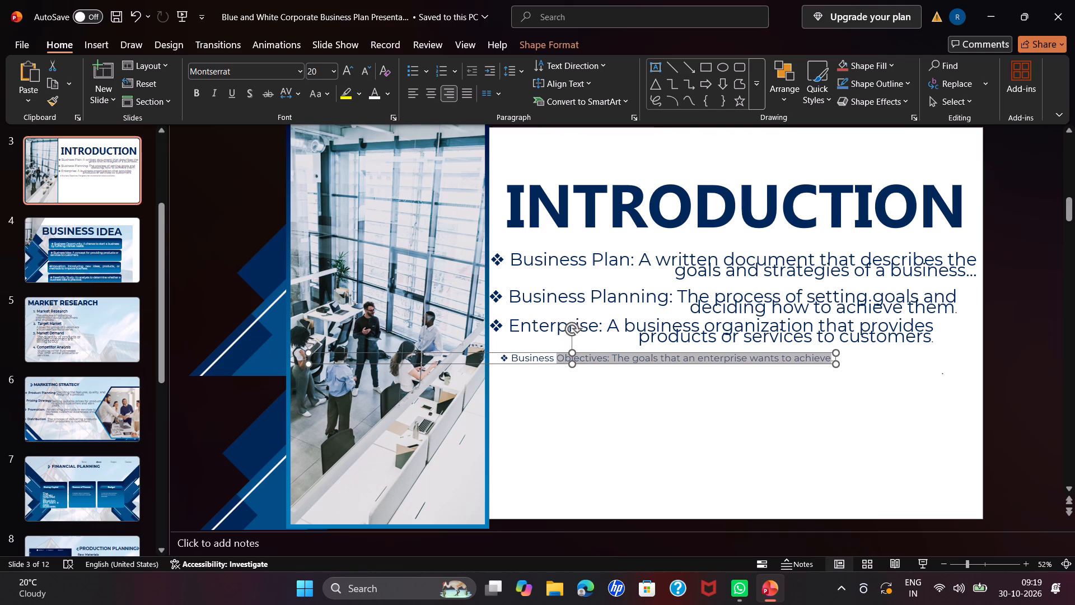
left_click_drag(595, 361, 496, 372)
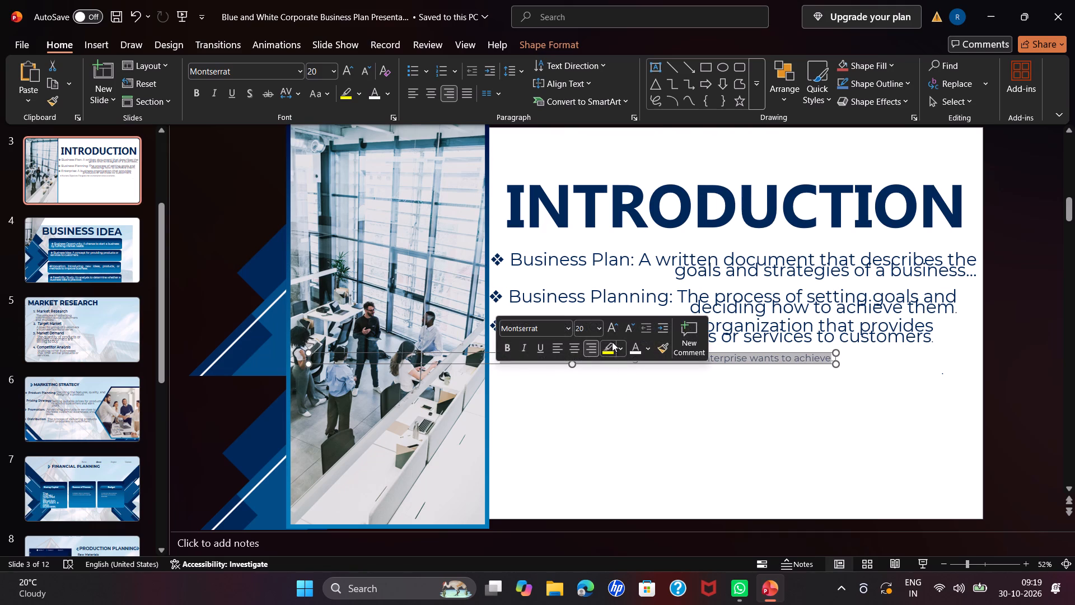
left_click(599, 330)
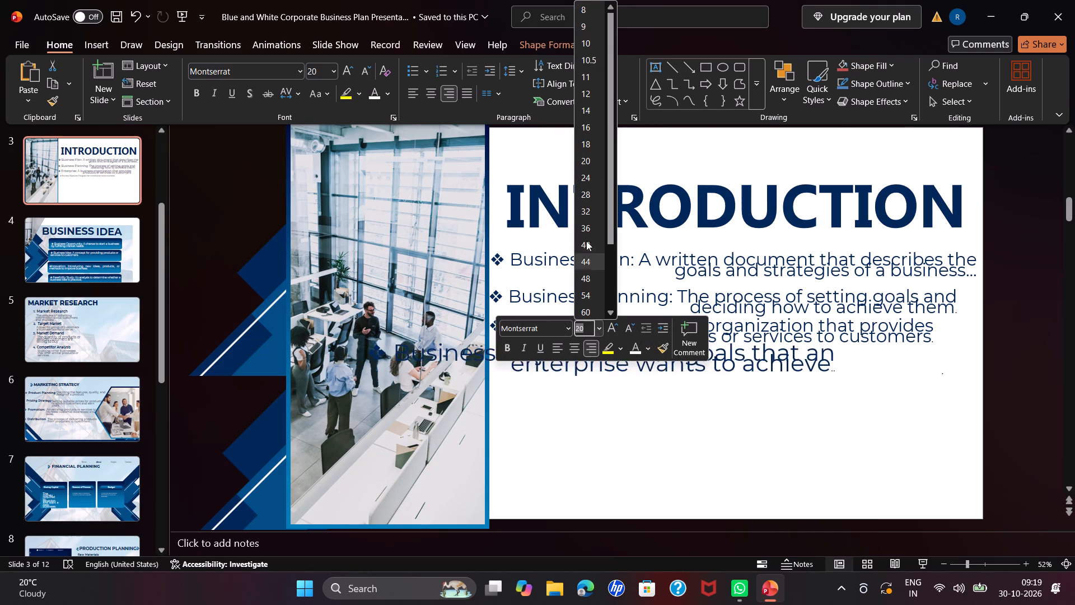
left_click(589, 233)
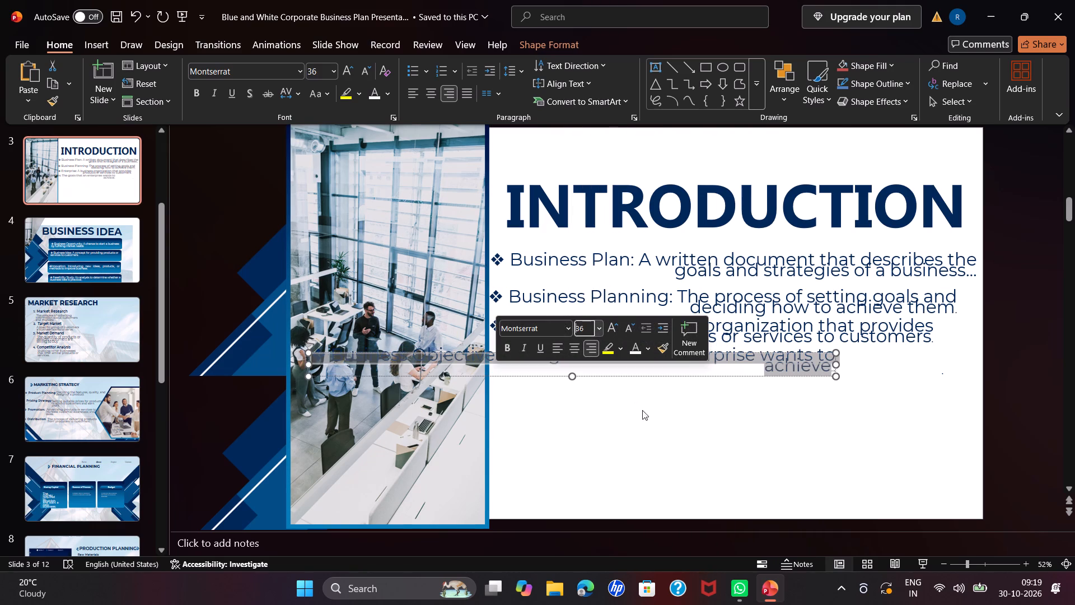
left_click(741, 414)
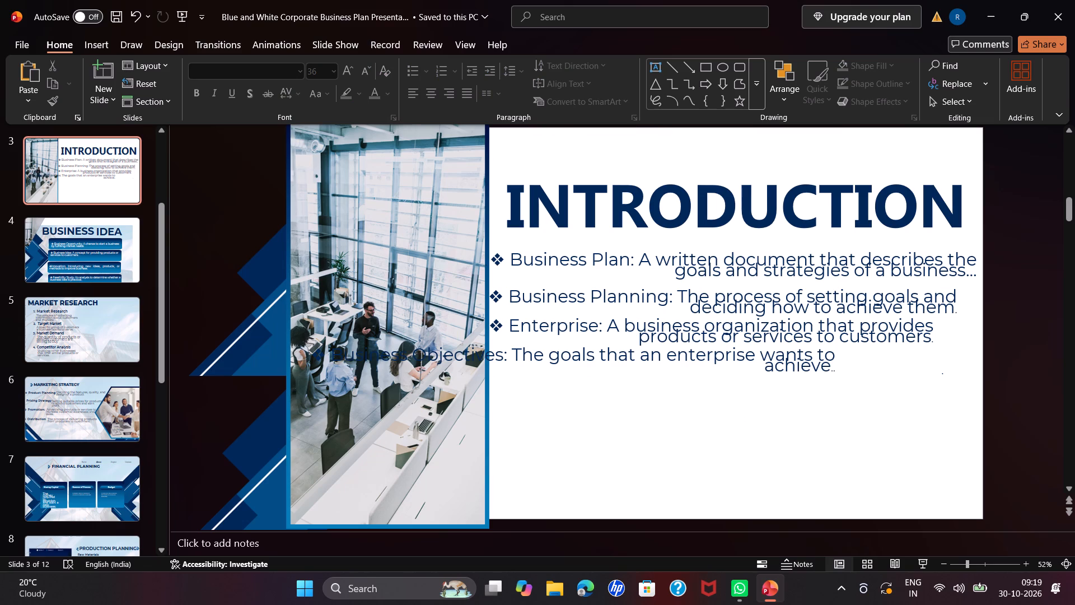
Move the Business Objectives text box right and slightly down, so its right edge lines up with the Business Plan text.
left_click(740, 356)
left_click_drag(740, 376, 866, 384)
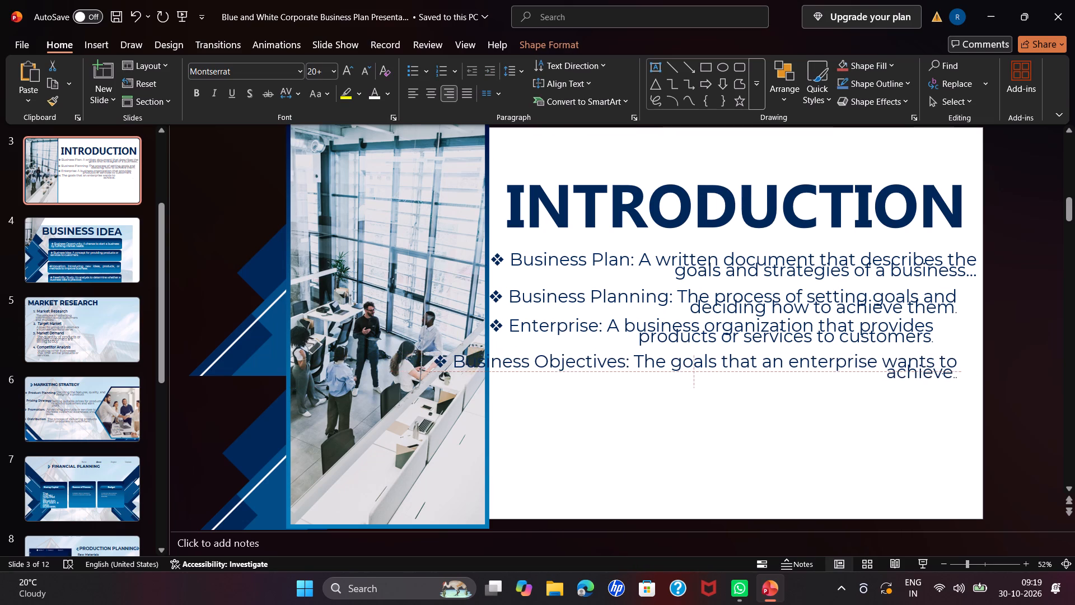
left_click_drag(866, 384, 884, 383)
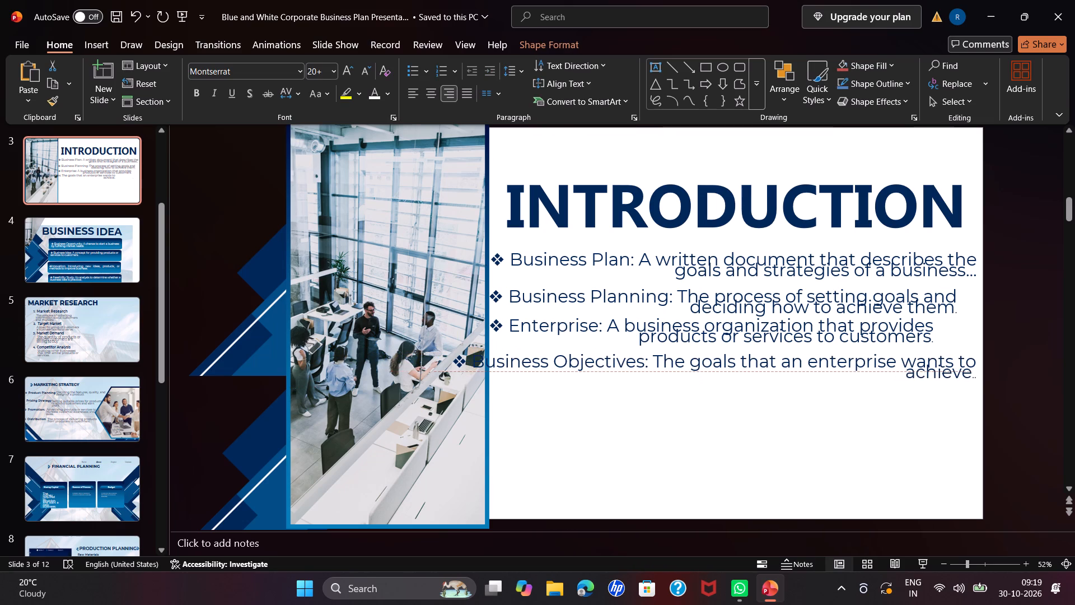
left_click_drag(884, 383, 887, 383)
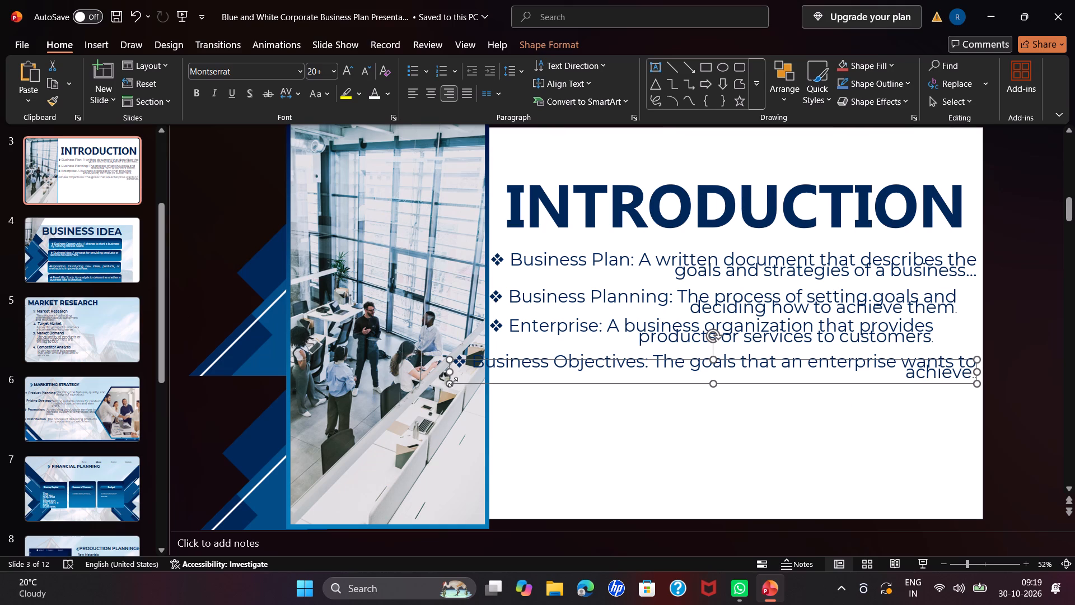
Resize the Business Objectives text box at both sides so its bullet clears the photo and roughly lines up with the bullets above.
left_click_drag(451, 382, 478, 386)
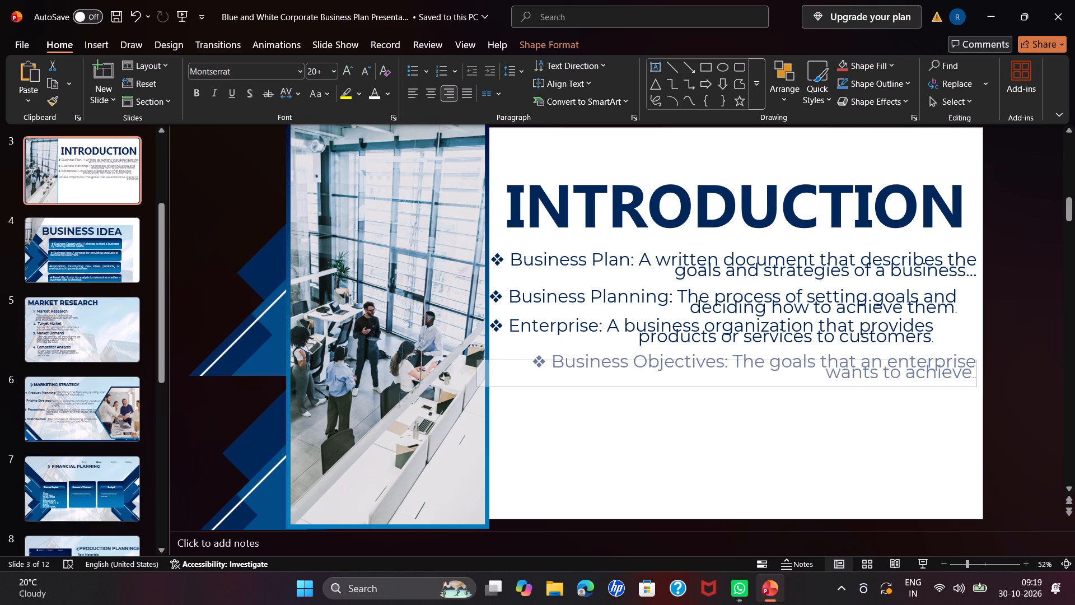
left_click_drag(478, 386, 472, 395)
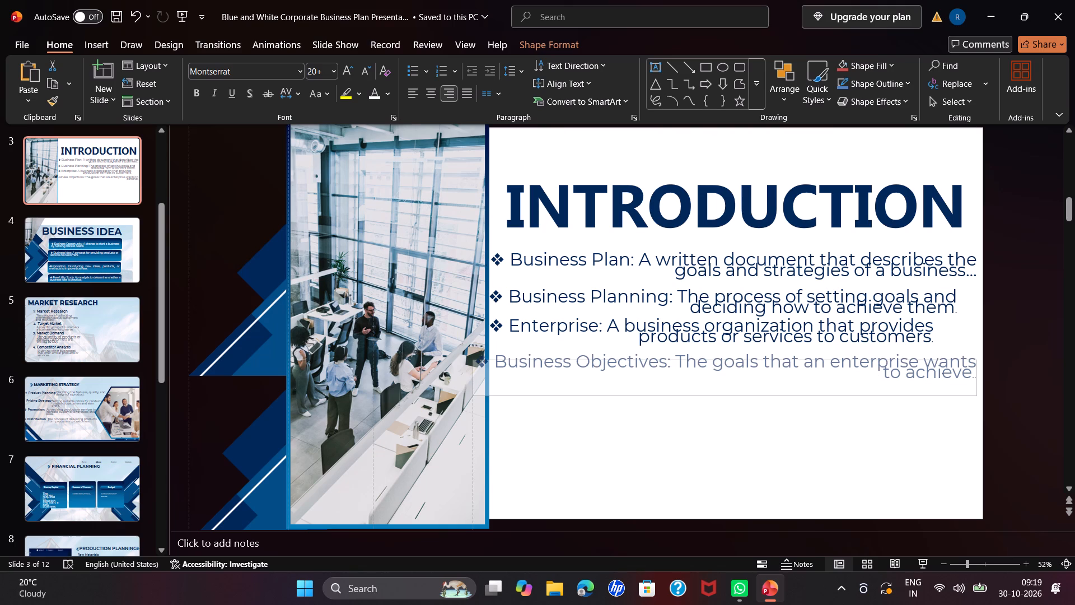
left_click_drag(472, 395, 477, 398)
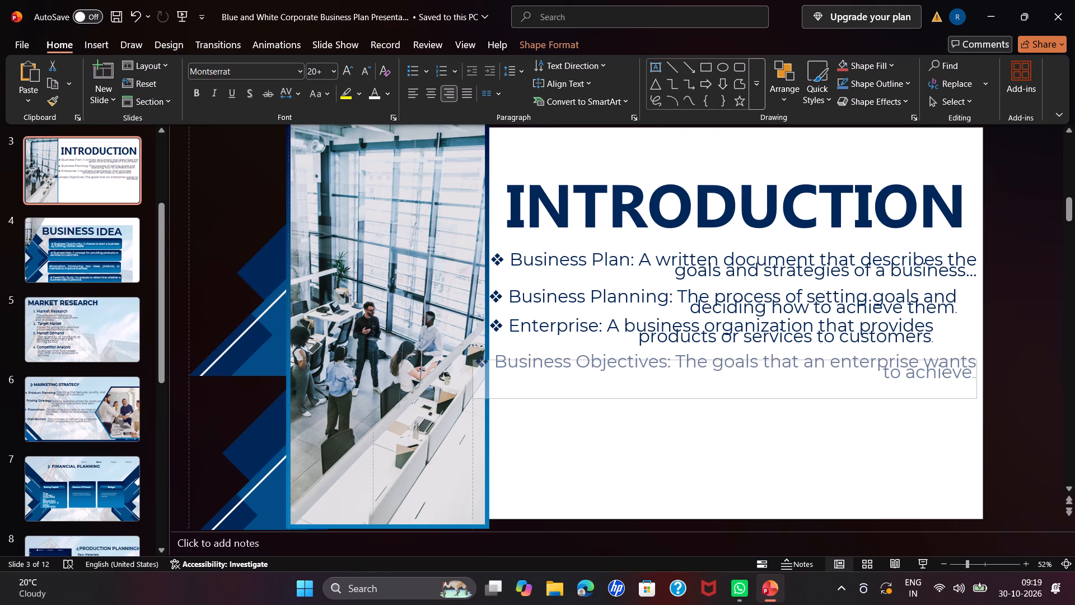
left_click_drag(477, 398, 466, 411)
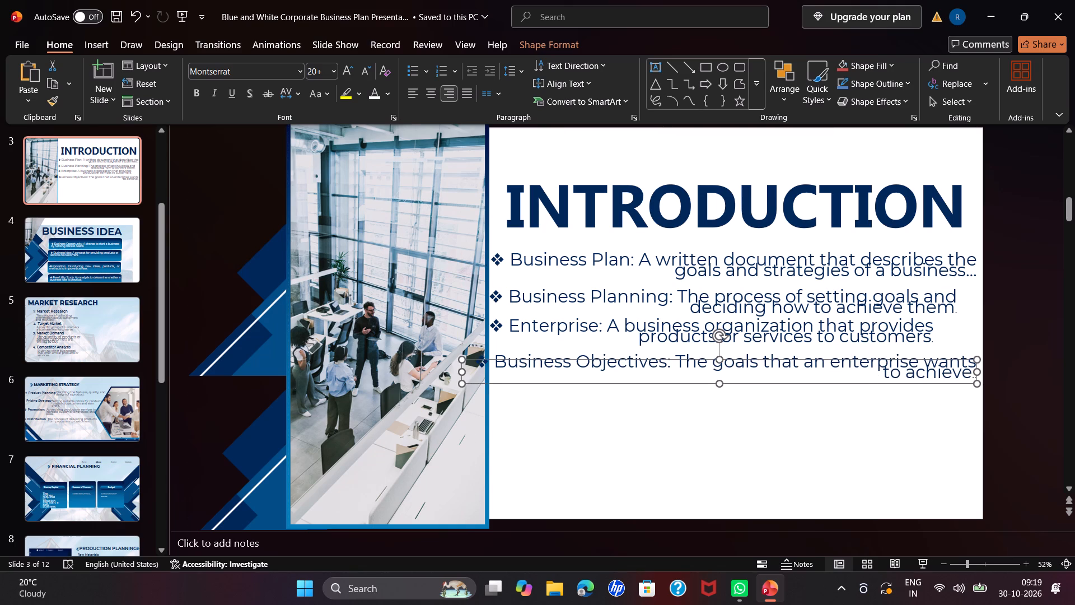
left_click_drag(979, 381, 983, 383)
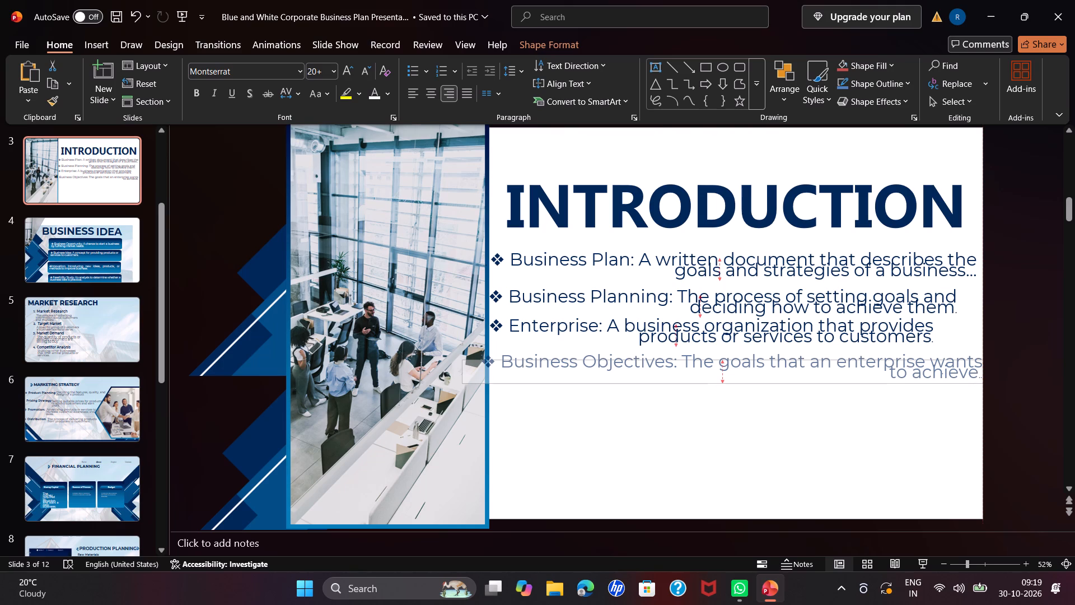
left_click_drag(983, 383, 990, 388)
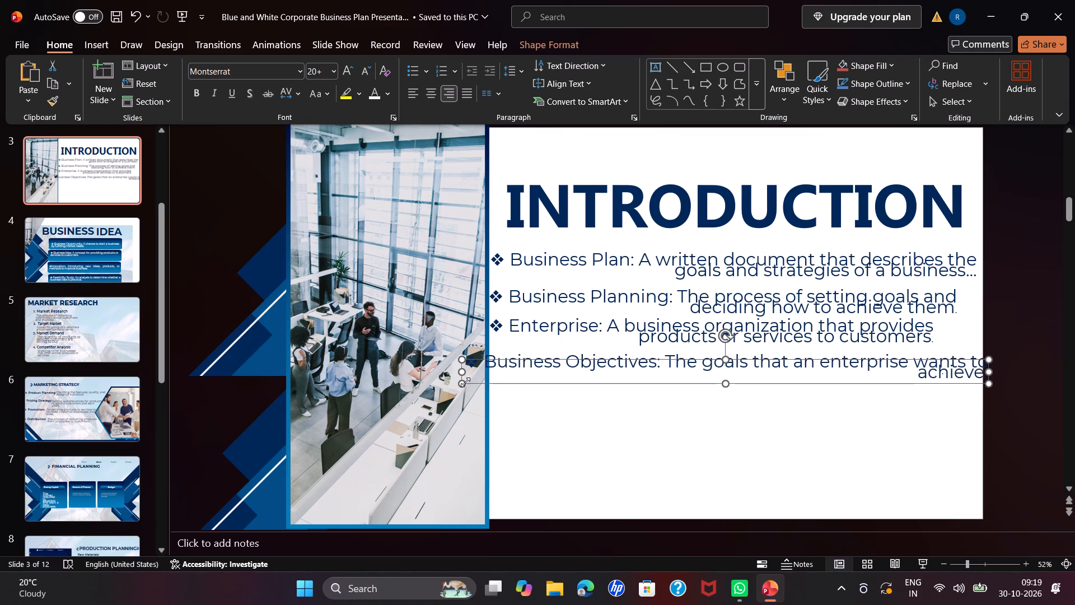
left_click_drag(464, 383, 468, 394)
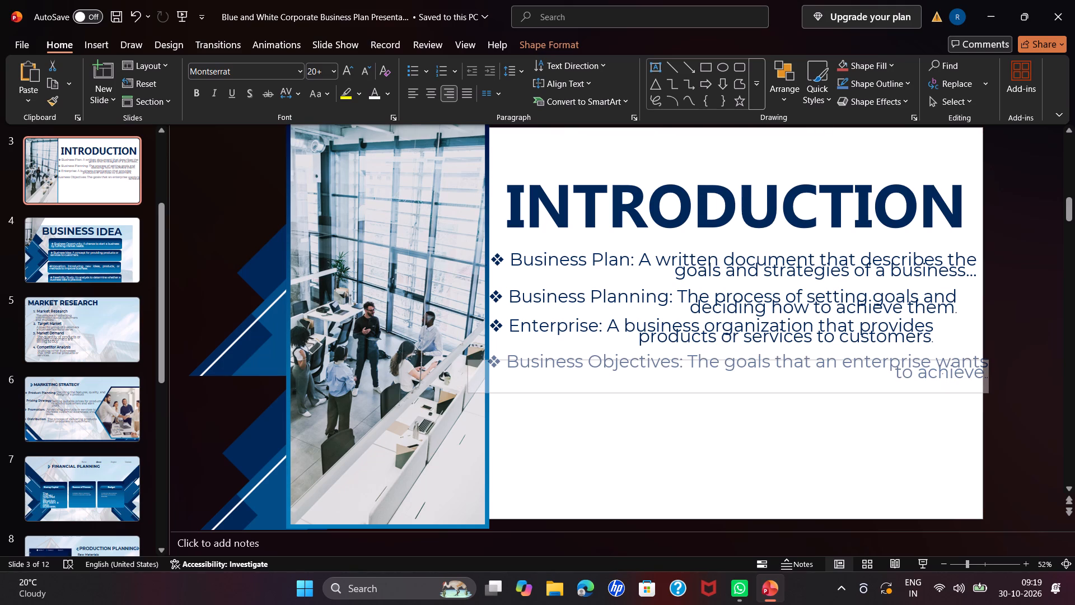
left_click_drag(468, 394, 467, 404)
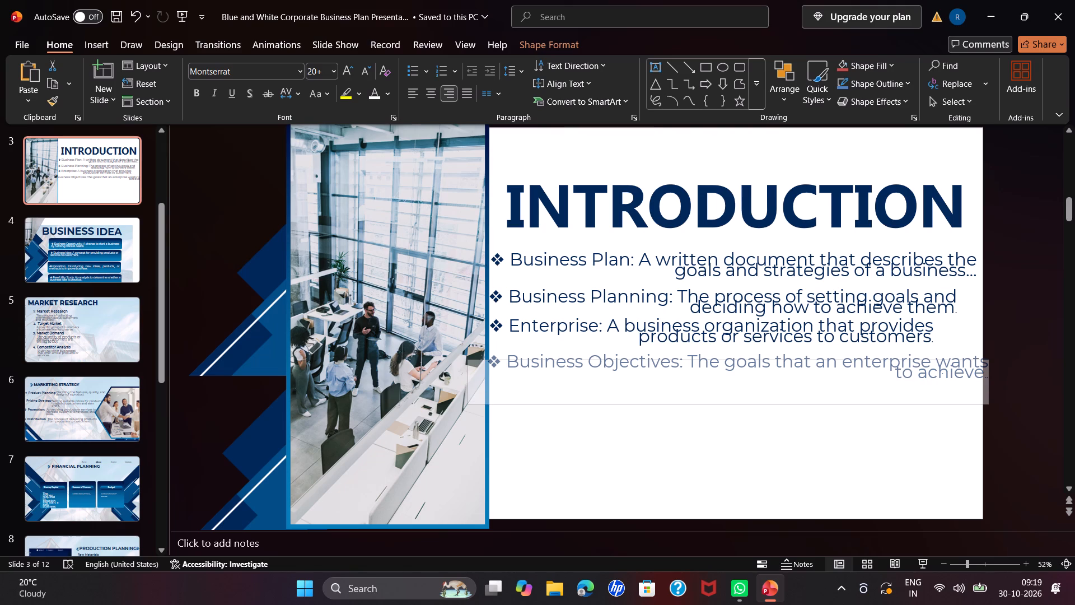
left_click_drag(467, 404, 467, 404)
left_click(745, 461)
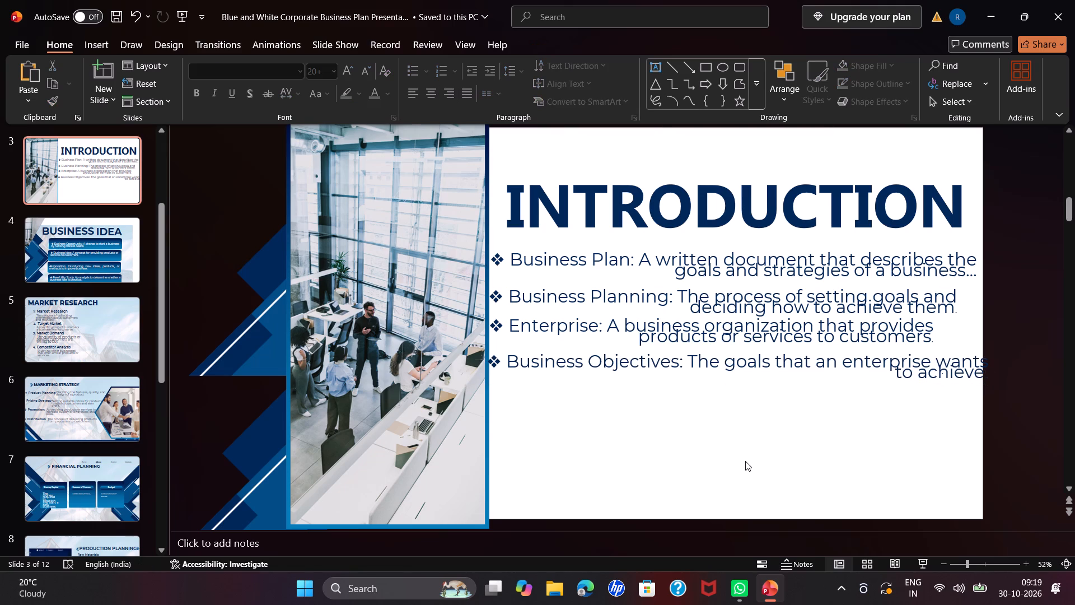
Move the Business Objectives text box down, leaving a wide gap below the Enterprise text.
left_click(746, 364)
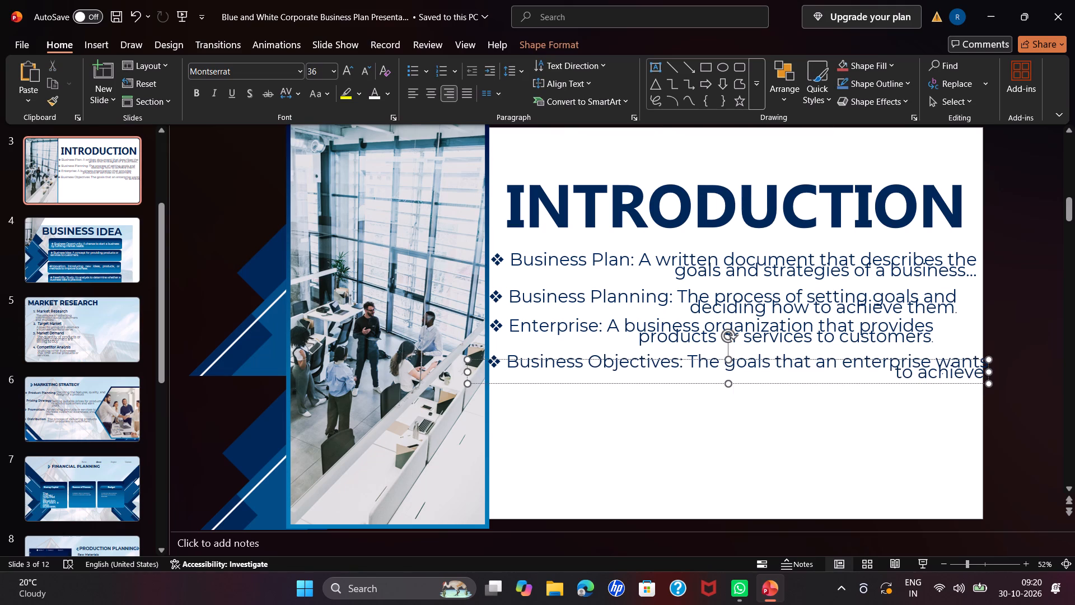
left_click_drag(716, 383, 710, 410)
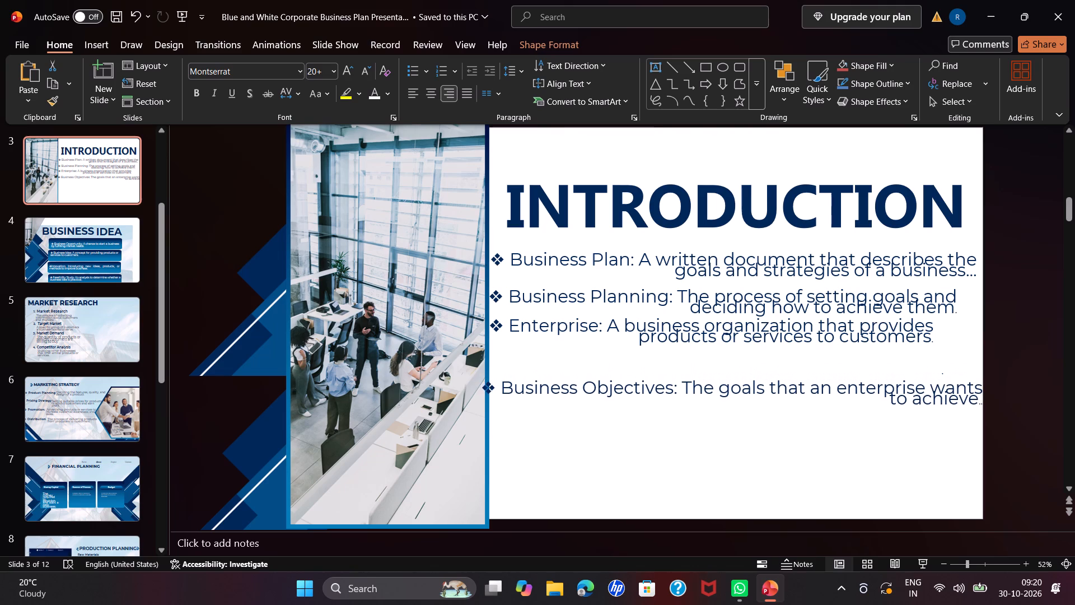
left_click_drag(710, 410, 717, 438)
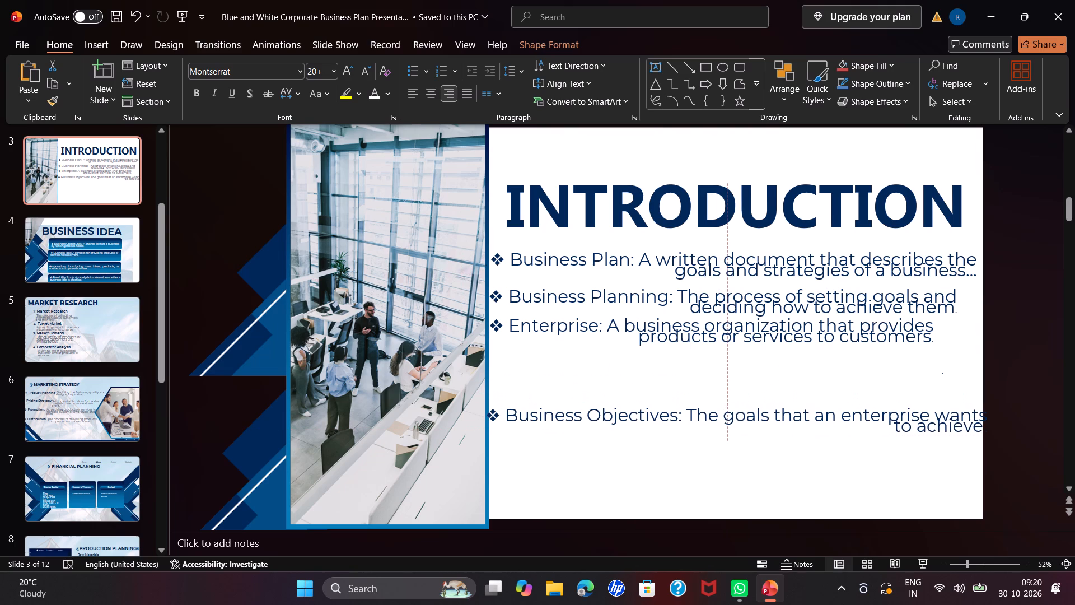
left_click_drag(717, 438, 711, 442)
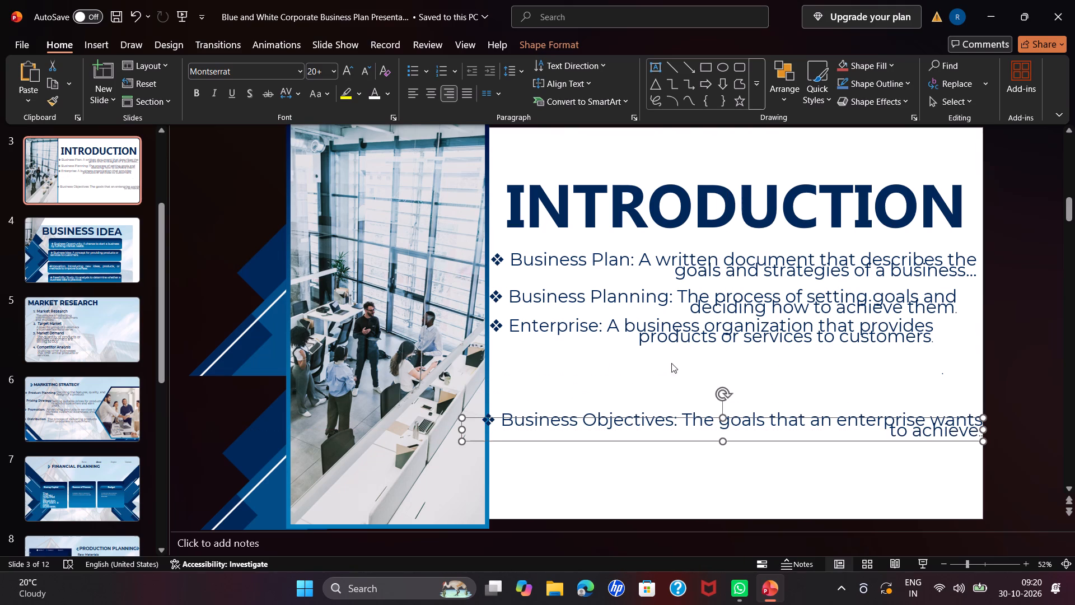
left_click(664, 361)
Move the Enterprise text box down to just above the Business Objectives text, keeping its bullet near the slide's bullet column.
left_click(661, 336)
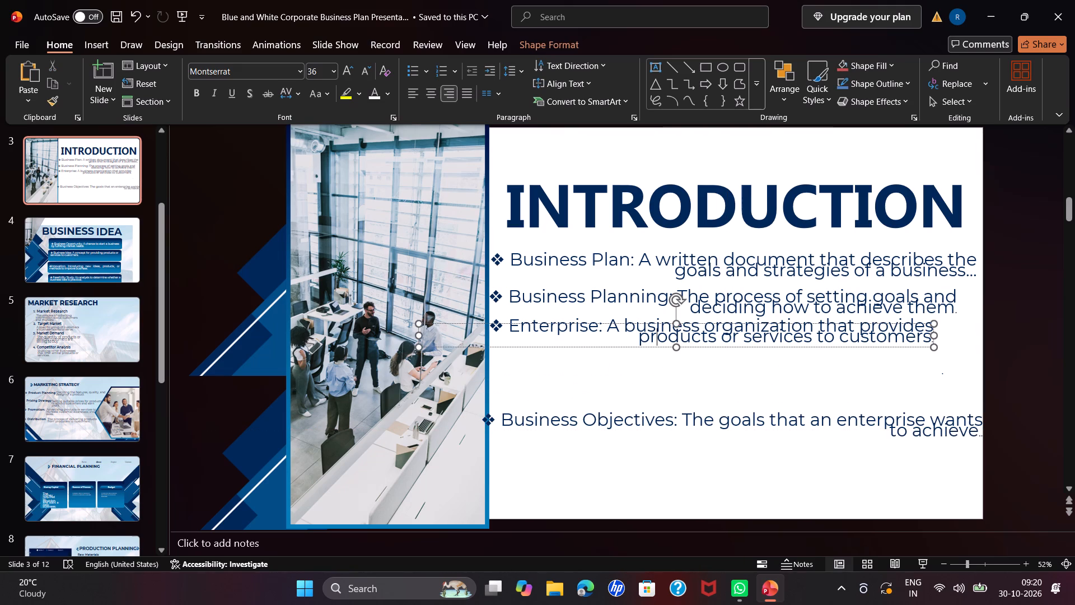
left_click_drag(657, 346, 660, 385)
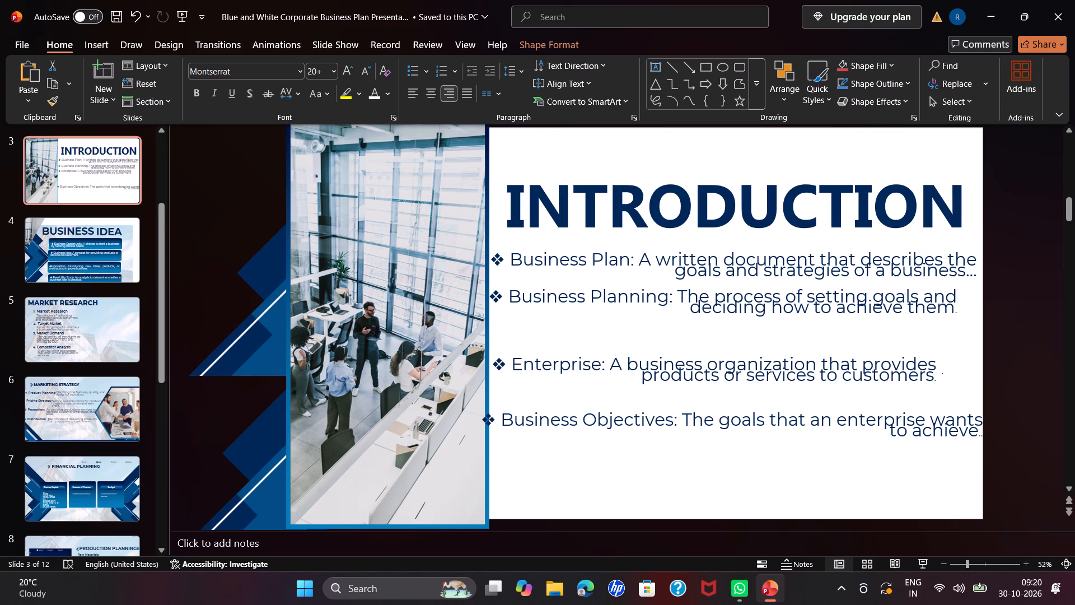
left_click_drag(660, 385, 663, 385)
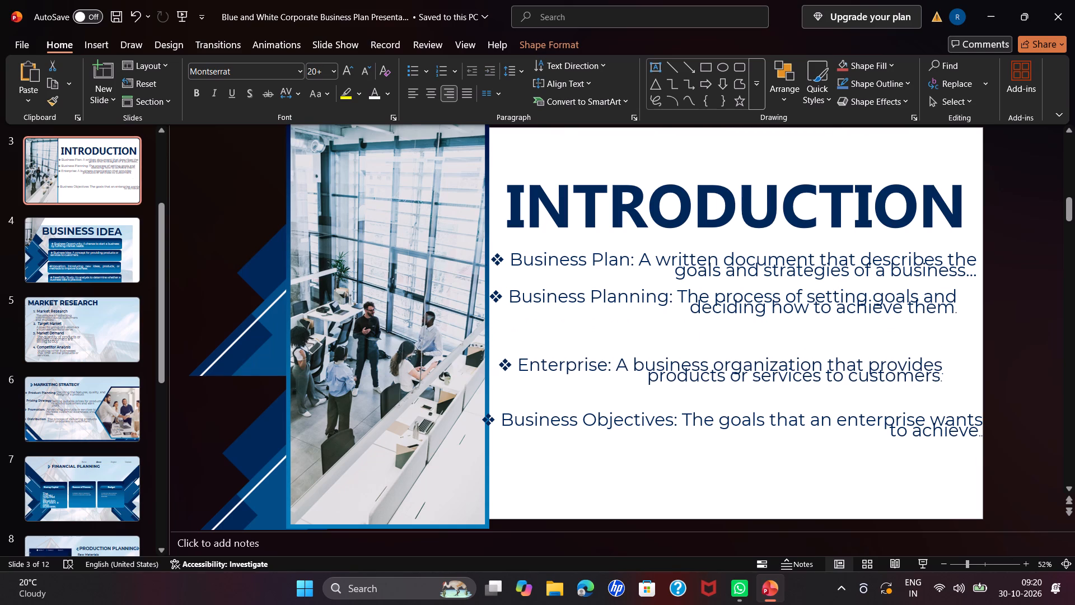
left_click_drag(663, 385, 659, 383)
left_click(742, 340)
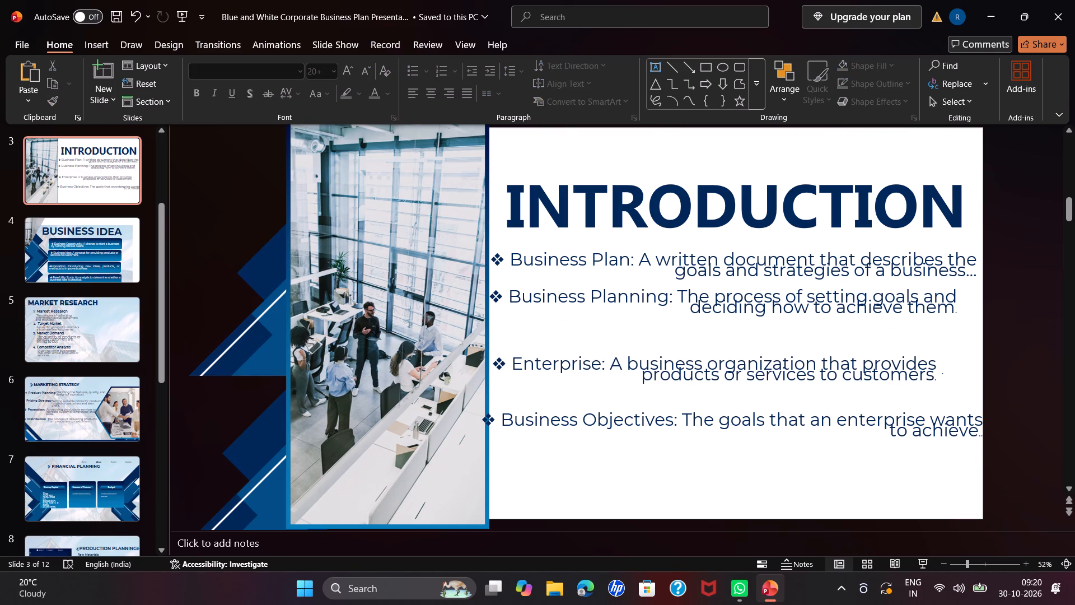
Move the Business Planning text box down so it sits about midway between the Business Plan and Enterprise texts.
left_click(747, 305)
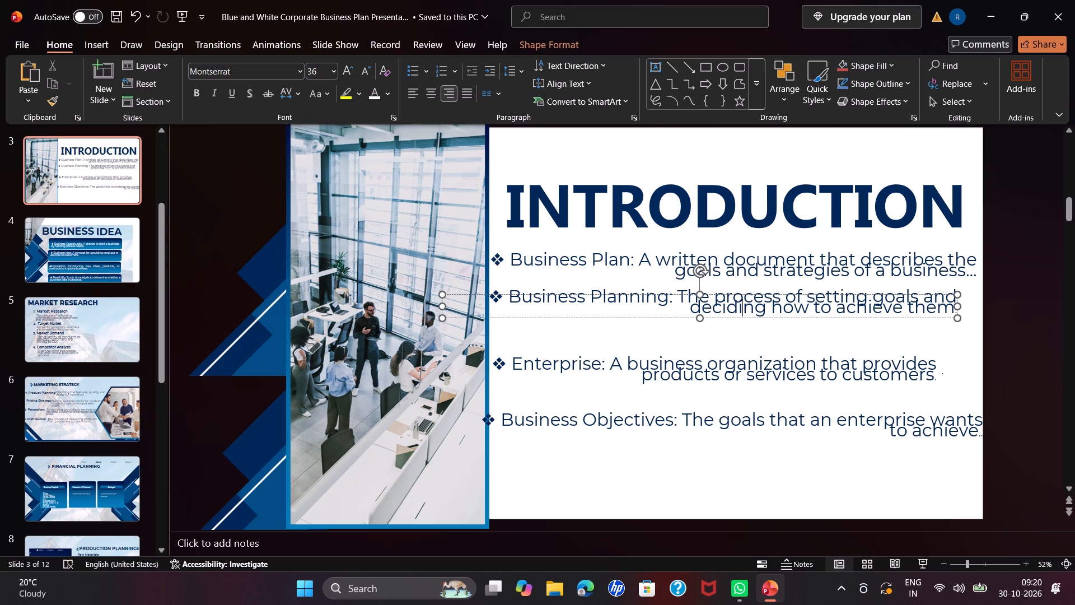
left_click_drag(739, 318, 740, 335)
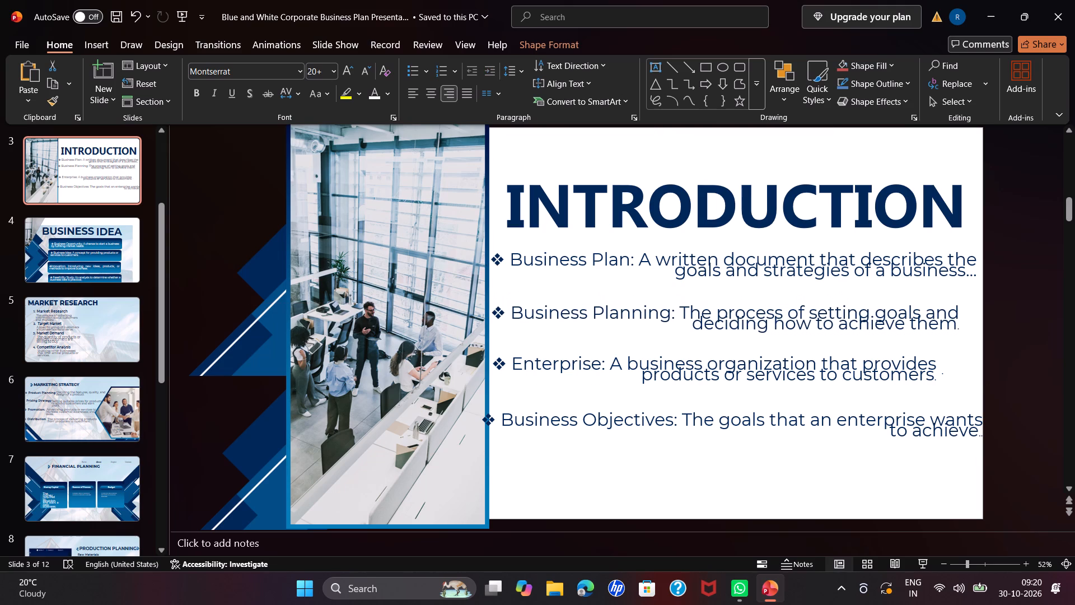
left_click_drag(740, 335, 741, 336)
left_click(775, 286)
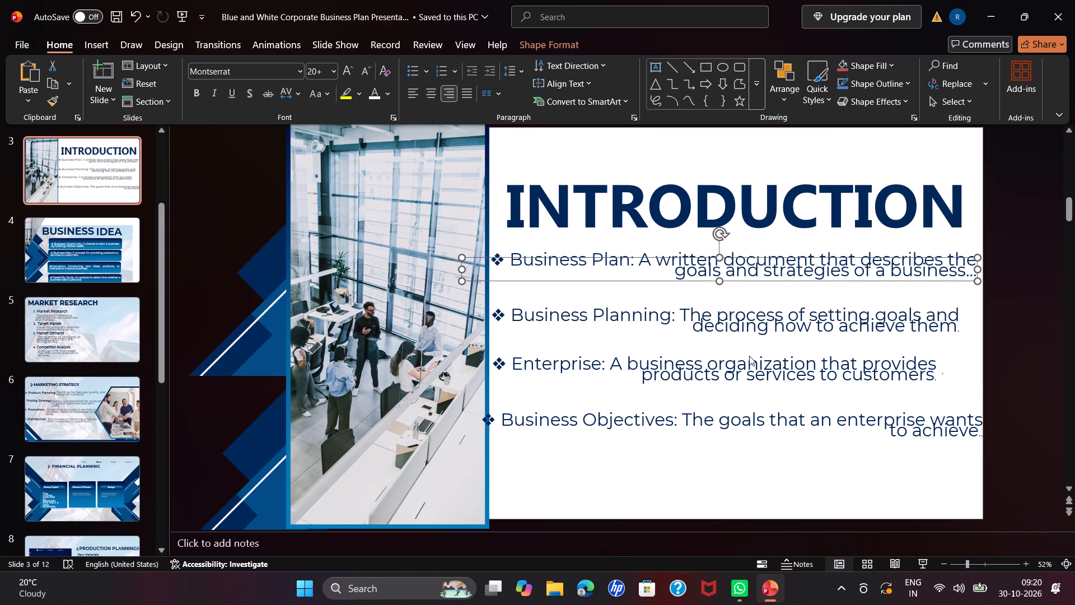
left_click(798, 297)
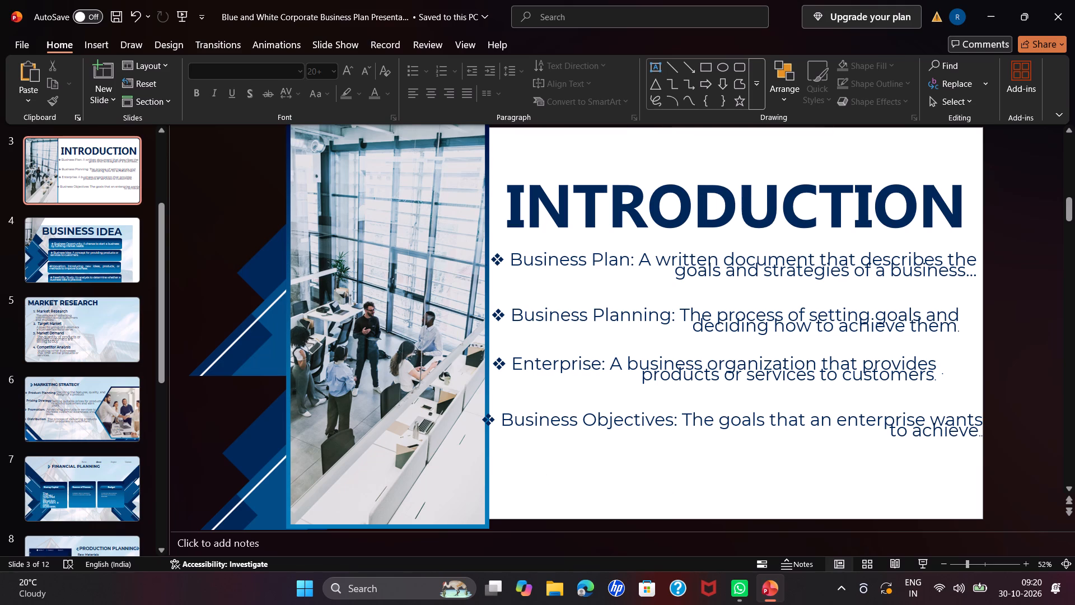
Review the slides from Marketing Strategy through the closing Thanks You slide, examining their text size and spacing.
left_click(102, 412)
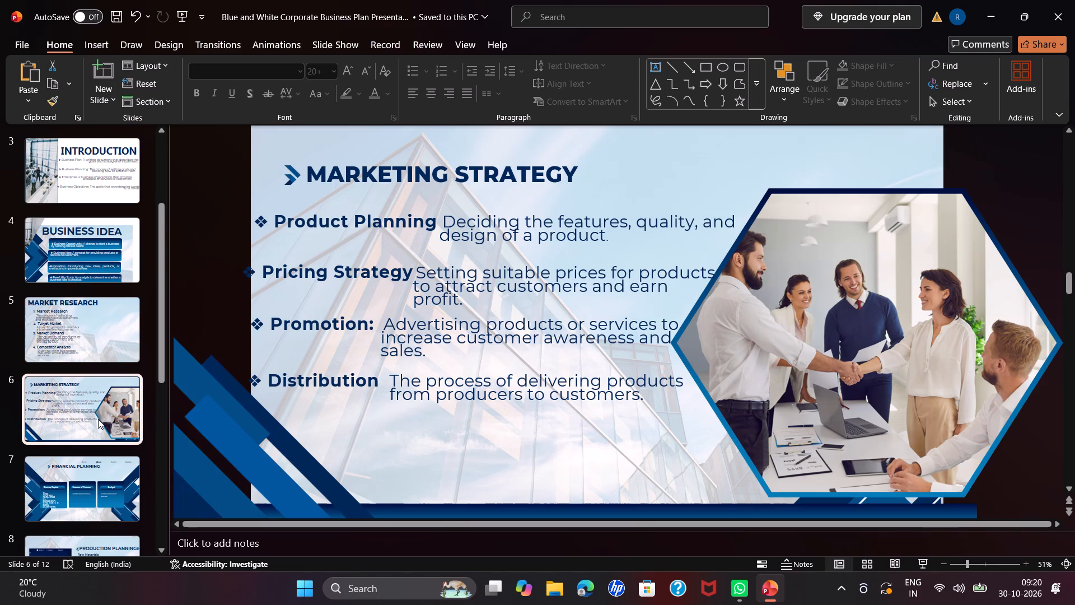
left_click(94, 479)
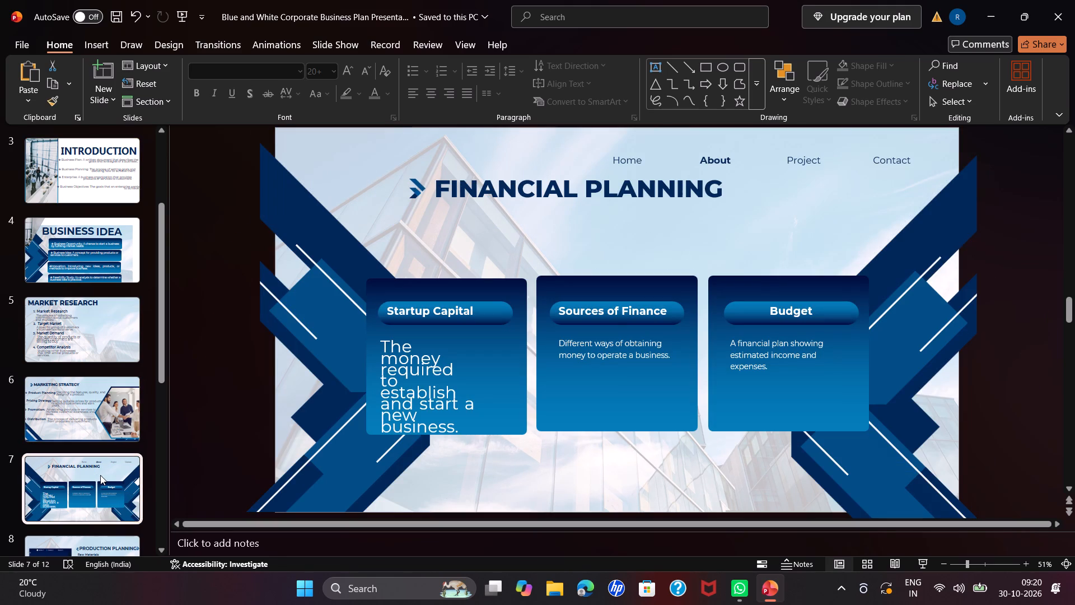
scroll(100, 474, "down", 3)
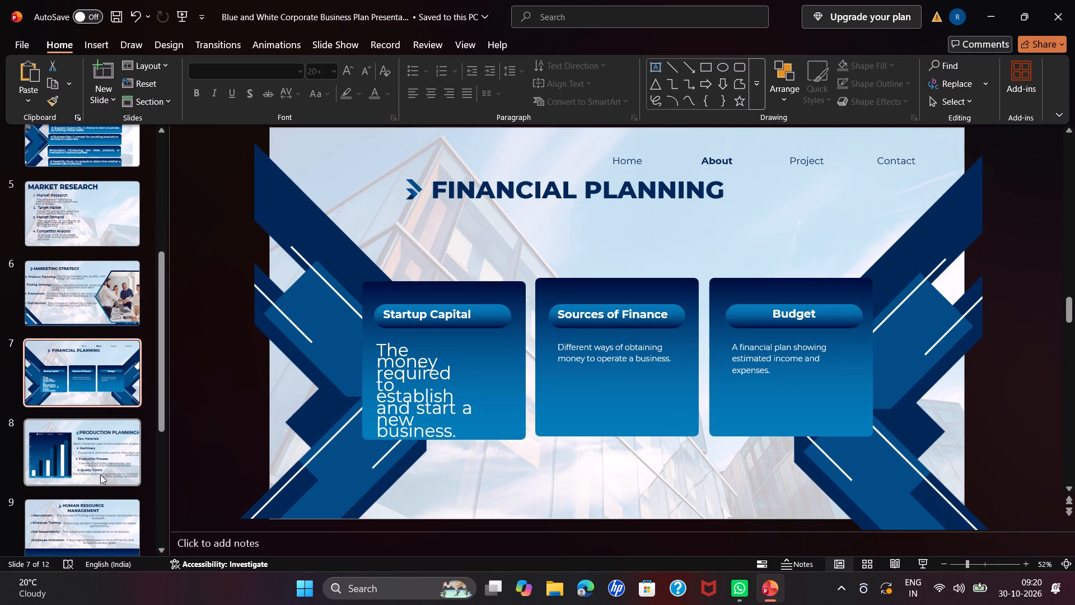
left_click(100, 473)
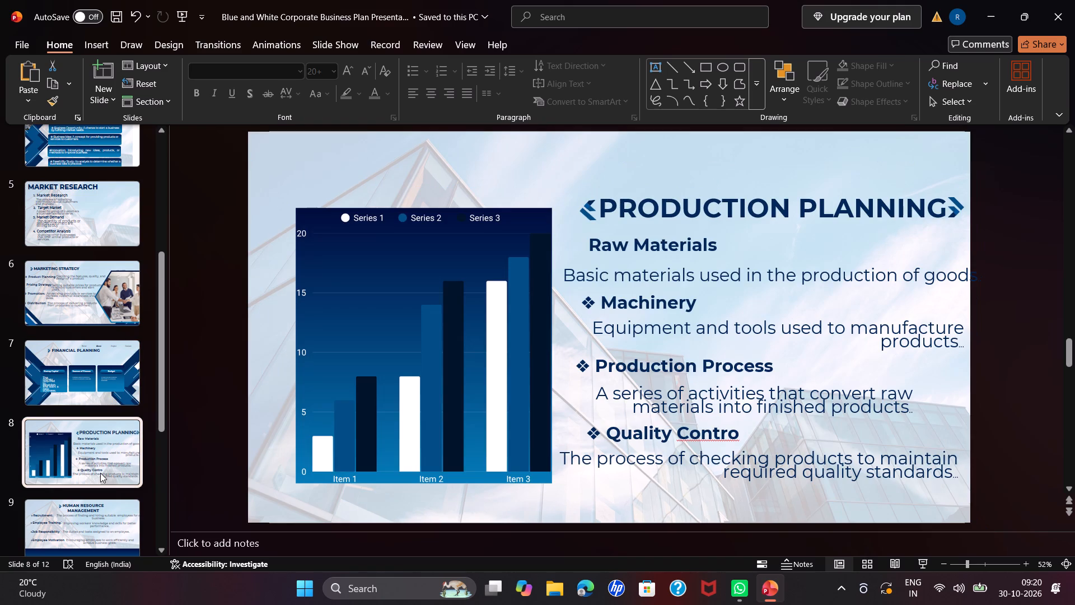
left_click(95, 513)
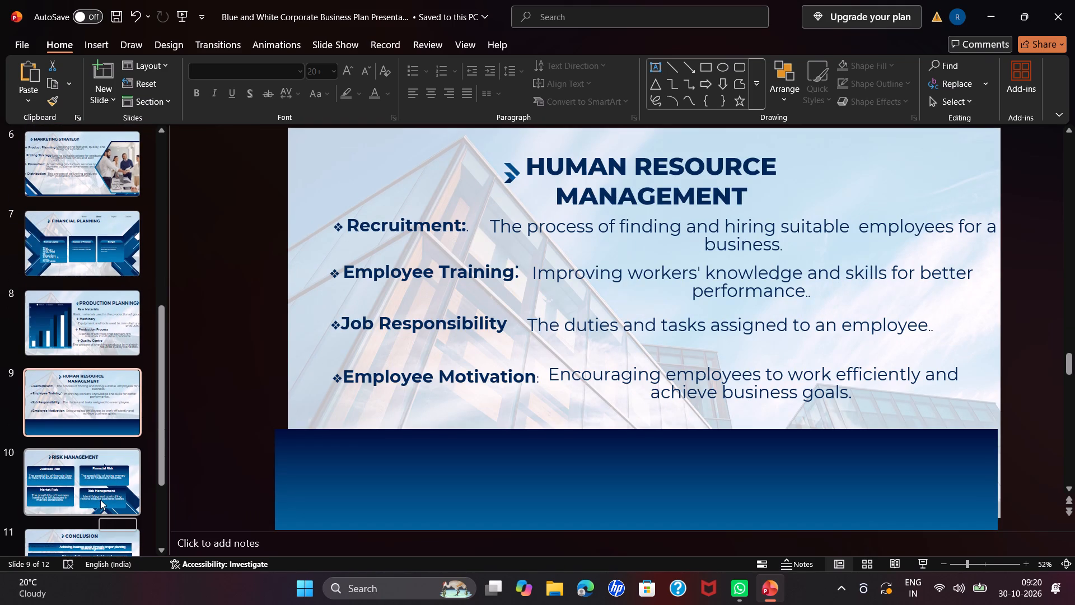
scroll(101, 497, "down", 2)
left_click(101, 497)
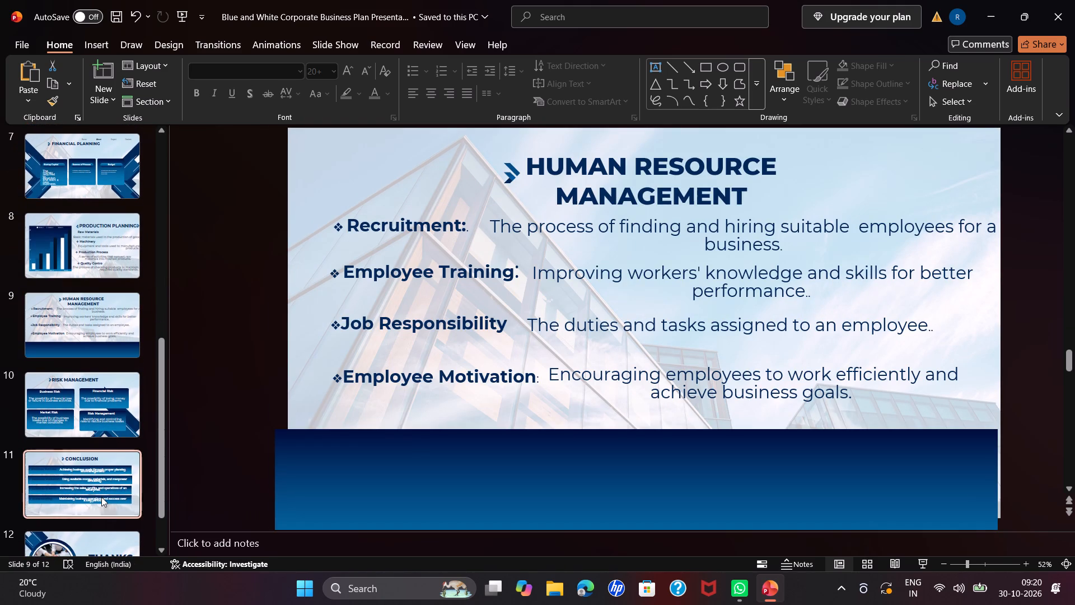
scroll(101, 496, "down", 1)
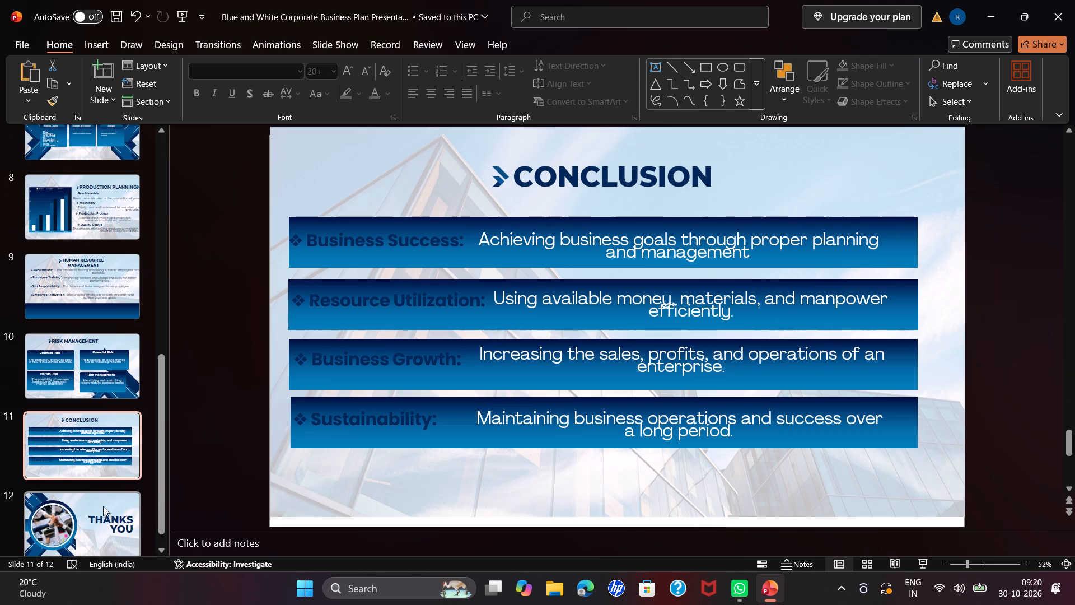
left_click(103, 507)
On the Business Plan title slide, shift the second presenter line up closer to the first and place a duplicate of it just below.
scroll(104, 493, "up", 4)
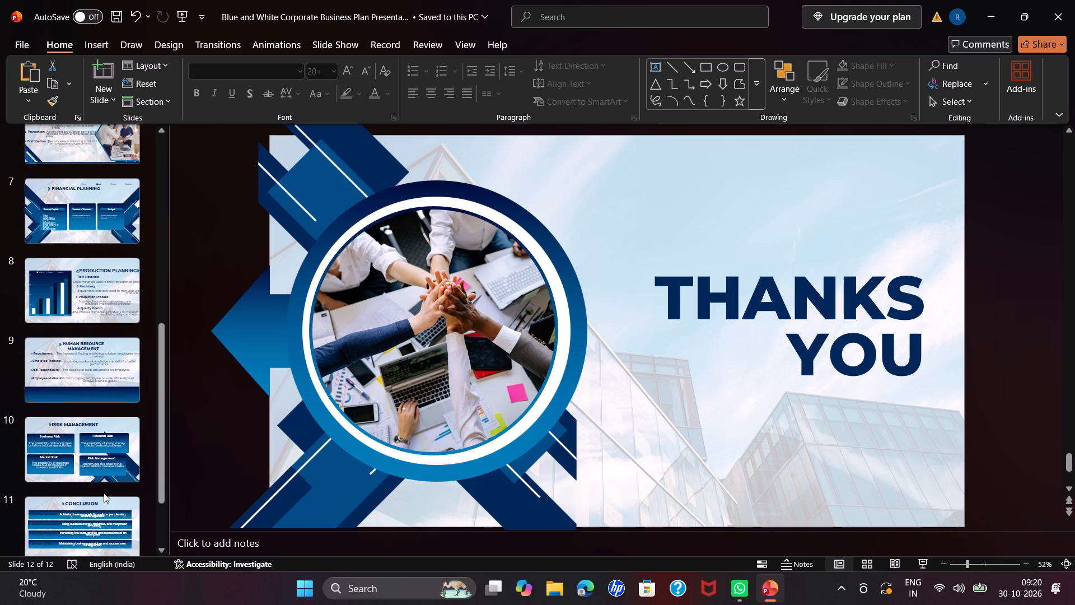
scroll(104, 493, "up", 16)
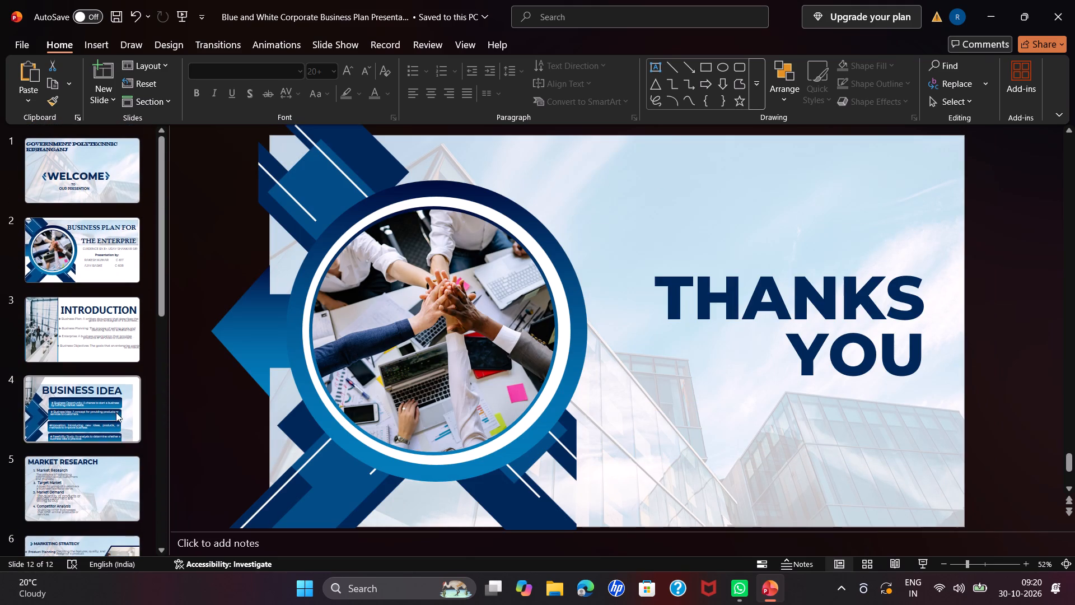
left_click(100, 268)
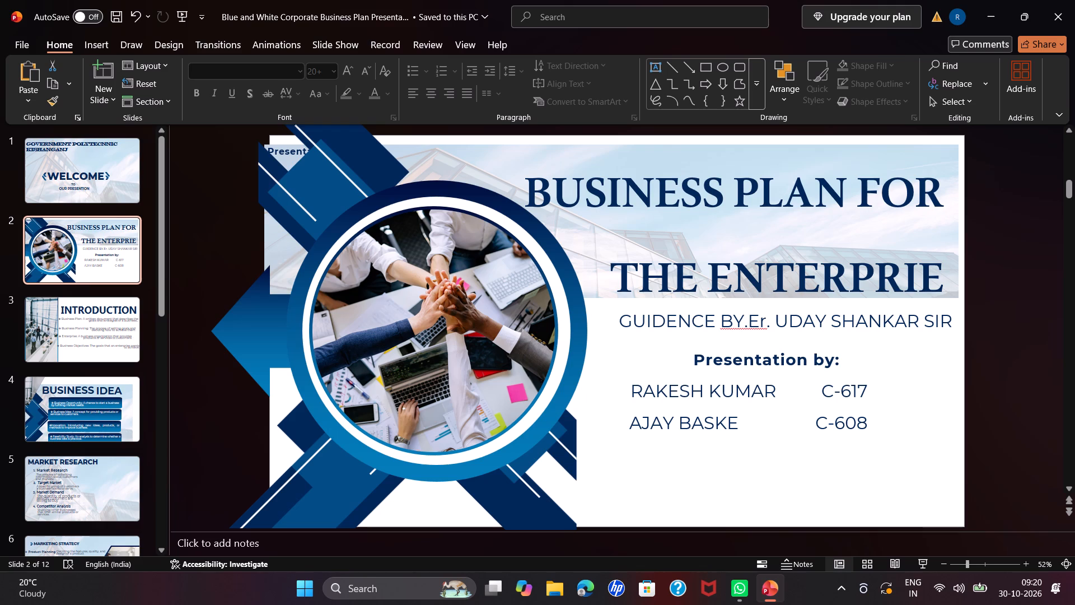
left_click(634, 422)
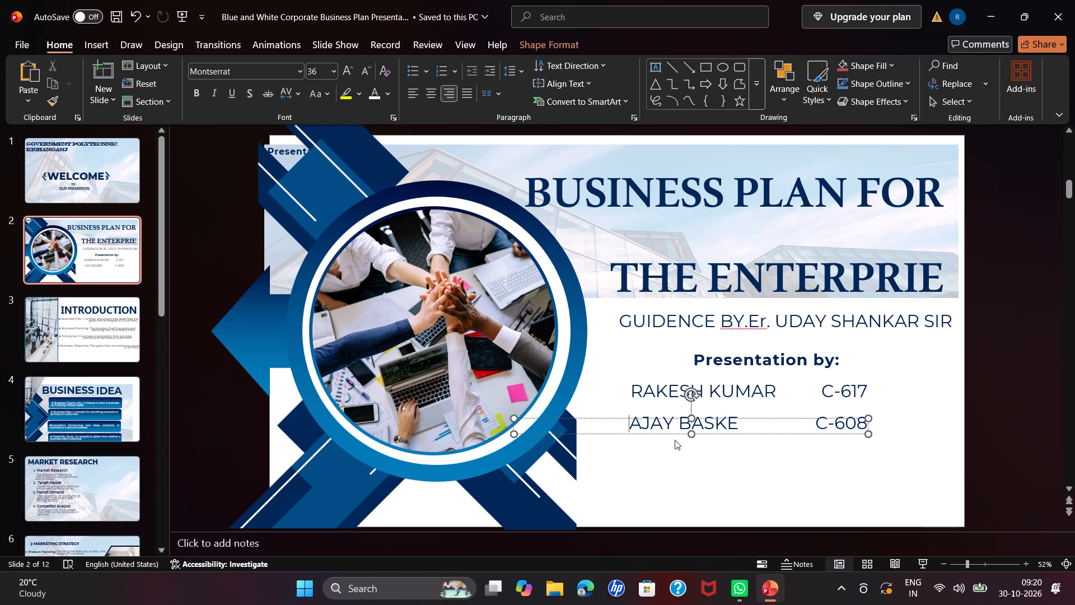
left_click(714, 468)
left_click(726, 428)
left_click_drag(750, 434, 753, 438)
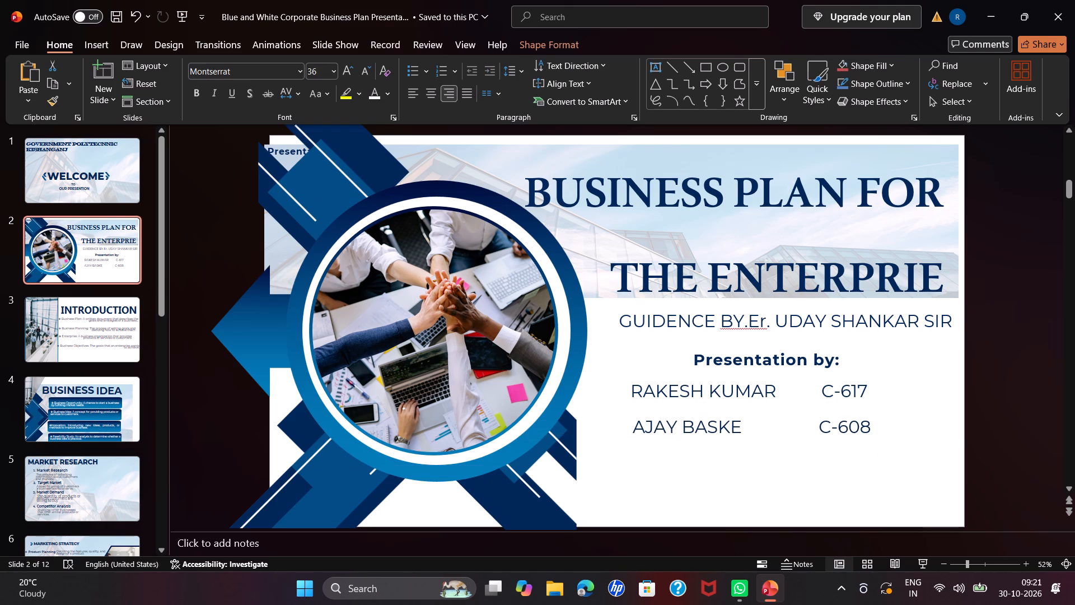
left_click_drag(753, 438, 750, 427)
left_click_drag(750, 427, 755, 454)
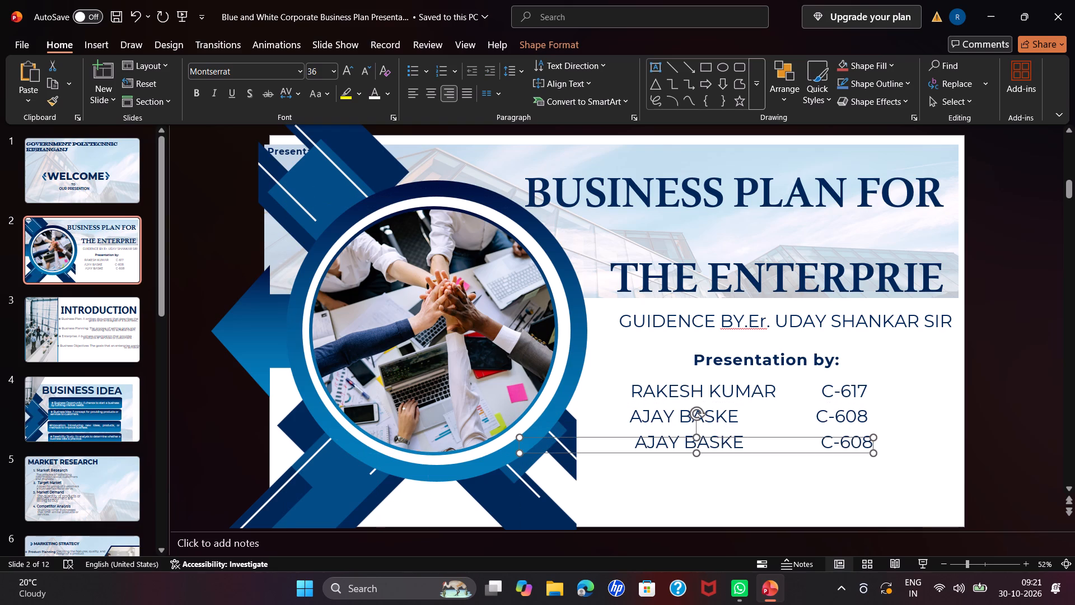
Clear the presenter's name from the duplicated bottom line on the title slide, keeping the roll number.
left_click(746, 441)
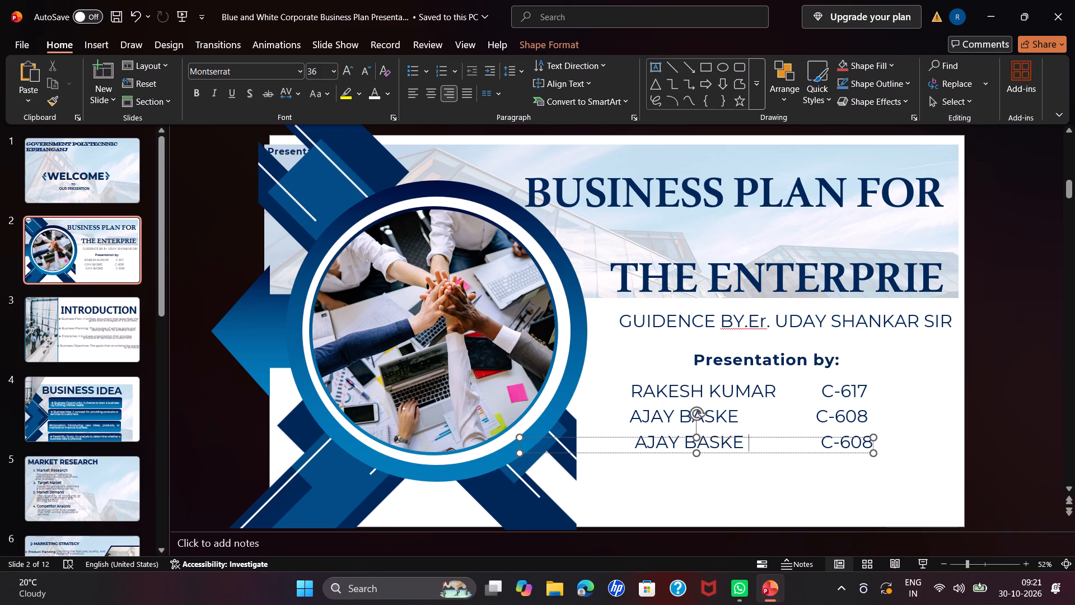
left_click(742, 443)
key("BackSpace")
key("BackSpace")
key("BackSpace")
key("BackSpace")
key("BackSpace")
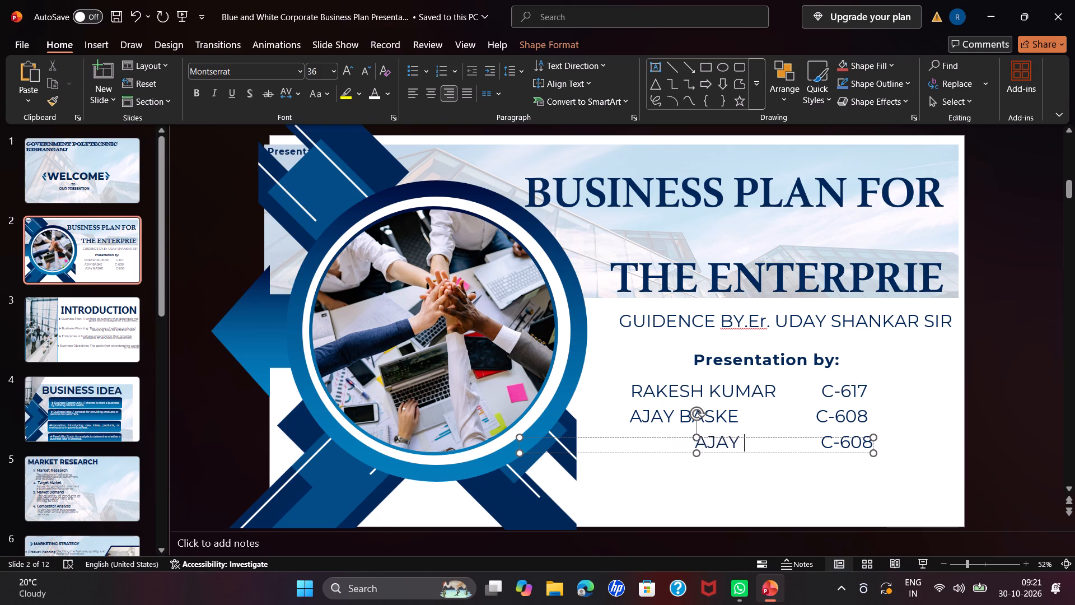
key("BackSpace")
key("BackSpace")
key("BackSpace")
key("BackSpace")
key("BackSpace")
key("BackSpace")
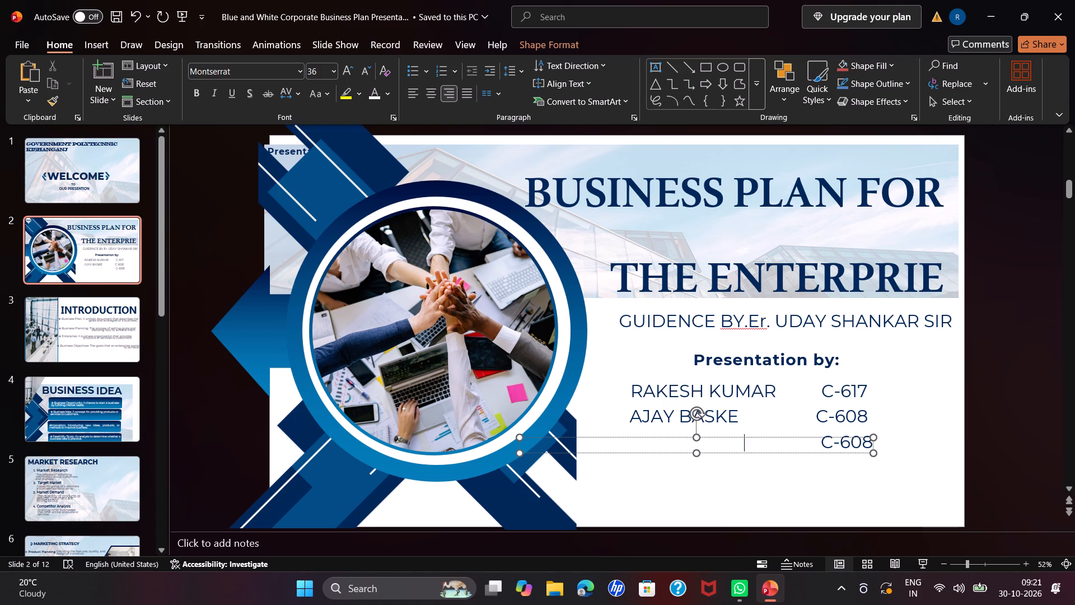
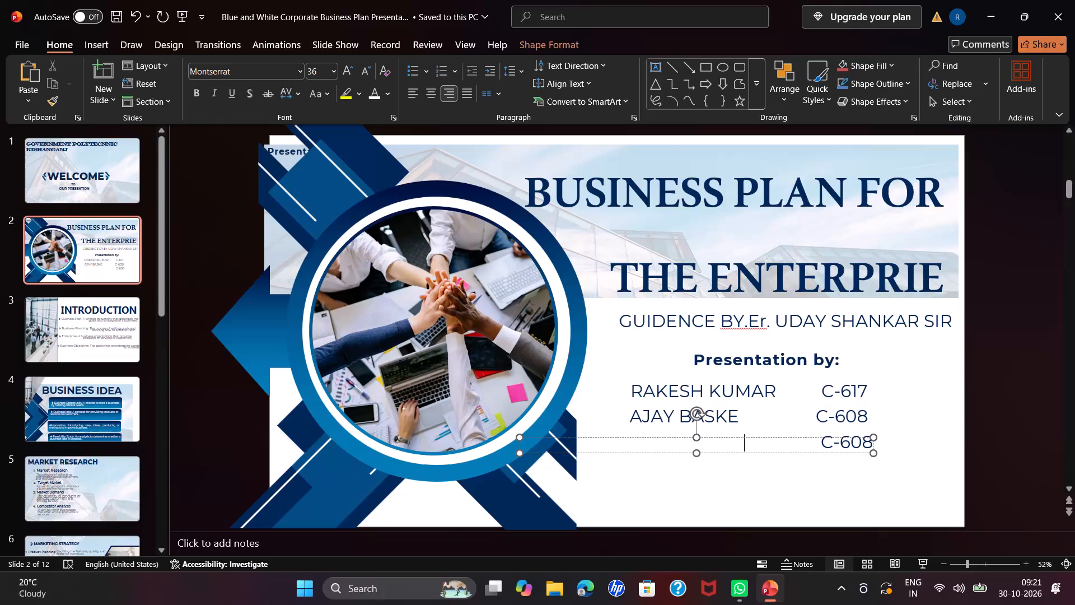
Enter the third presenter's name on the bottom line of the title slide and change the last digit of its roll number to 1.
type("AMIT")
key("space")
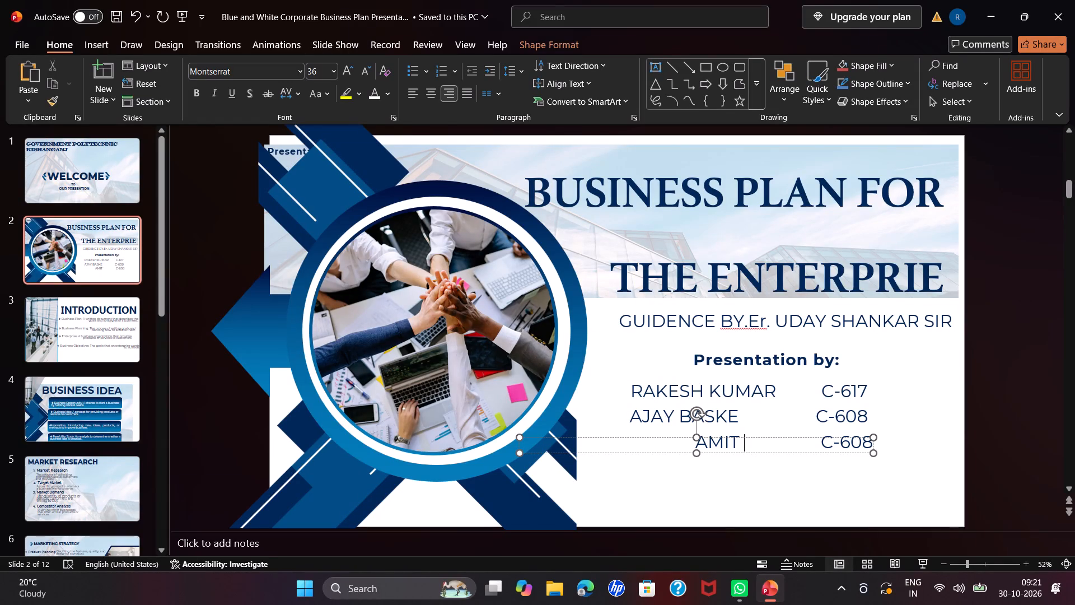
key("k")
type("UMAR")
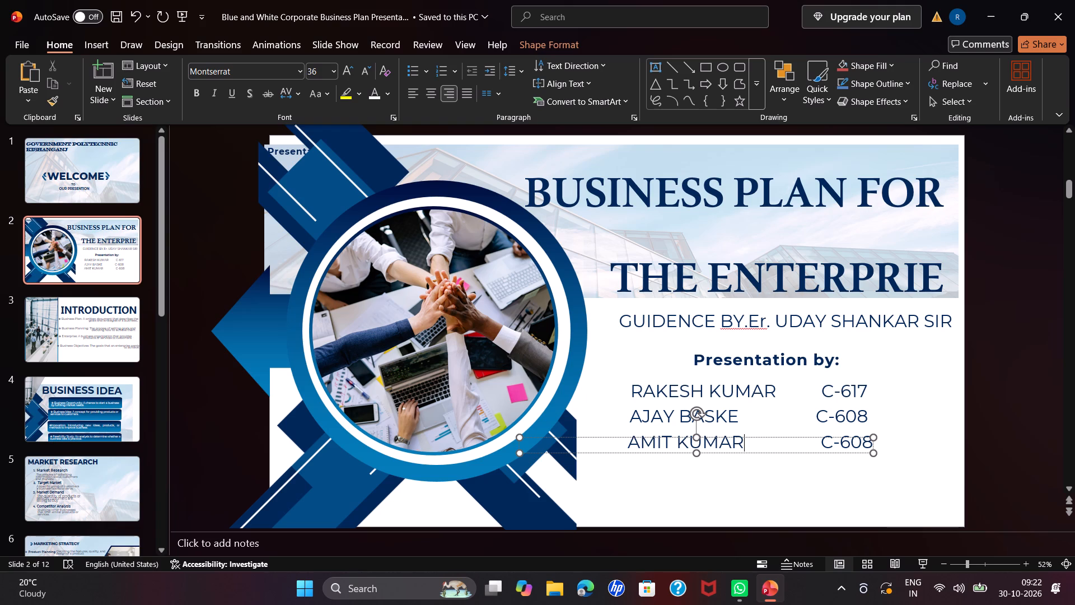
left_click(869, 446)
key("BackSpace")
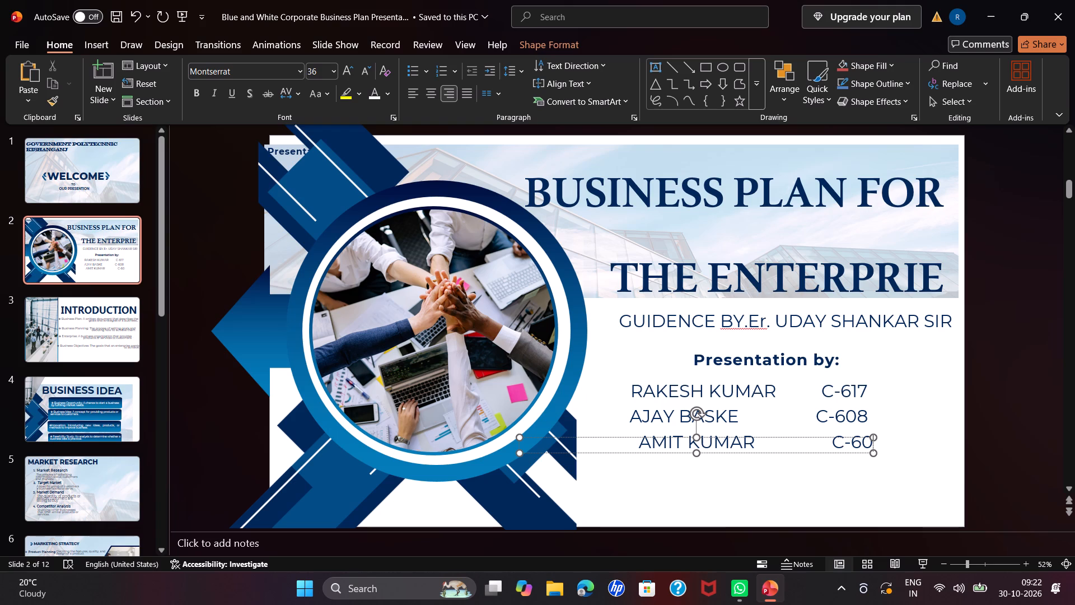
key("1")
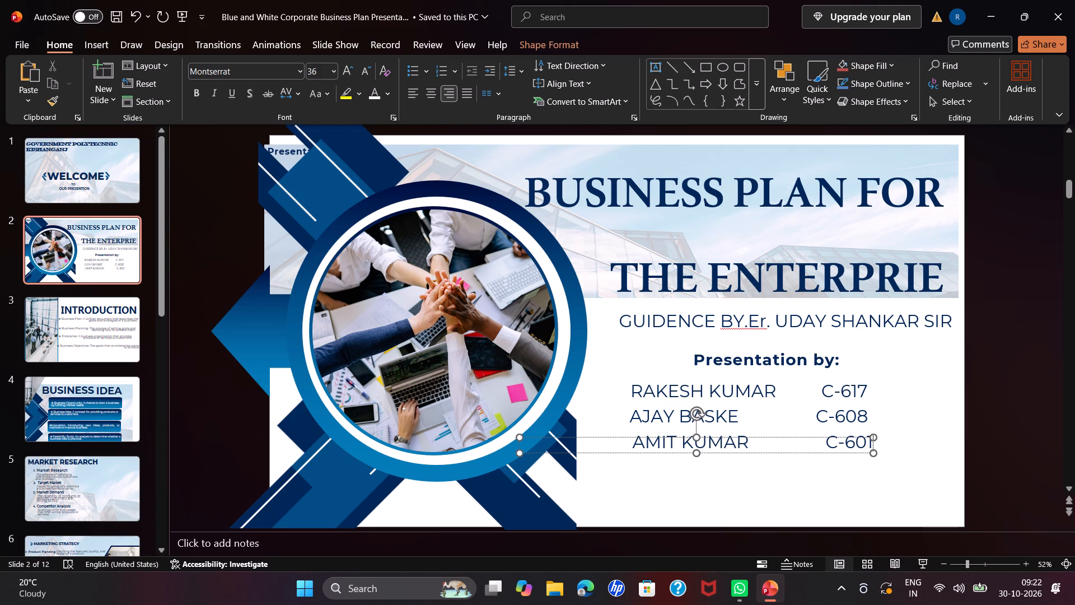
Nudge the third presenter line slightly so its roll number lines up under the two roll numbers above.
left_click(825, 443)
left_click_drag(814, 453, 810, 454)
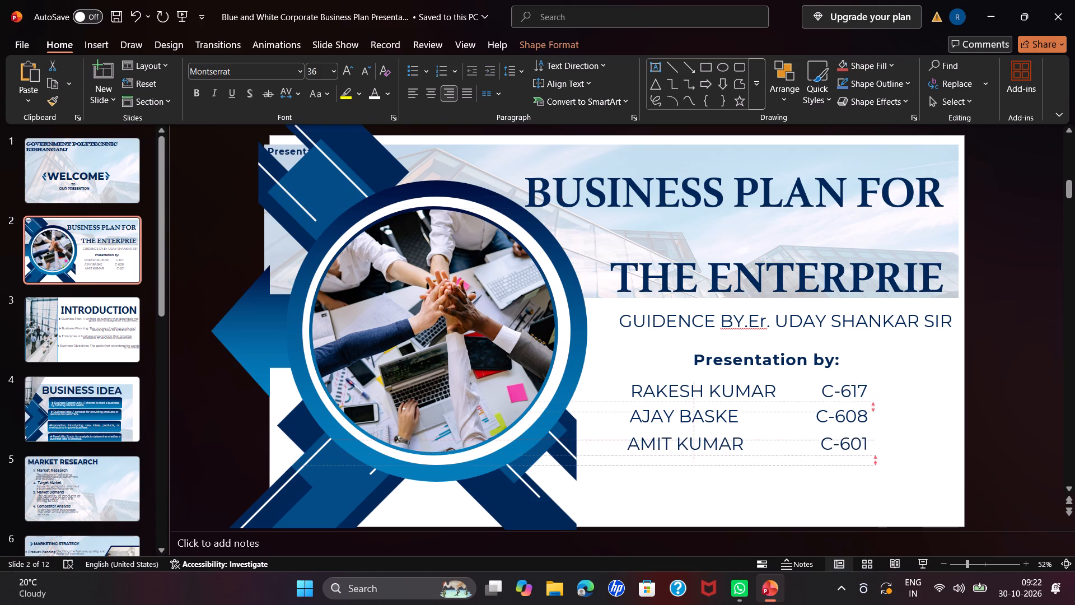
left_click_drag(810, 454, 806, 453)
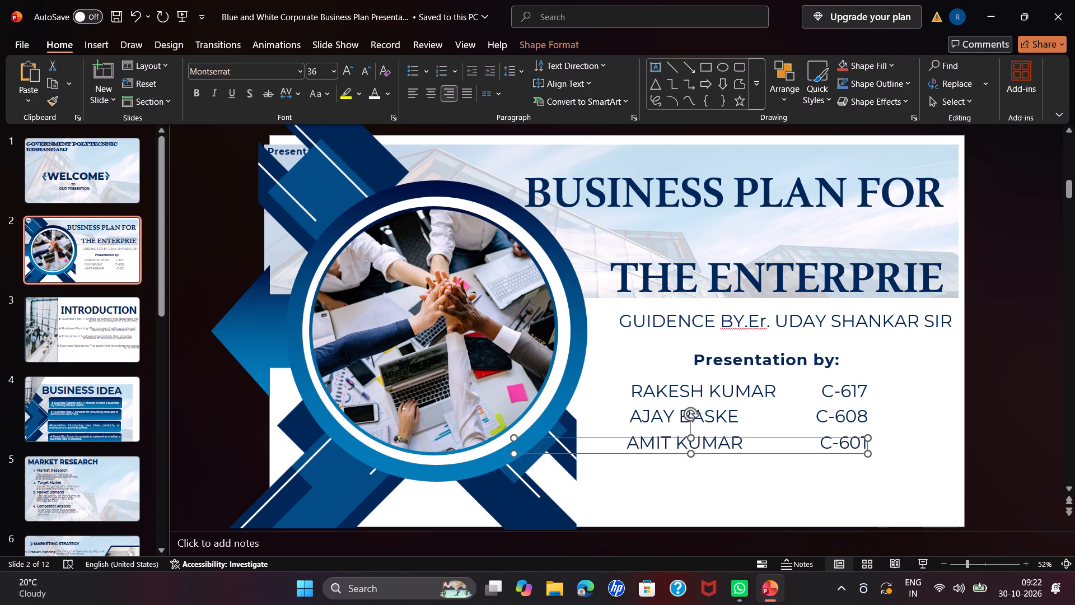
left_click(827, 506)
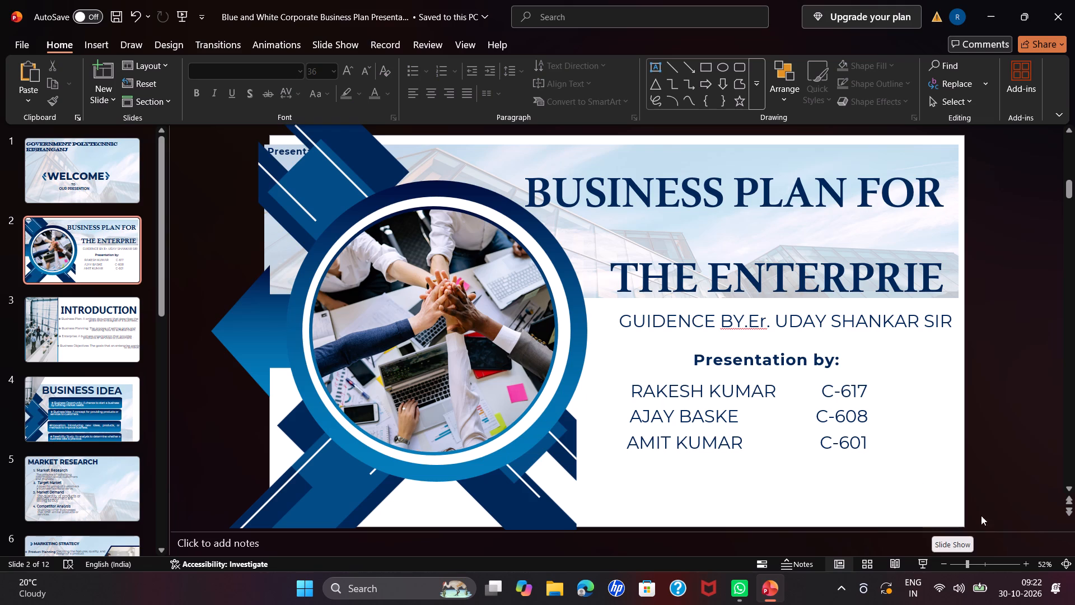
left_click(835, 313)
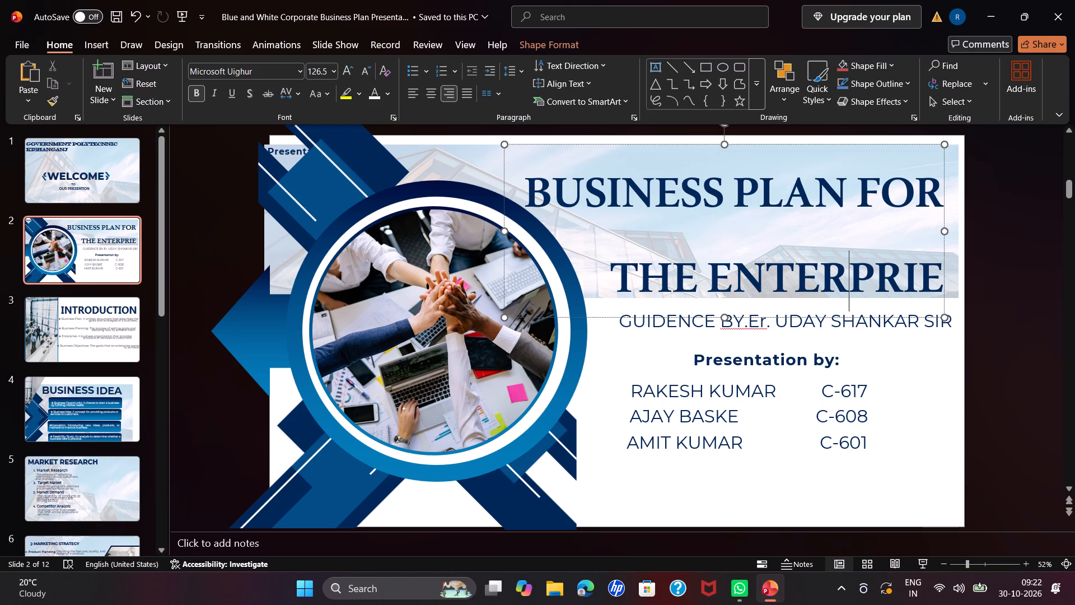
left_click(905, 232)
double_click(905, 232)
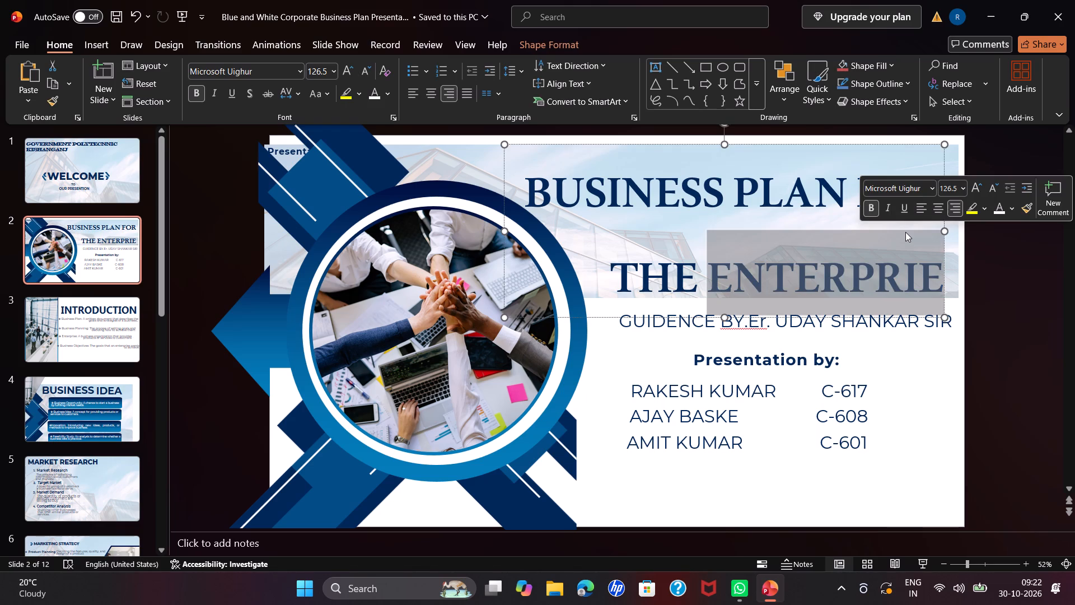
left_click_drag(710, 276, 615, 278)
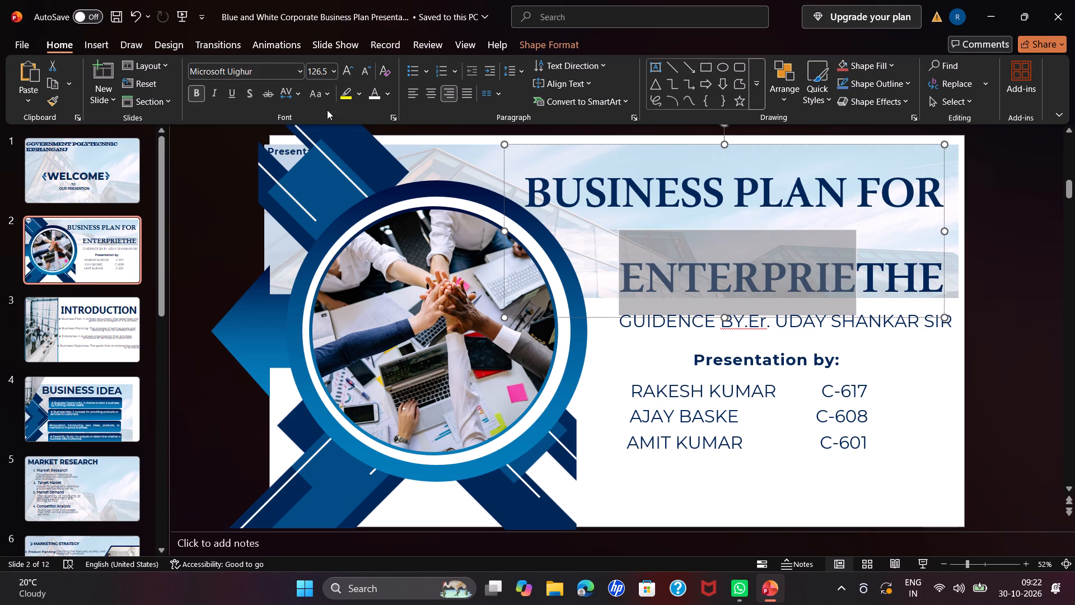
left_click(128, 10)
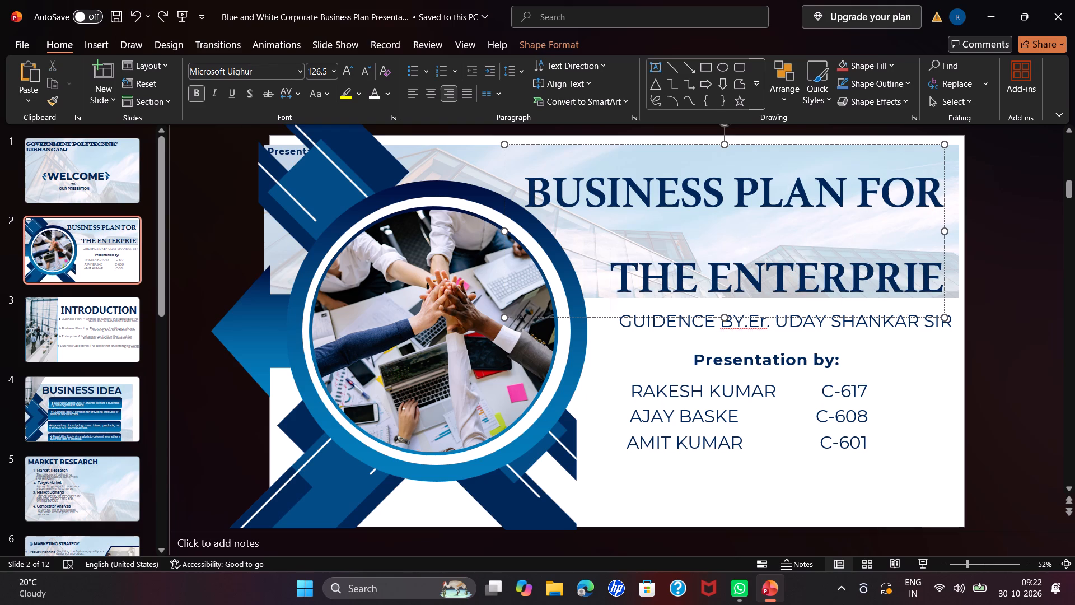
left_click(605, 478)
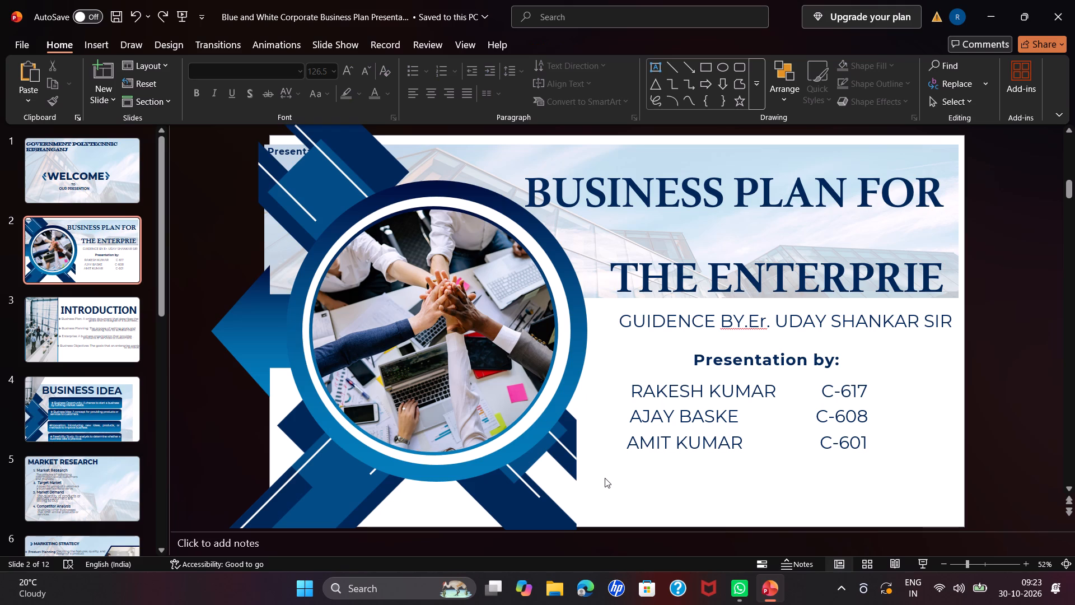
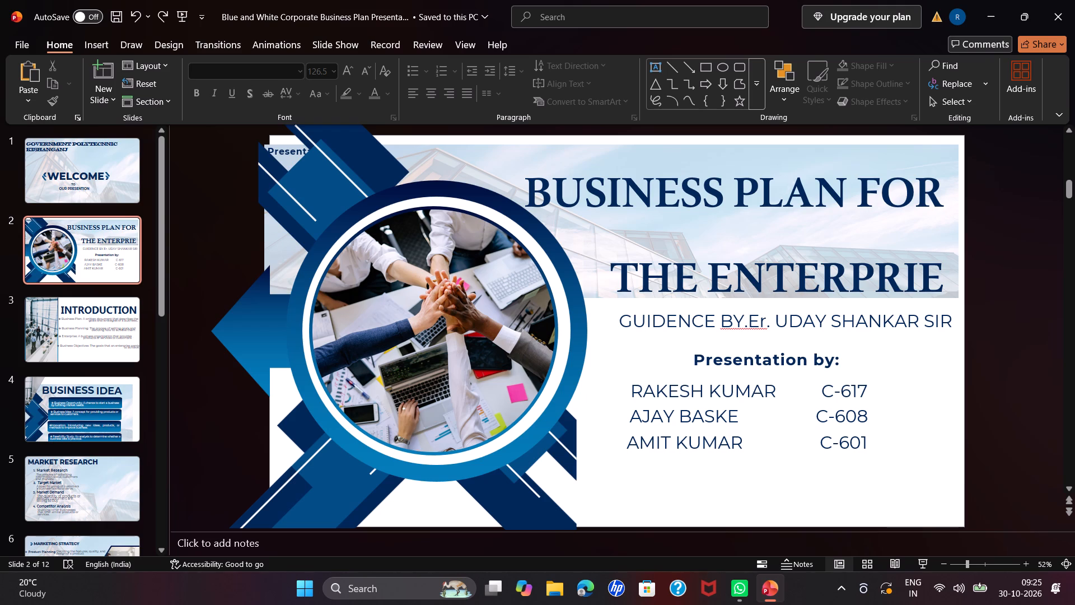
Move the building background picture behind the title so its sides line up with the slide edges and it covers the slide's top edge.
left_click(541, 159)
left_click(478, 159)
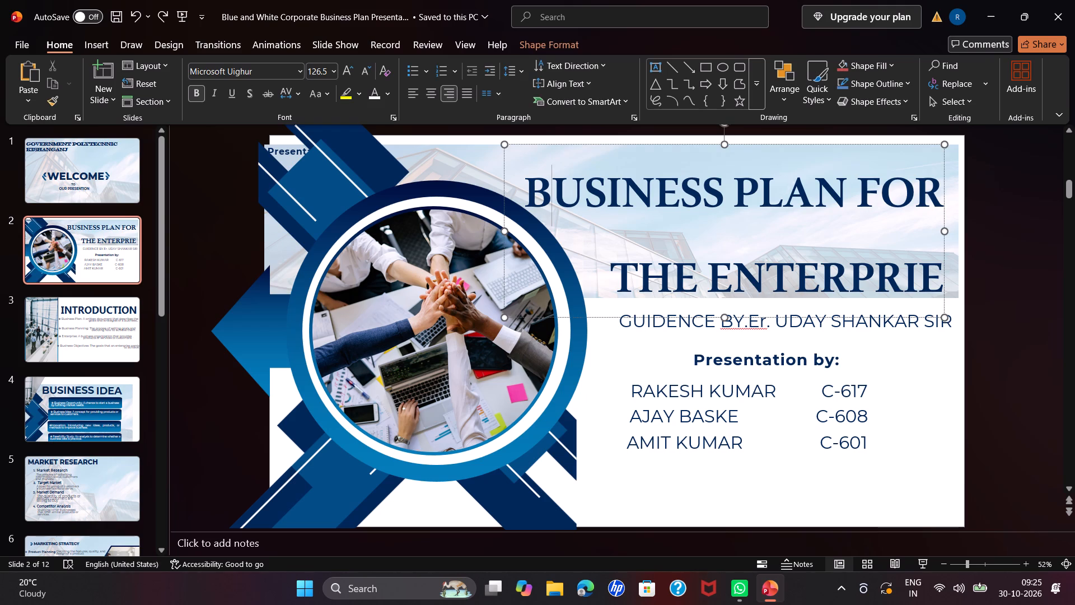
left_click_drag(479, 145, 485, 139)
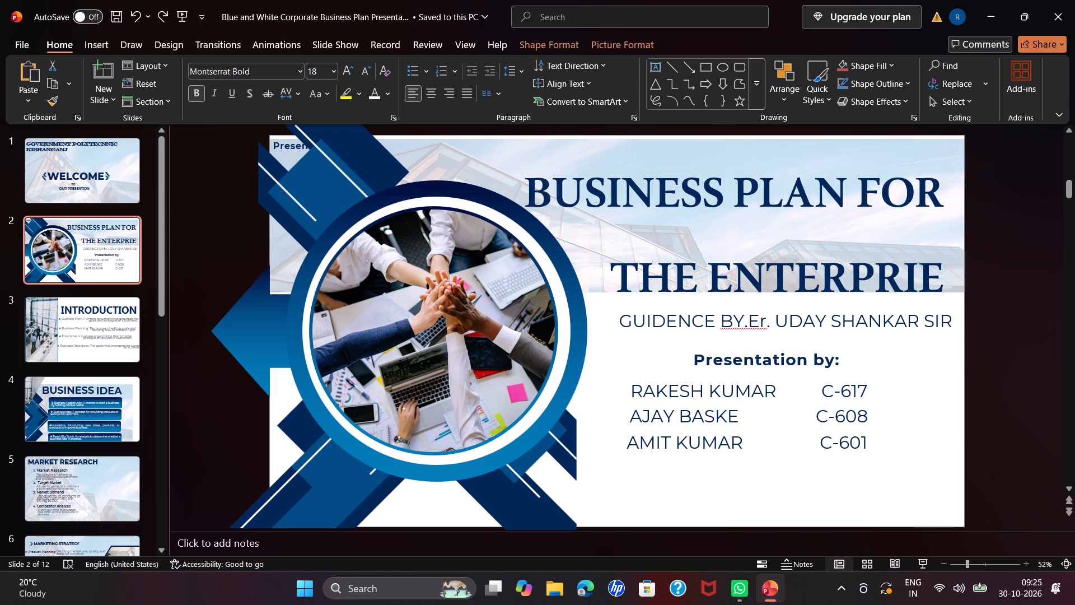
left_click_drag(485, 139, 485, 133)
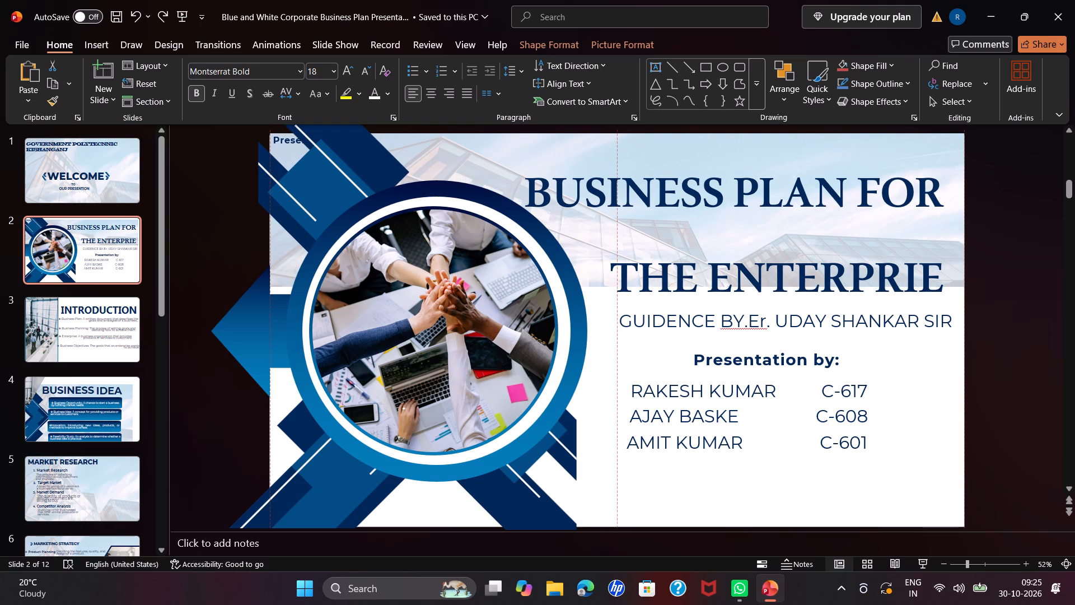
left_click_drag(485, 133, 485, 132)
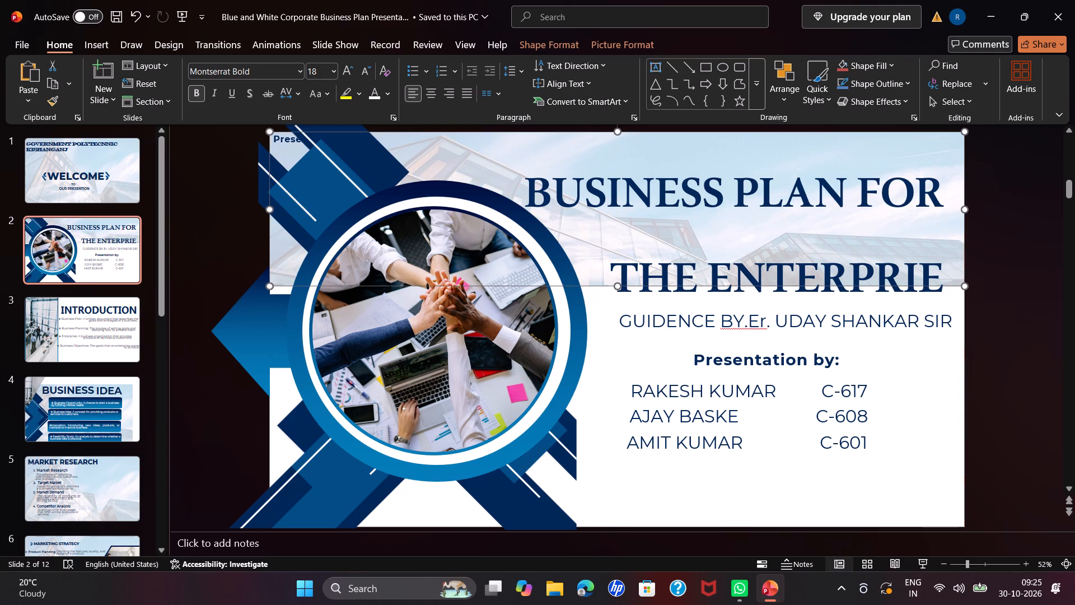
Delete the stray duplicate "Presentation by:" text from the upper-left corner of the building background picture.
left_click(456, 153)
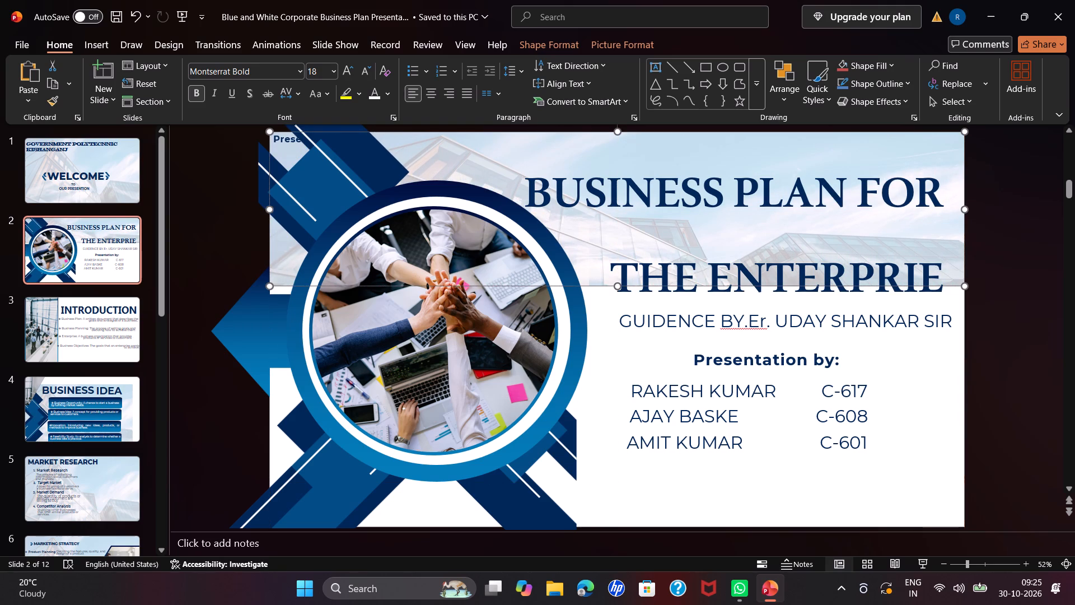
left_click(296, 143)
left_click(291, 143)
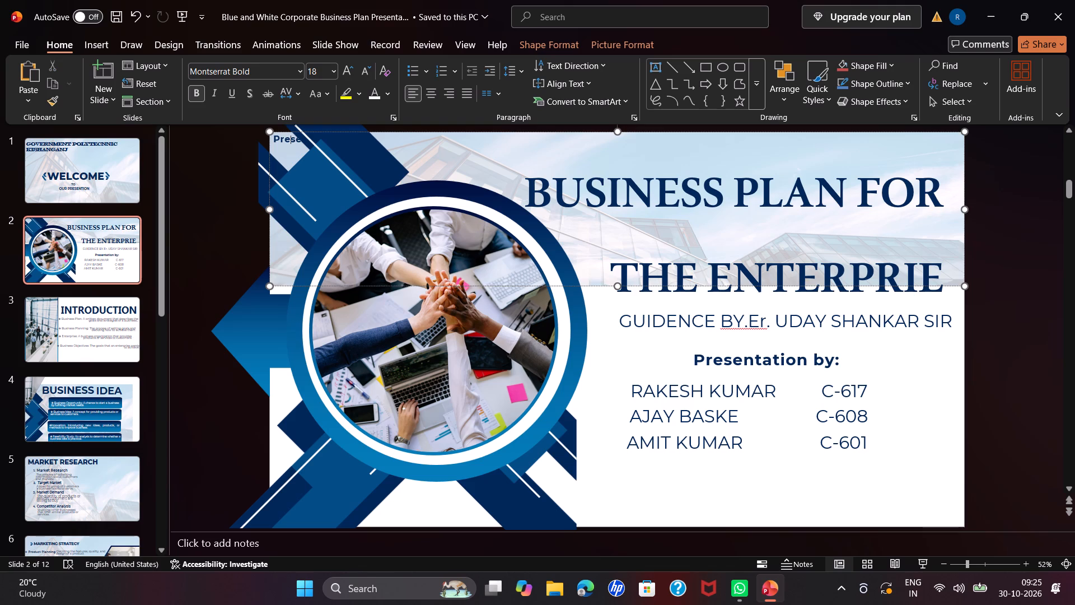
left_click(274, 141)
left_click_drag(274, 141, 331, 150)
left_click_drag(331, 150, 337, 150)
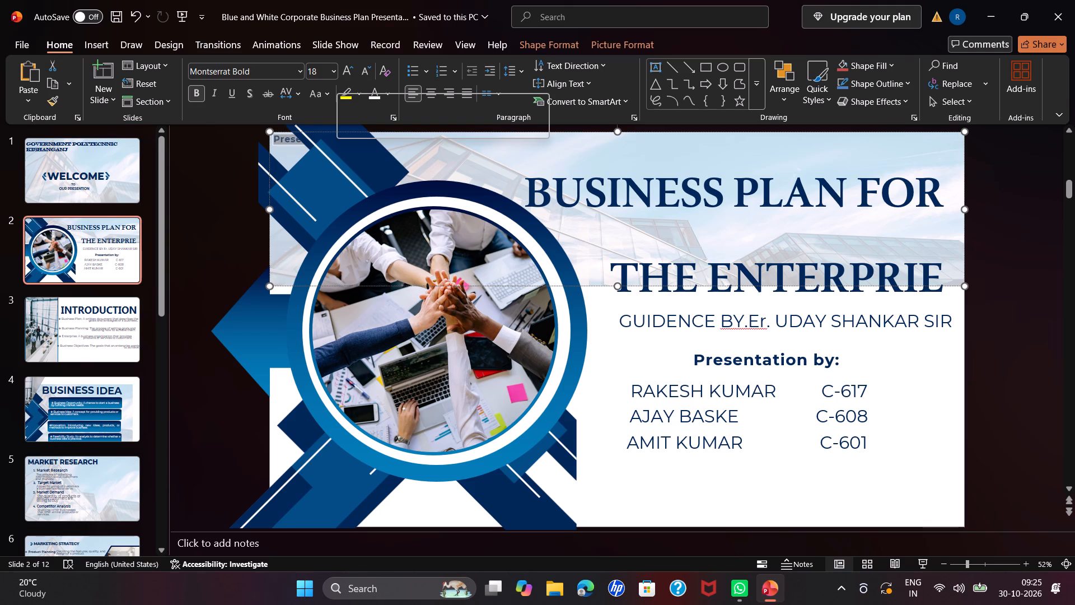
key("BackSpace")
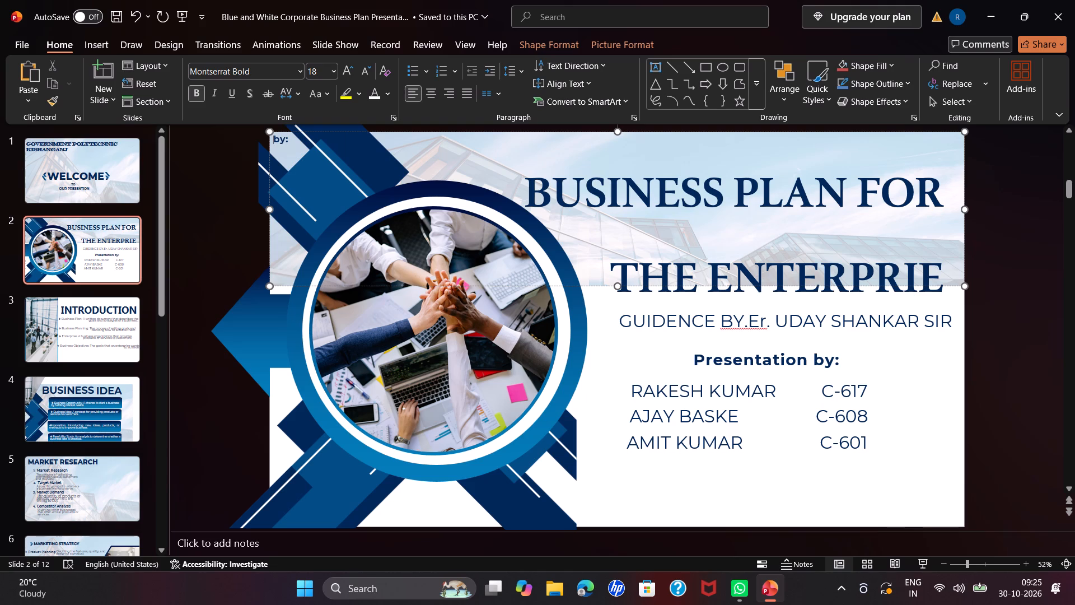
left_click_drag(286, 142, 270, 141)
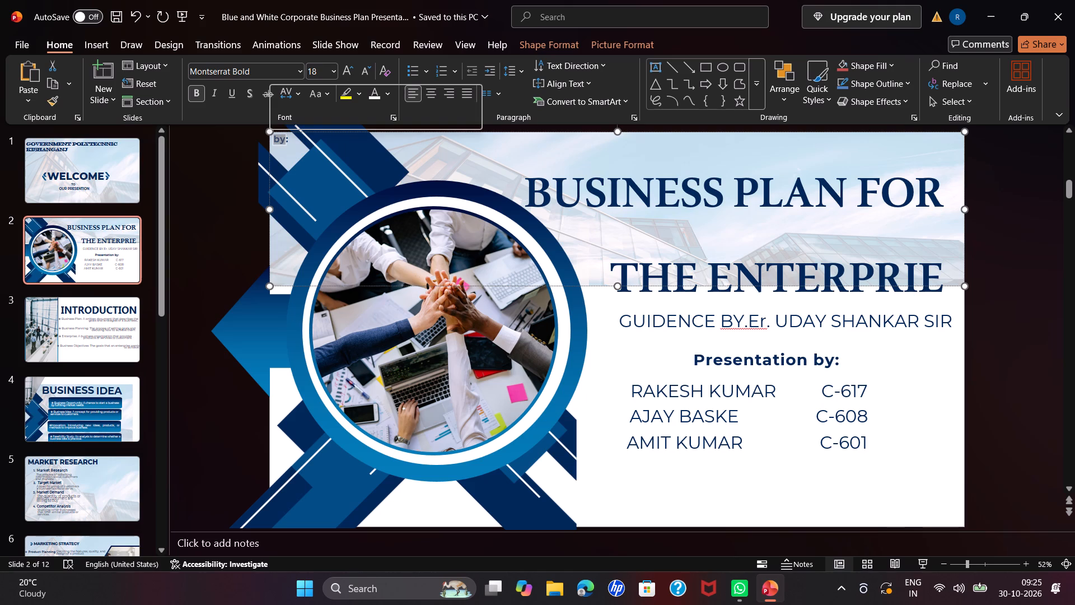
key("BackSpace")
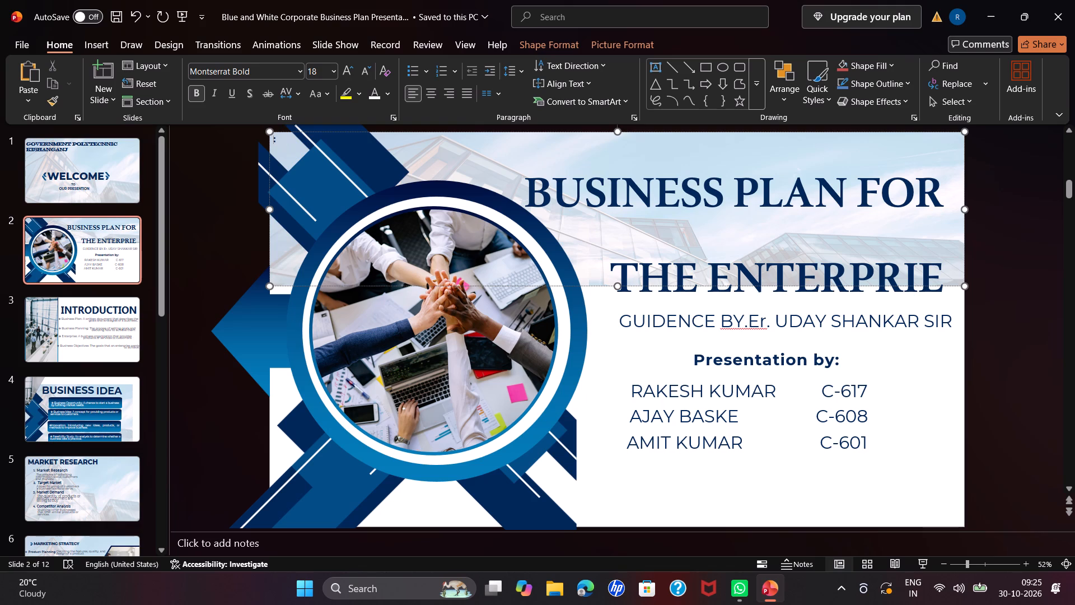
left_click(277, 141)
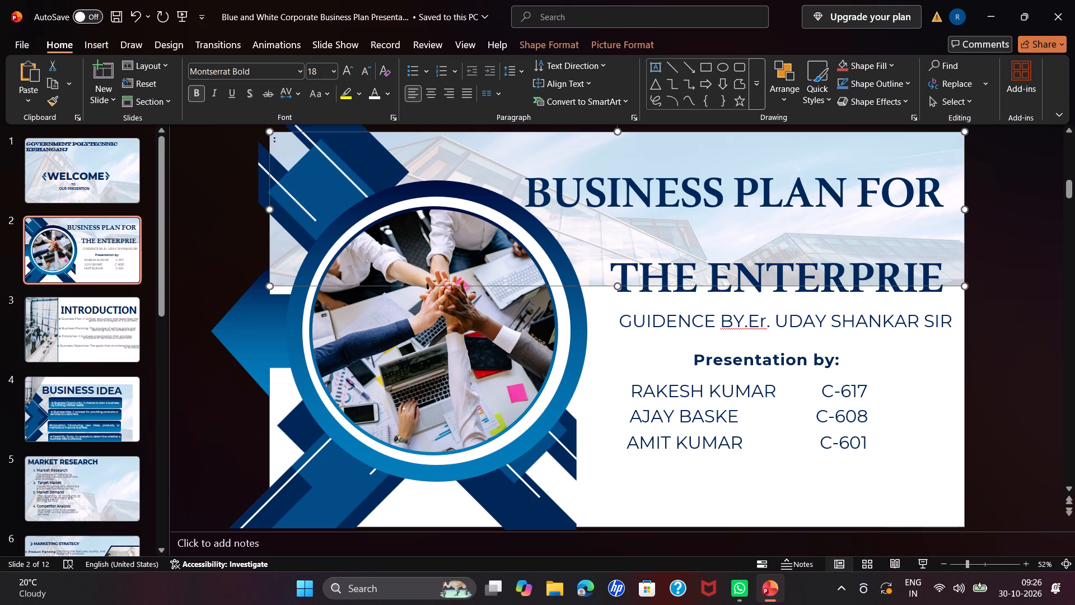
Delete the leftover colon from the upper-left corner of the building background picture on the title slide.
left_click(277, 141)
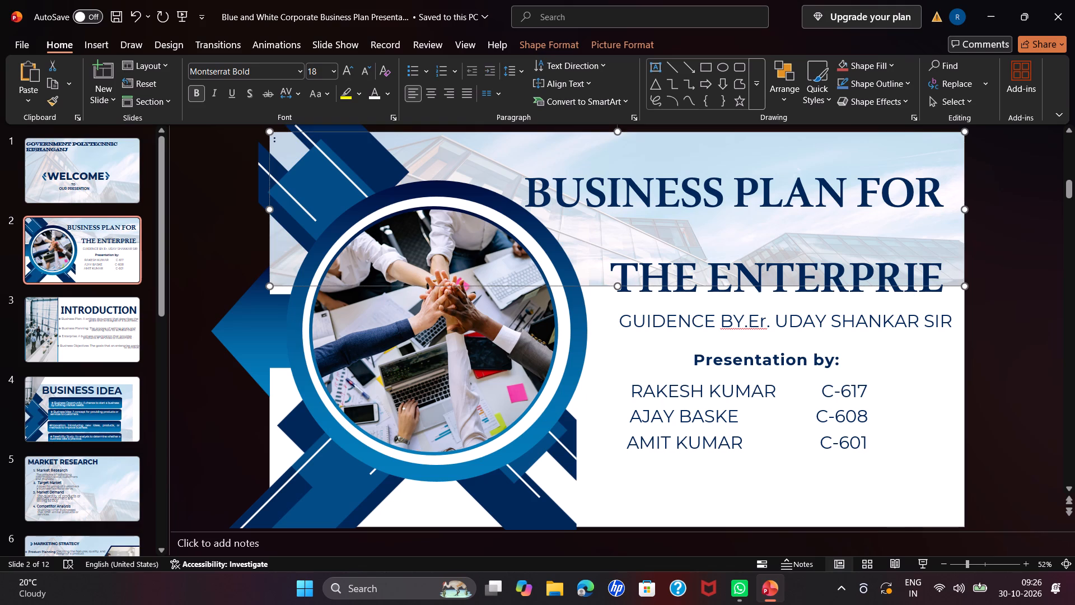
left_click(274, 139)
key("BackSpace")
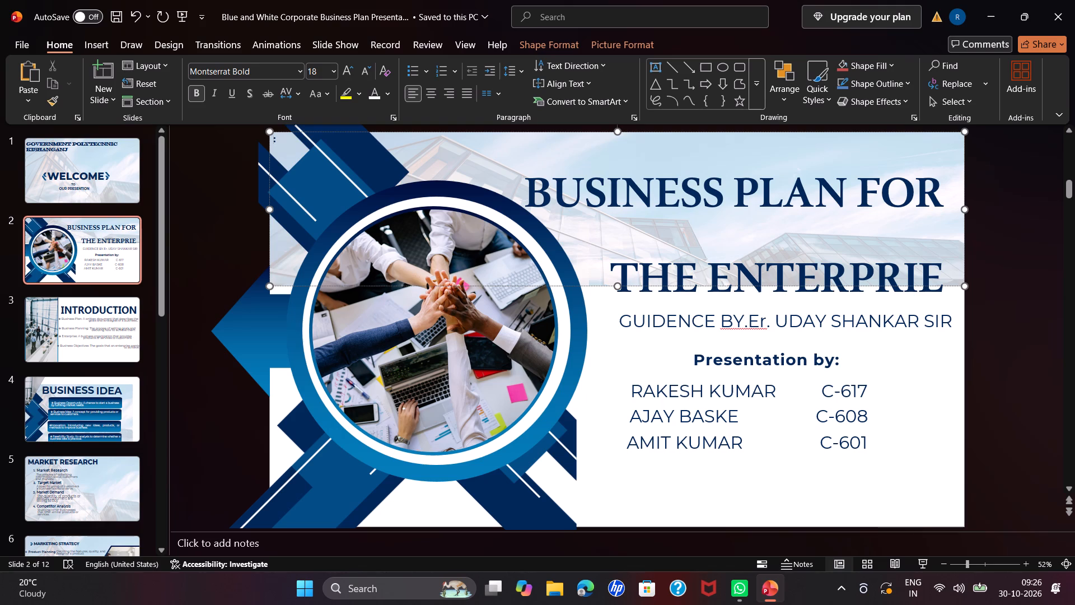
left_click(275, 139)
key("BackSpace")
key("BackSpace")
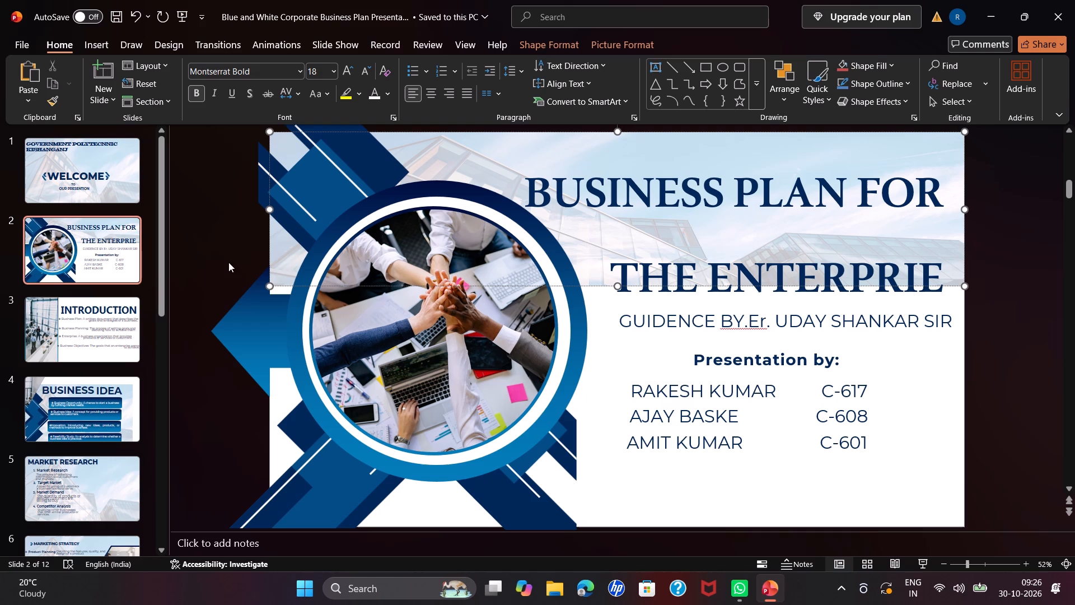
Look over the remaining slide thumbnails down to the THANKS YOU slide and close the presentation.
scroll(63, 398, "down", 10)
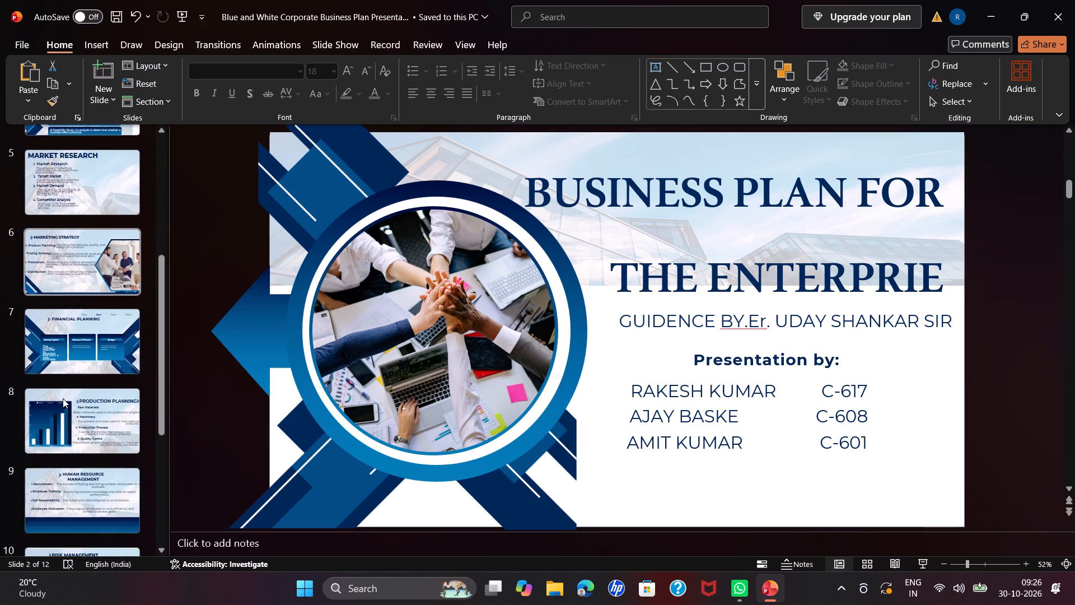
scroll(63, 398, "down", 11)
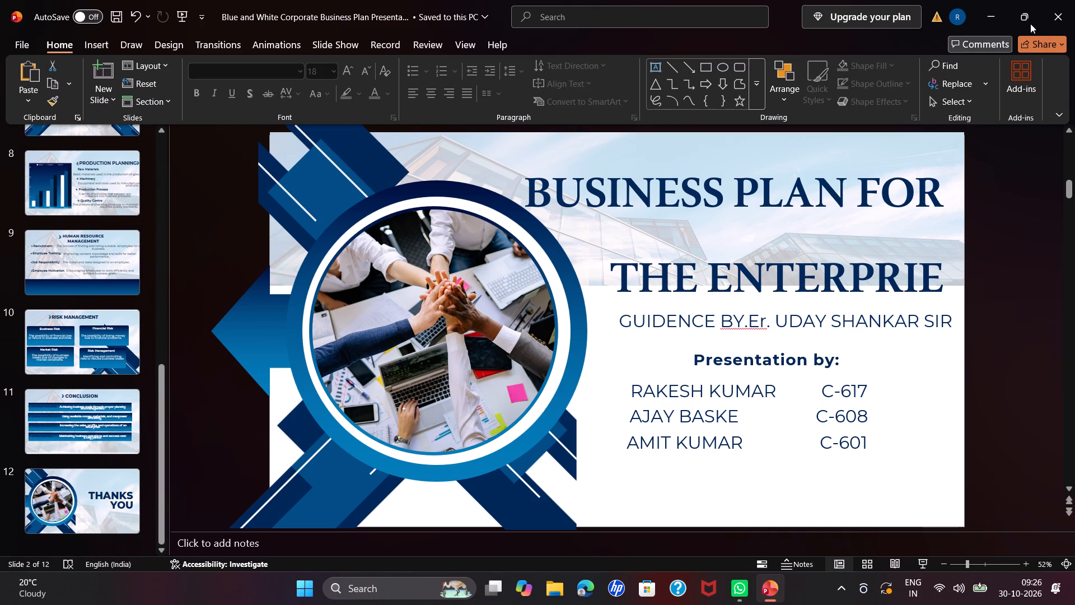
left_click(1056, 18)
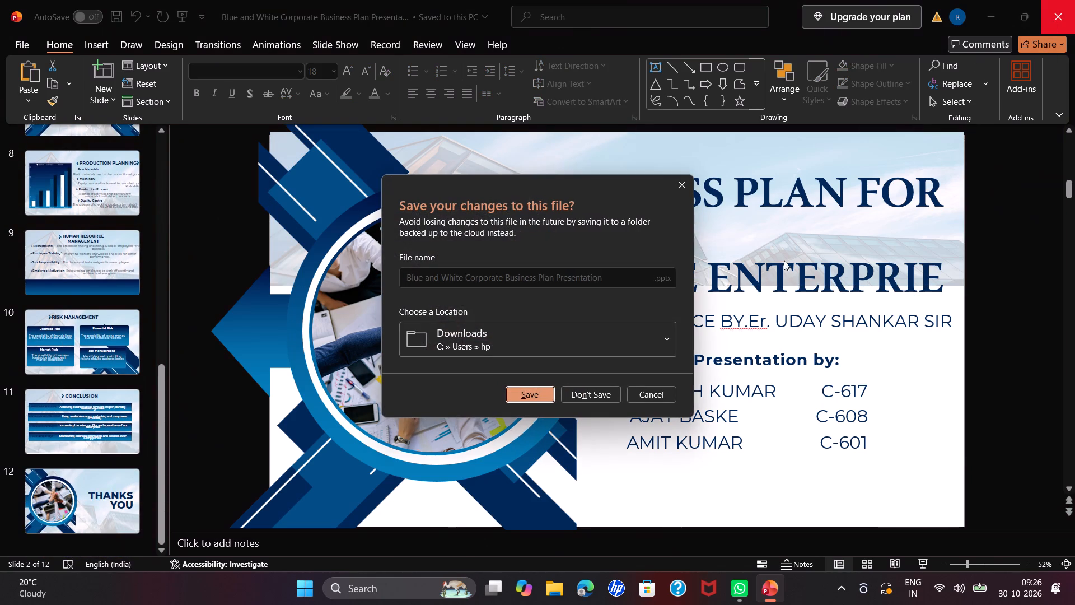